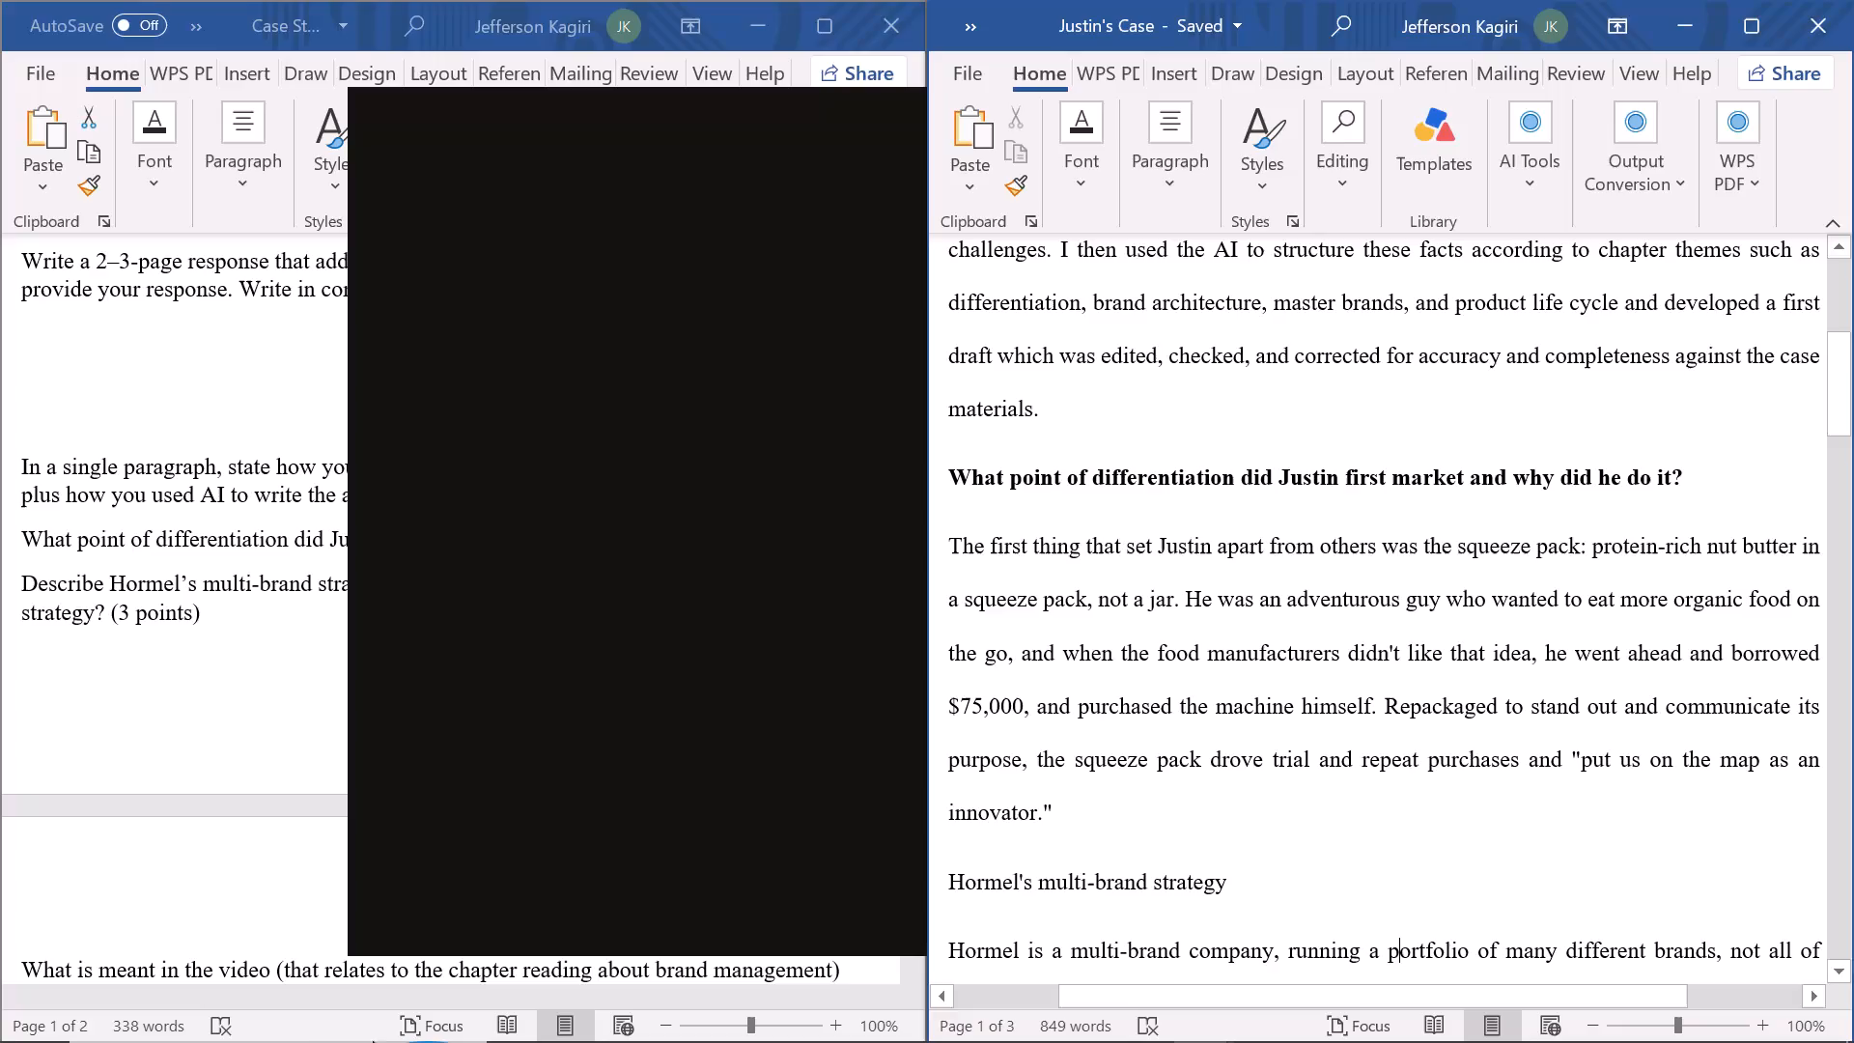
Switch to the case study instructions document and clear the selection on the question about Justin's first point of differentiation.
{"action": "left_click", "coordinate": [166, 783]}
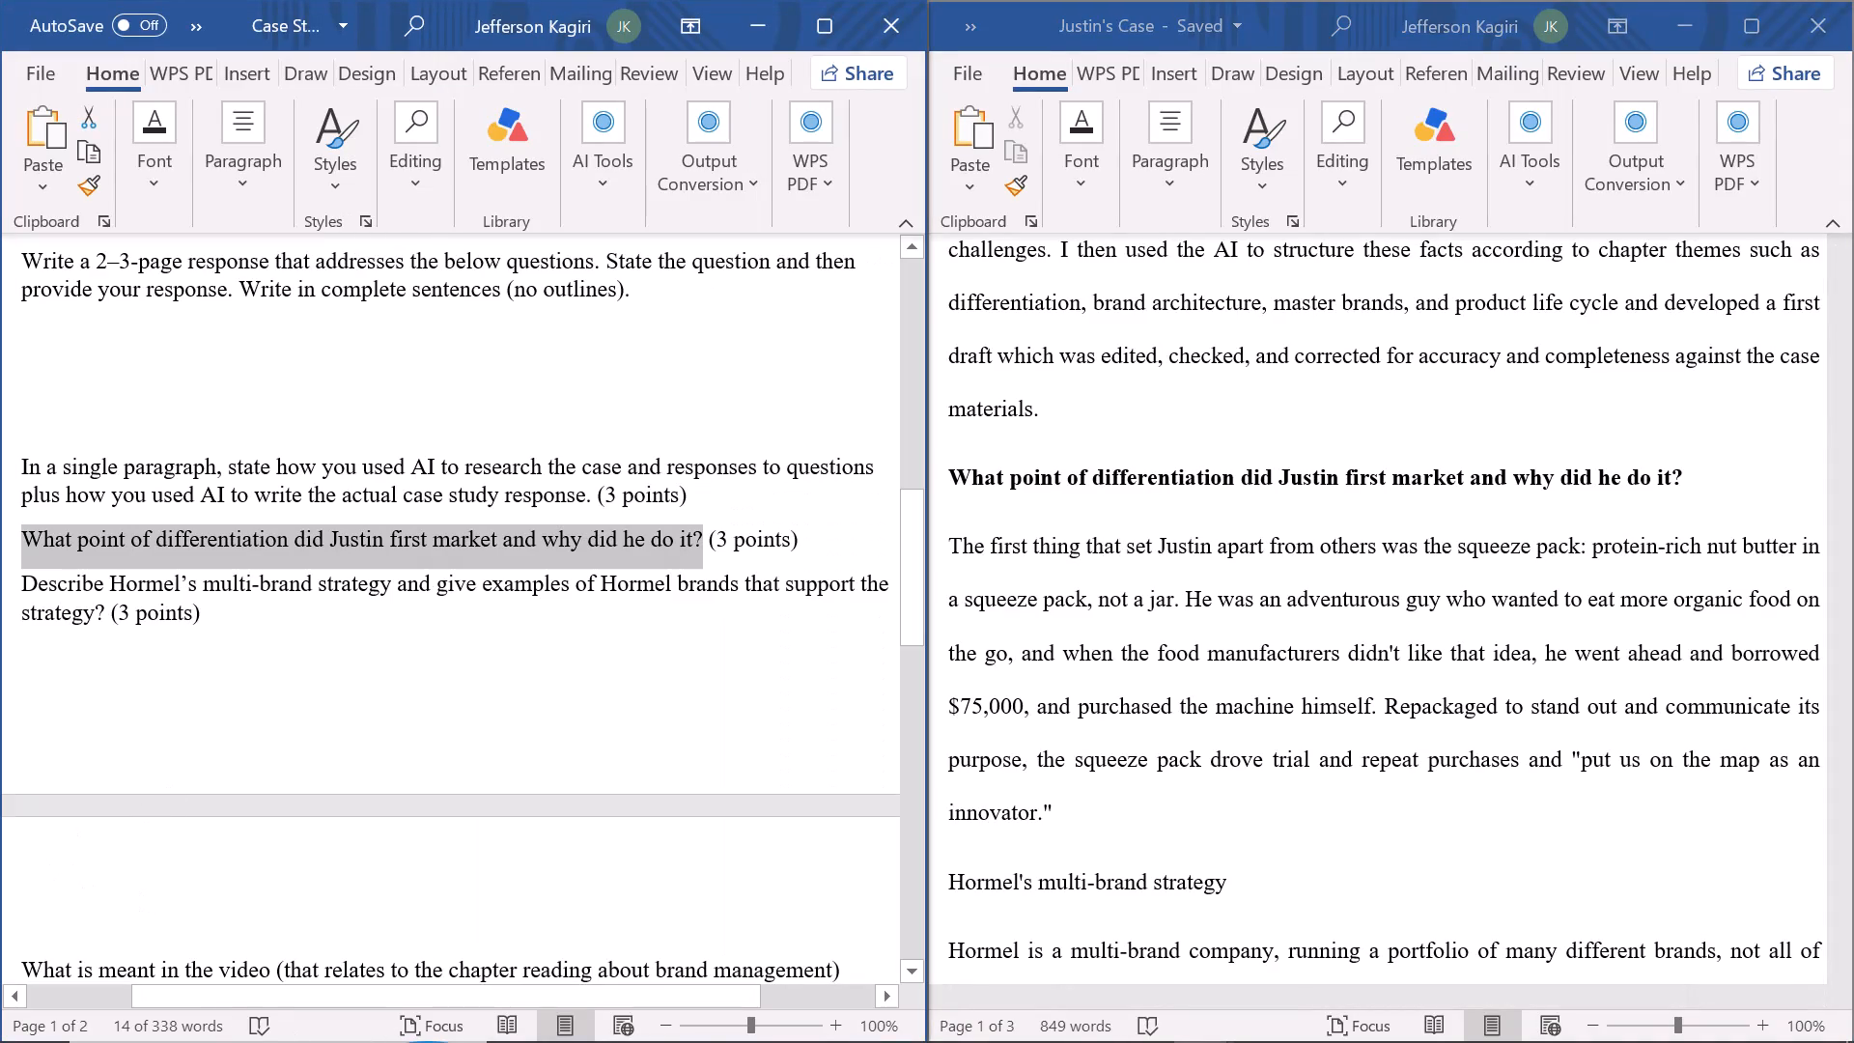
{"action": "left_click", "coordinate": [418, 716]}
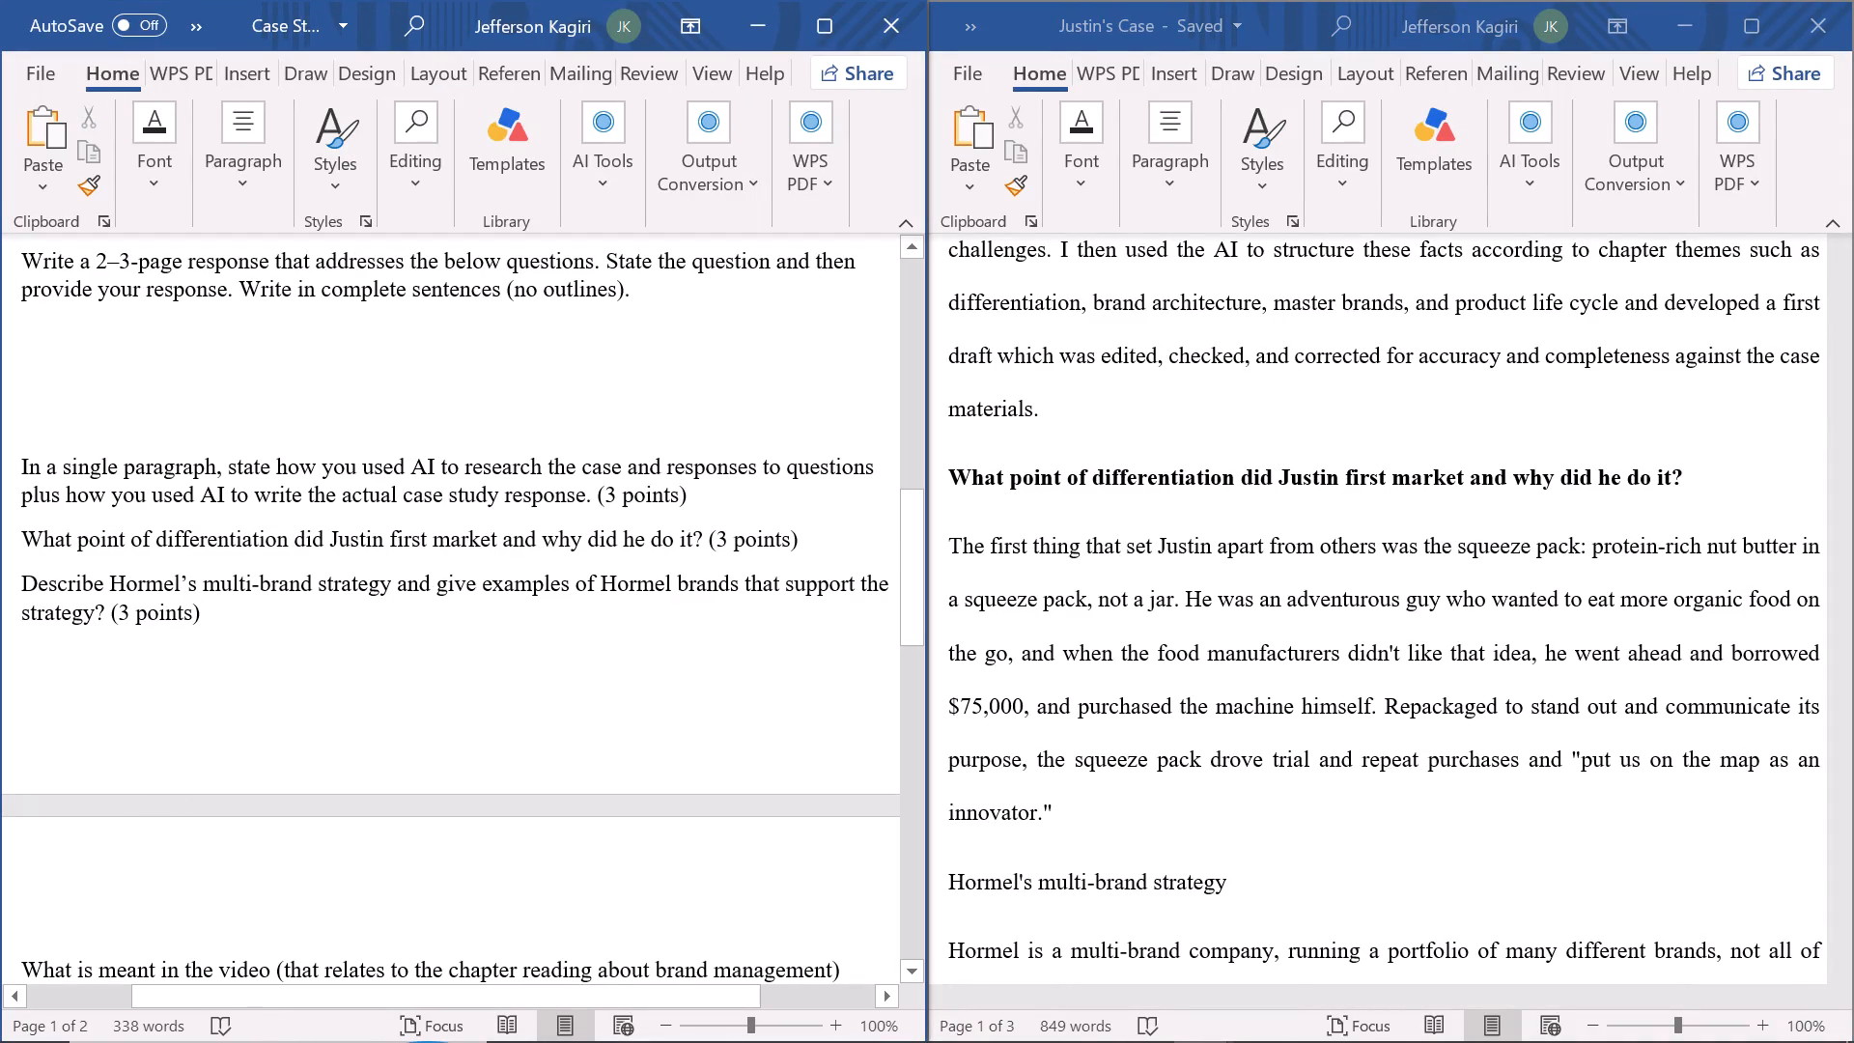
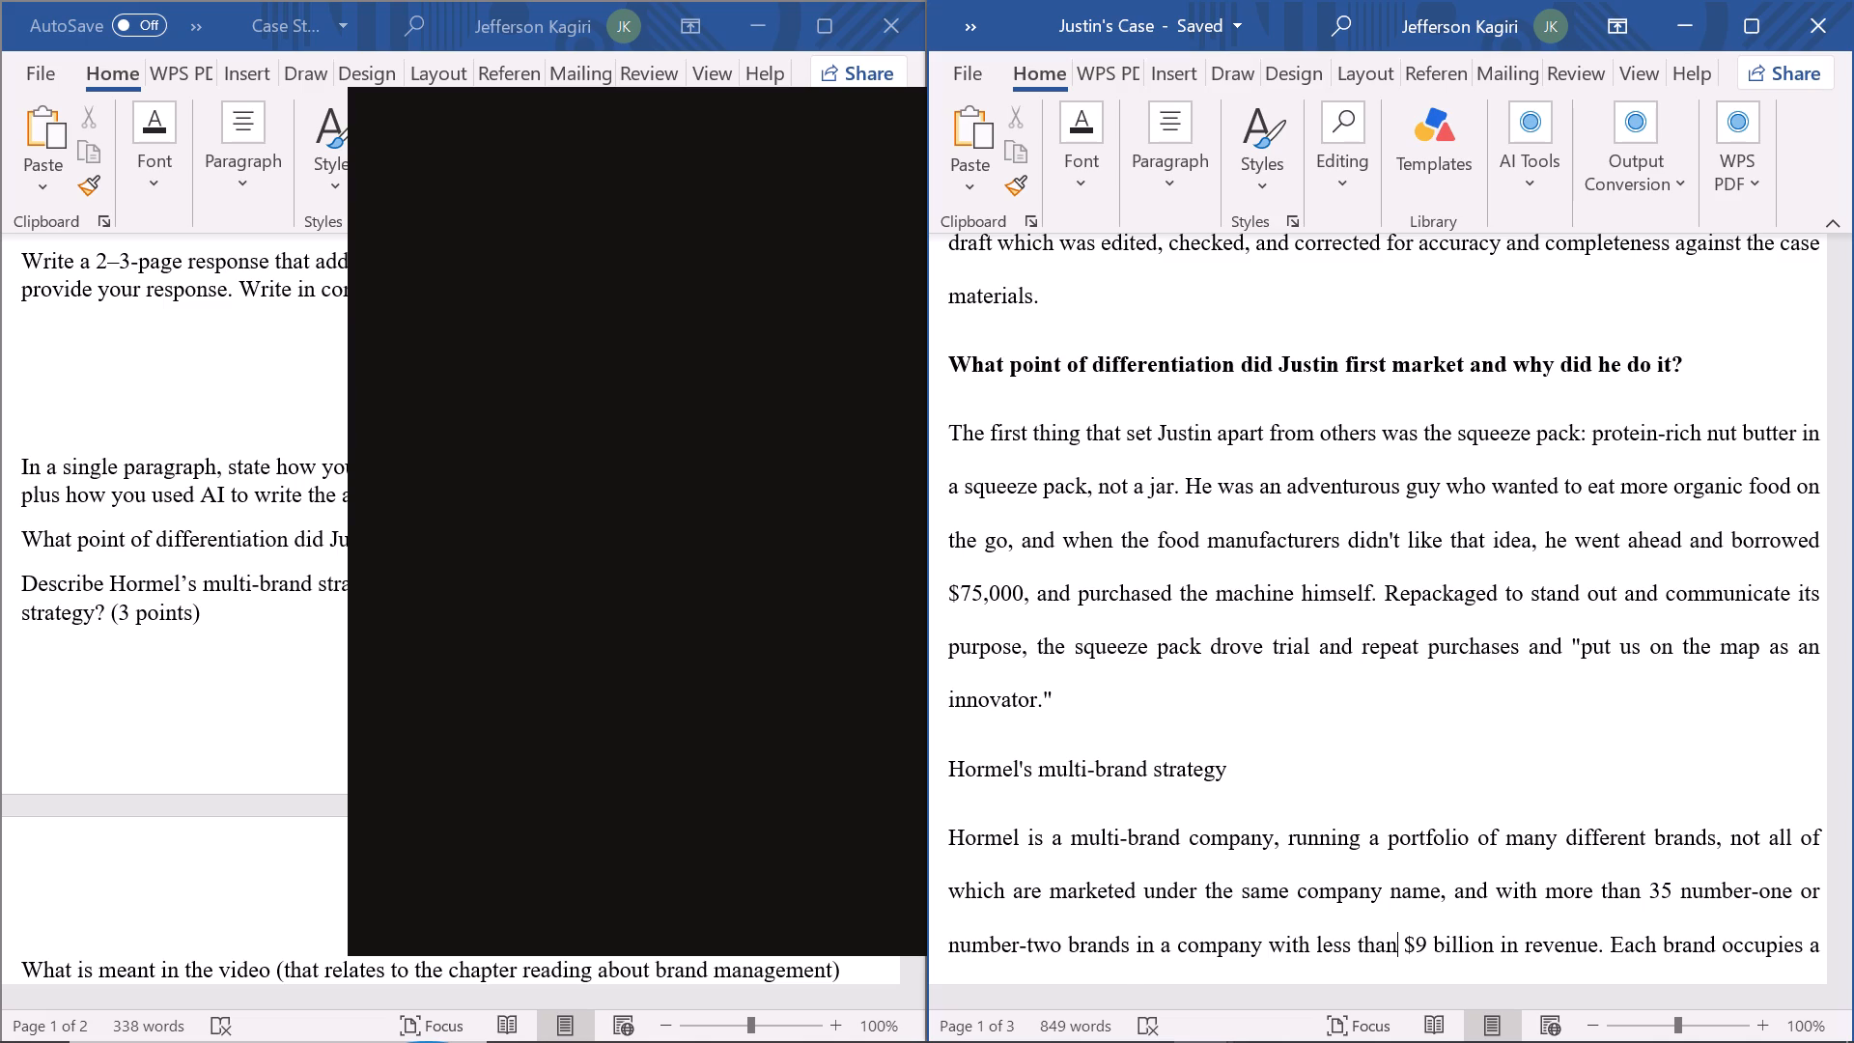
Move on to the section on Hormel's multi-brand strategy in the Justin's Case response document.
{"action": "key", "text": "Down"}
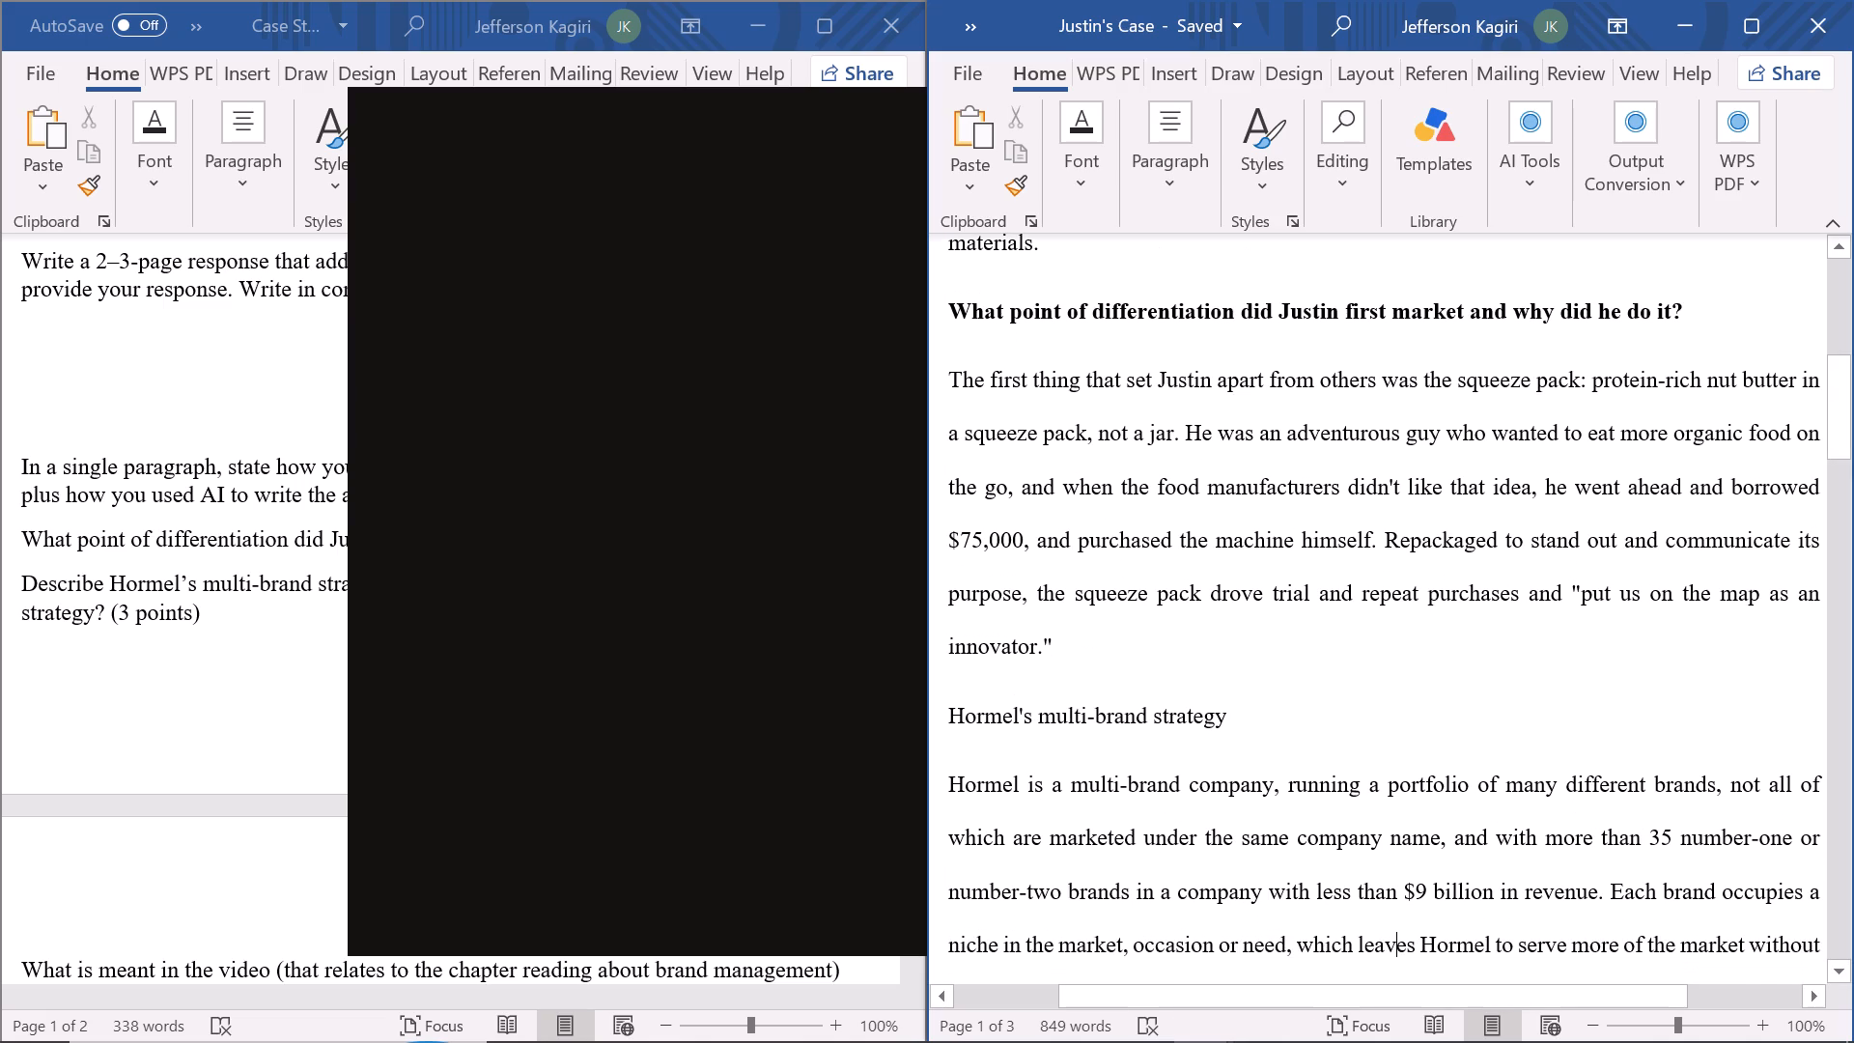
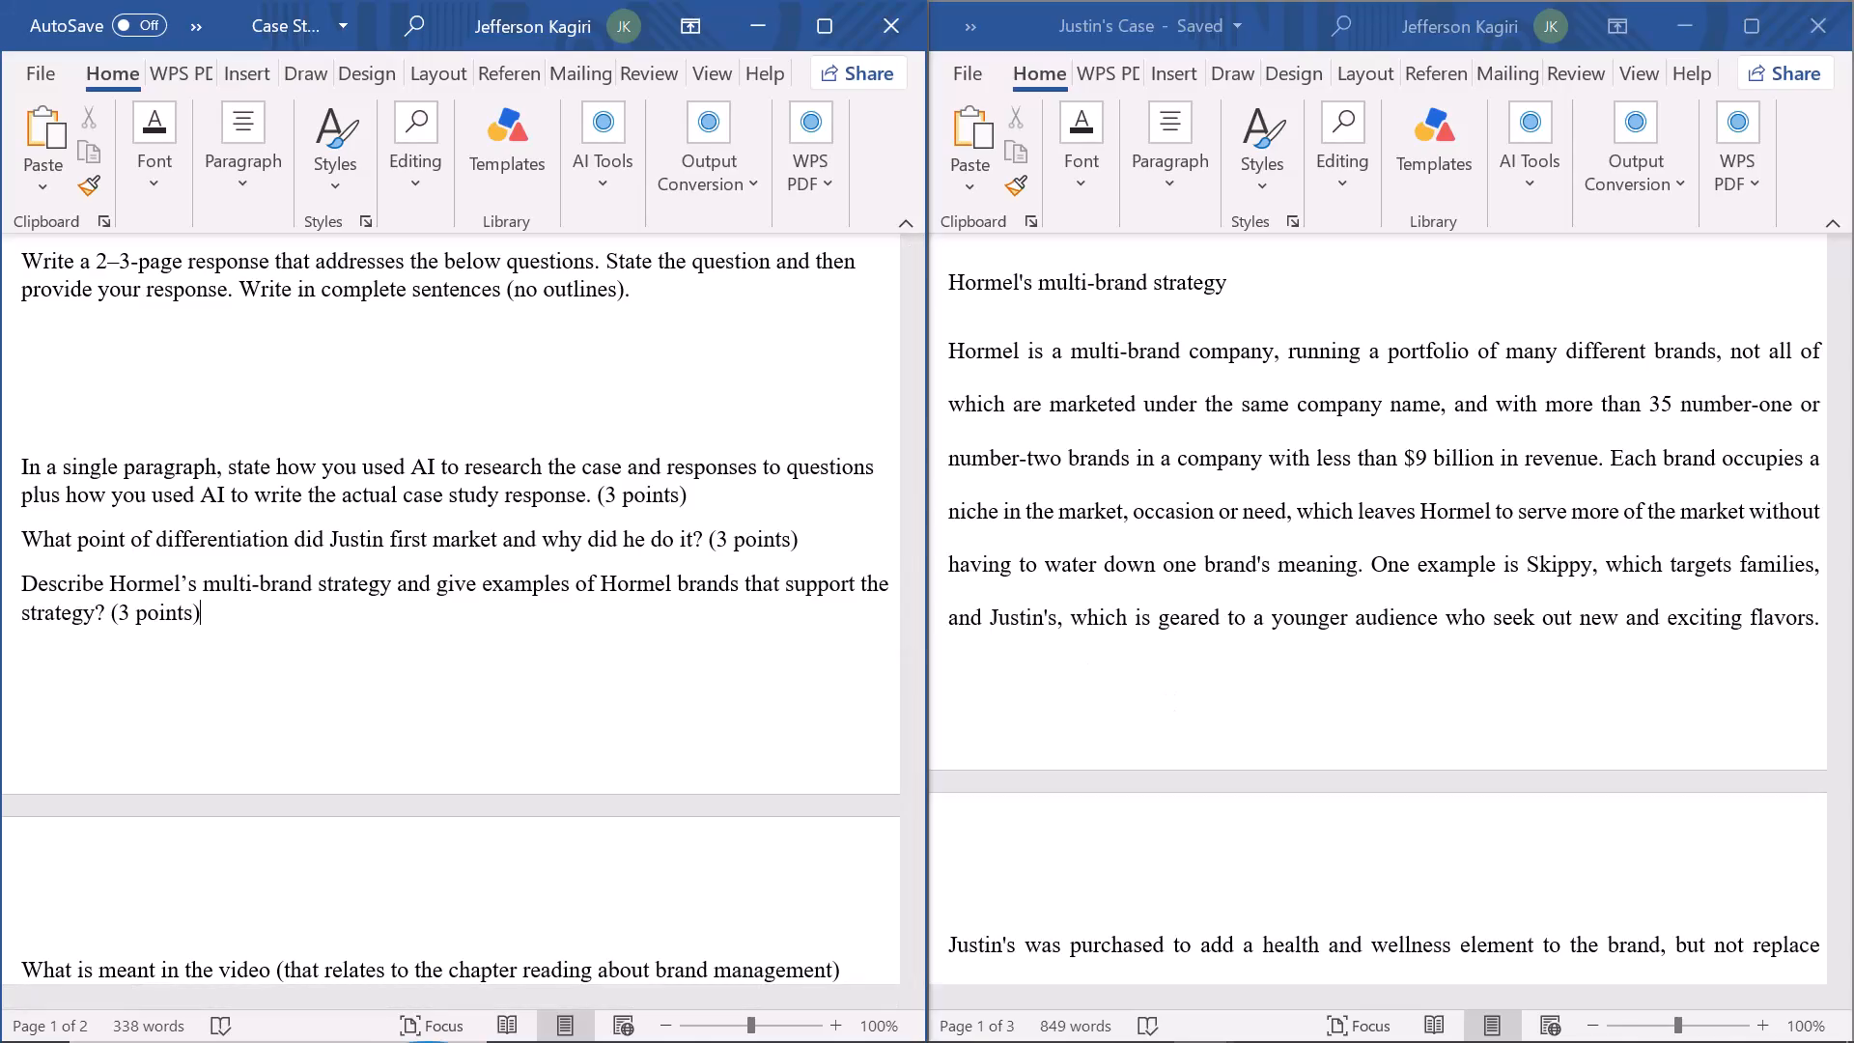
Indent the first line of the answer paragraph beginning "The first thing that set Justin apart" by one tab.
{"action": "left_click", "coordinate": [1416, 592]}
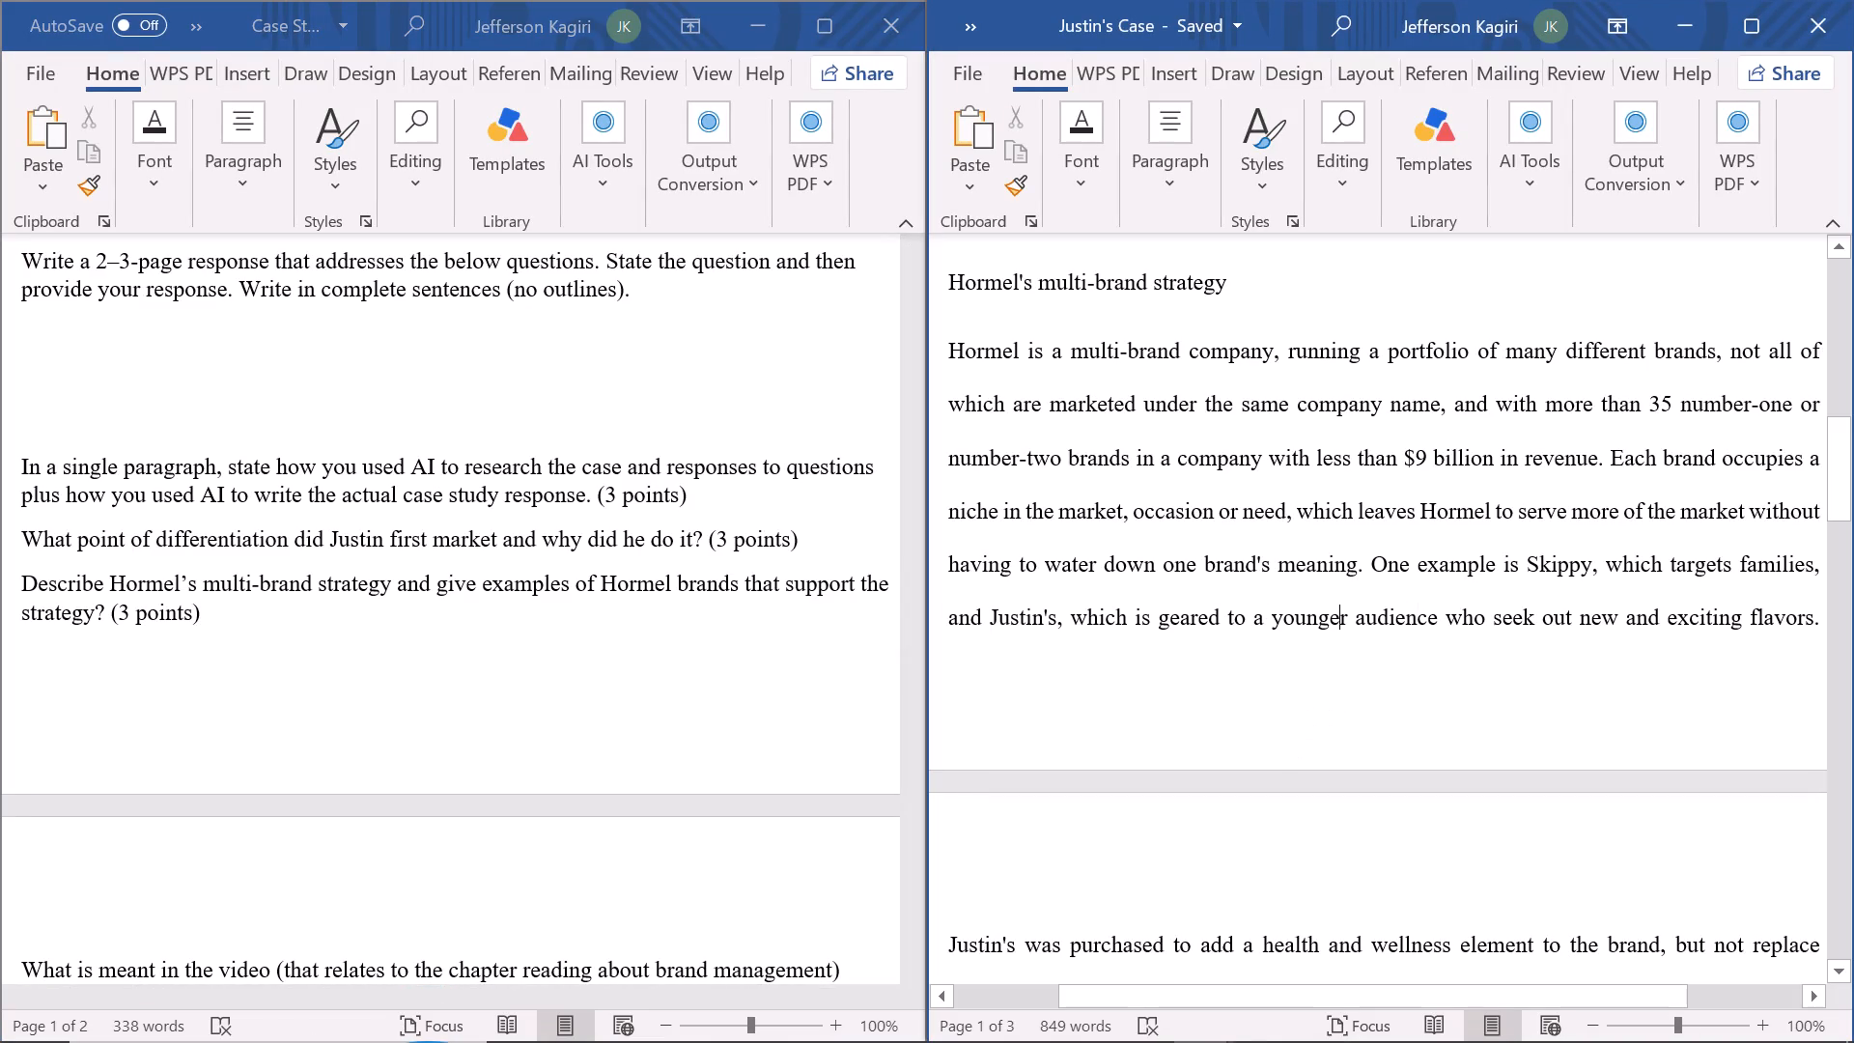
{"action": "left_click", "coordinate": [1242, 568]}
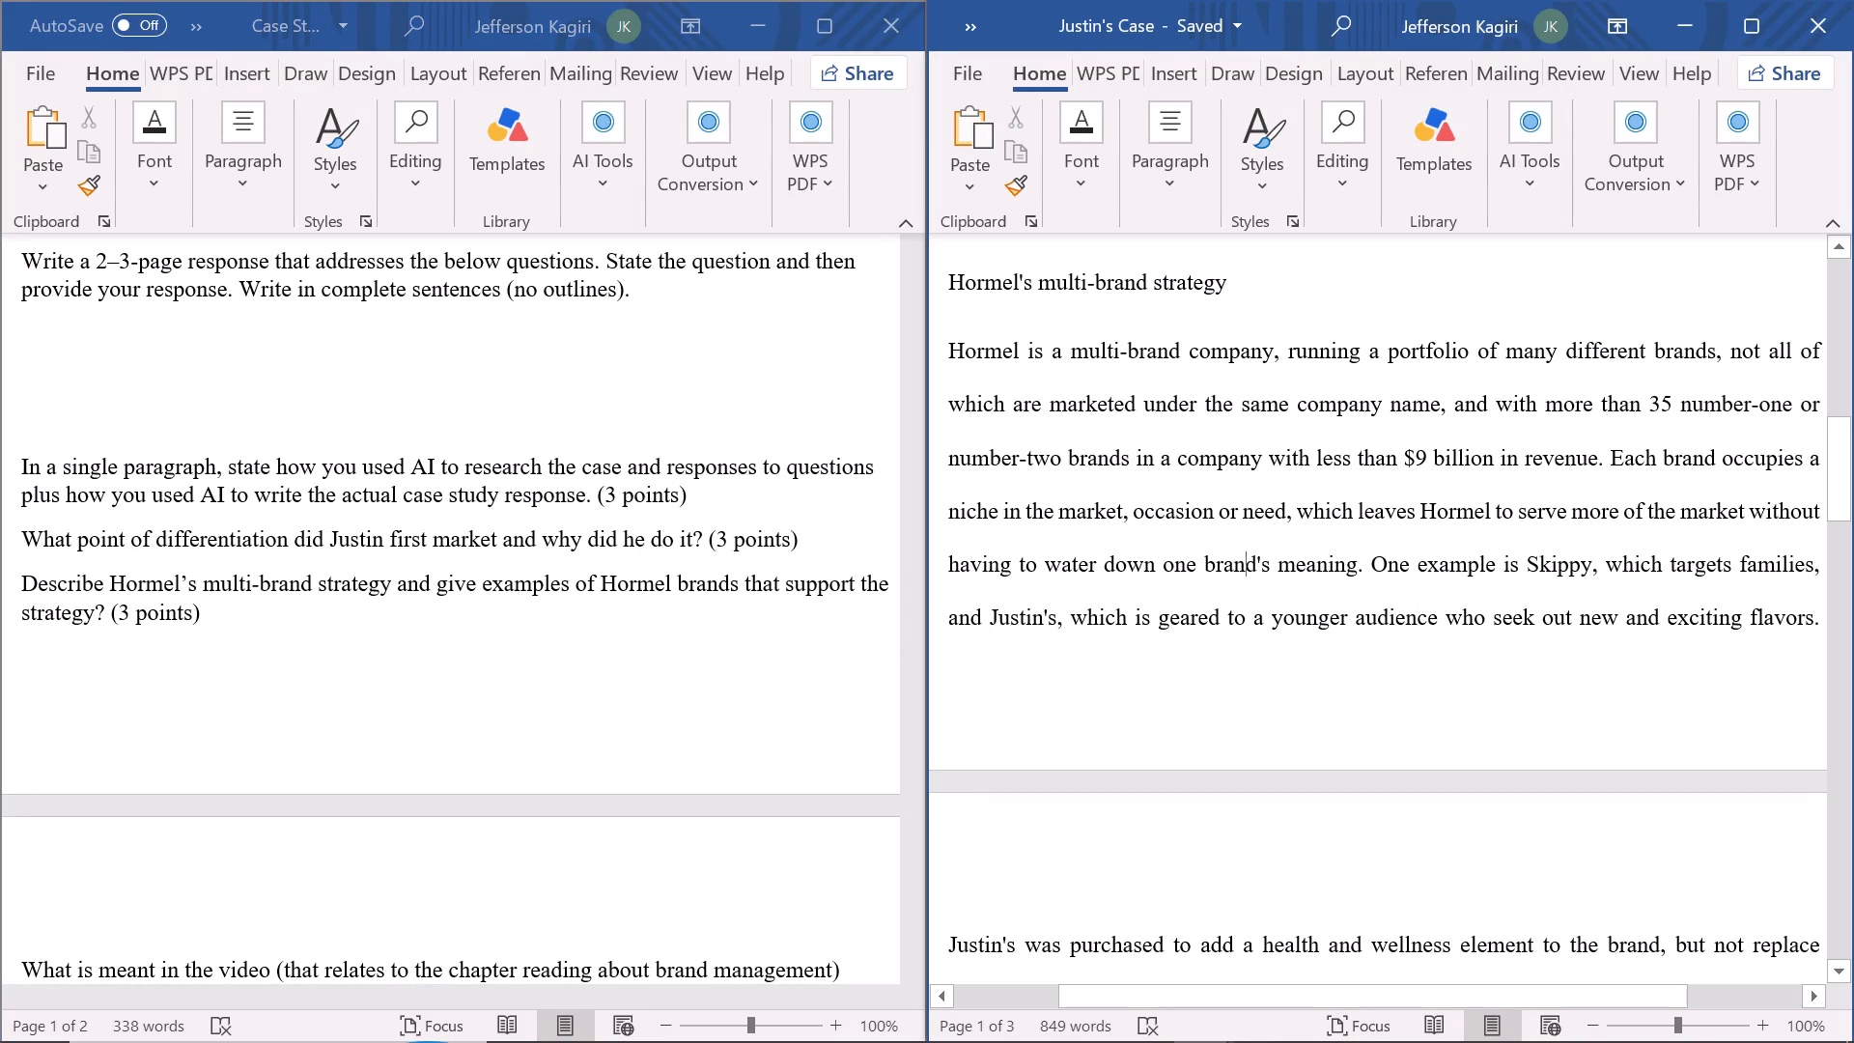
{"action": "left_click", "coordinate": [1303, 308]}
{"action": "key", "text": "Up"}
{"action": "key", "text": "Up"}
{"action": "key", "text": "Up"}
{"action": "key", "text": "Up"}
{"action": "key", "text": "Up"}
{"action": "key", "text": "Up"}
{"action": "key", "text": "Up"}
{"action": "key", "text": "Up"}
{"action": "key", "text": "Up"}
{"action": "key", "text": "Up"}
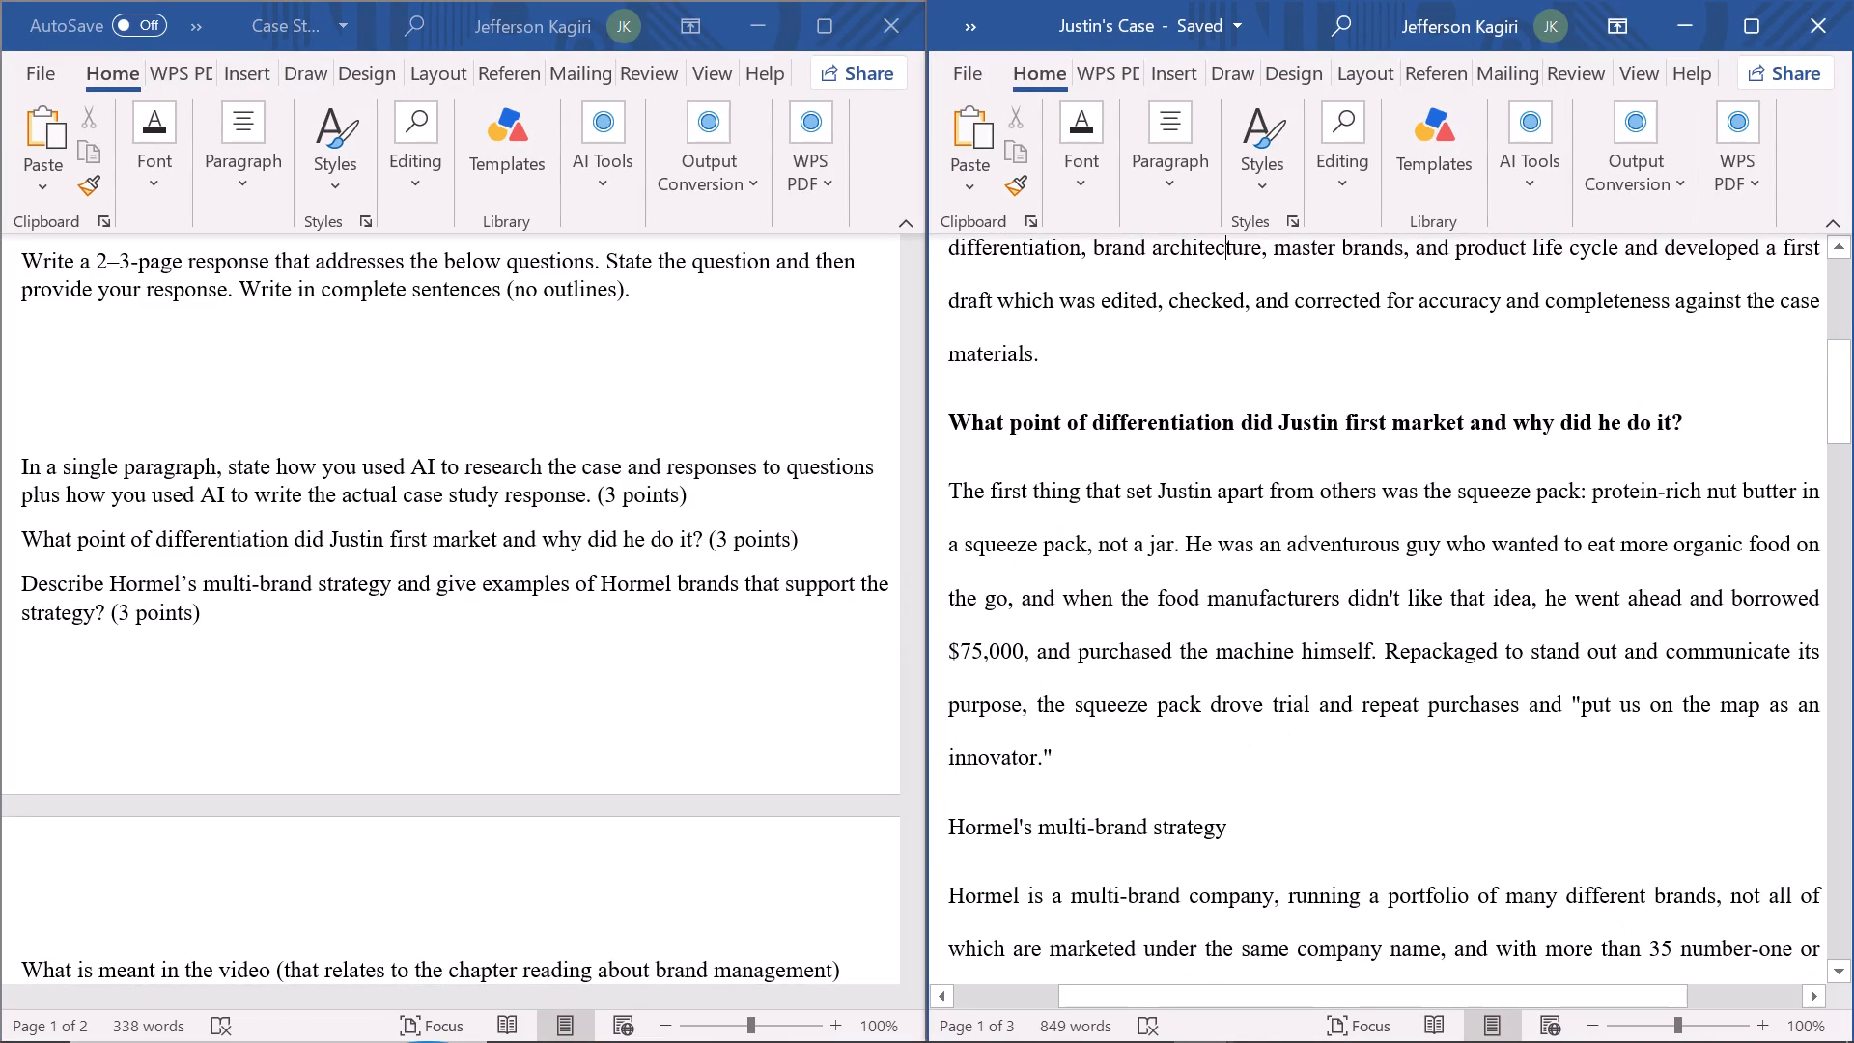
{"action": "left_click", "coordinate": [942, 498]}
{"action": "key", "text": "Tab"}
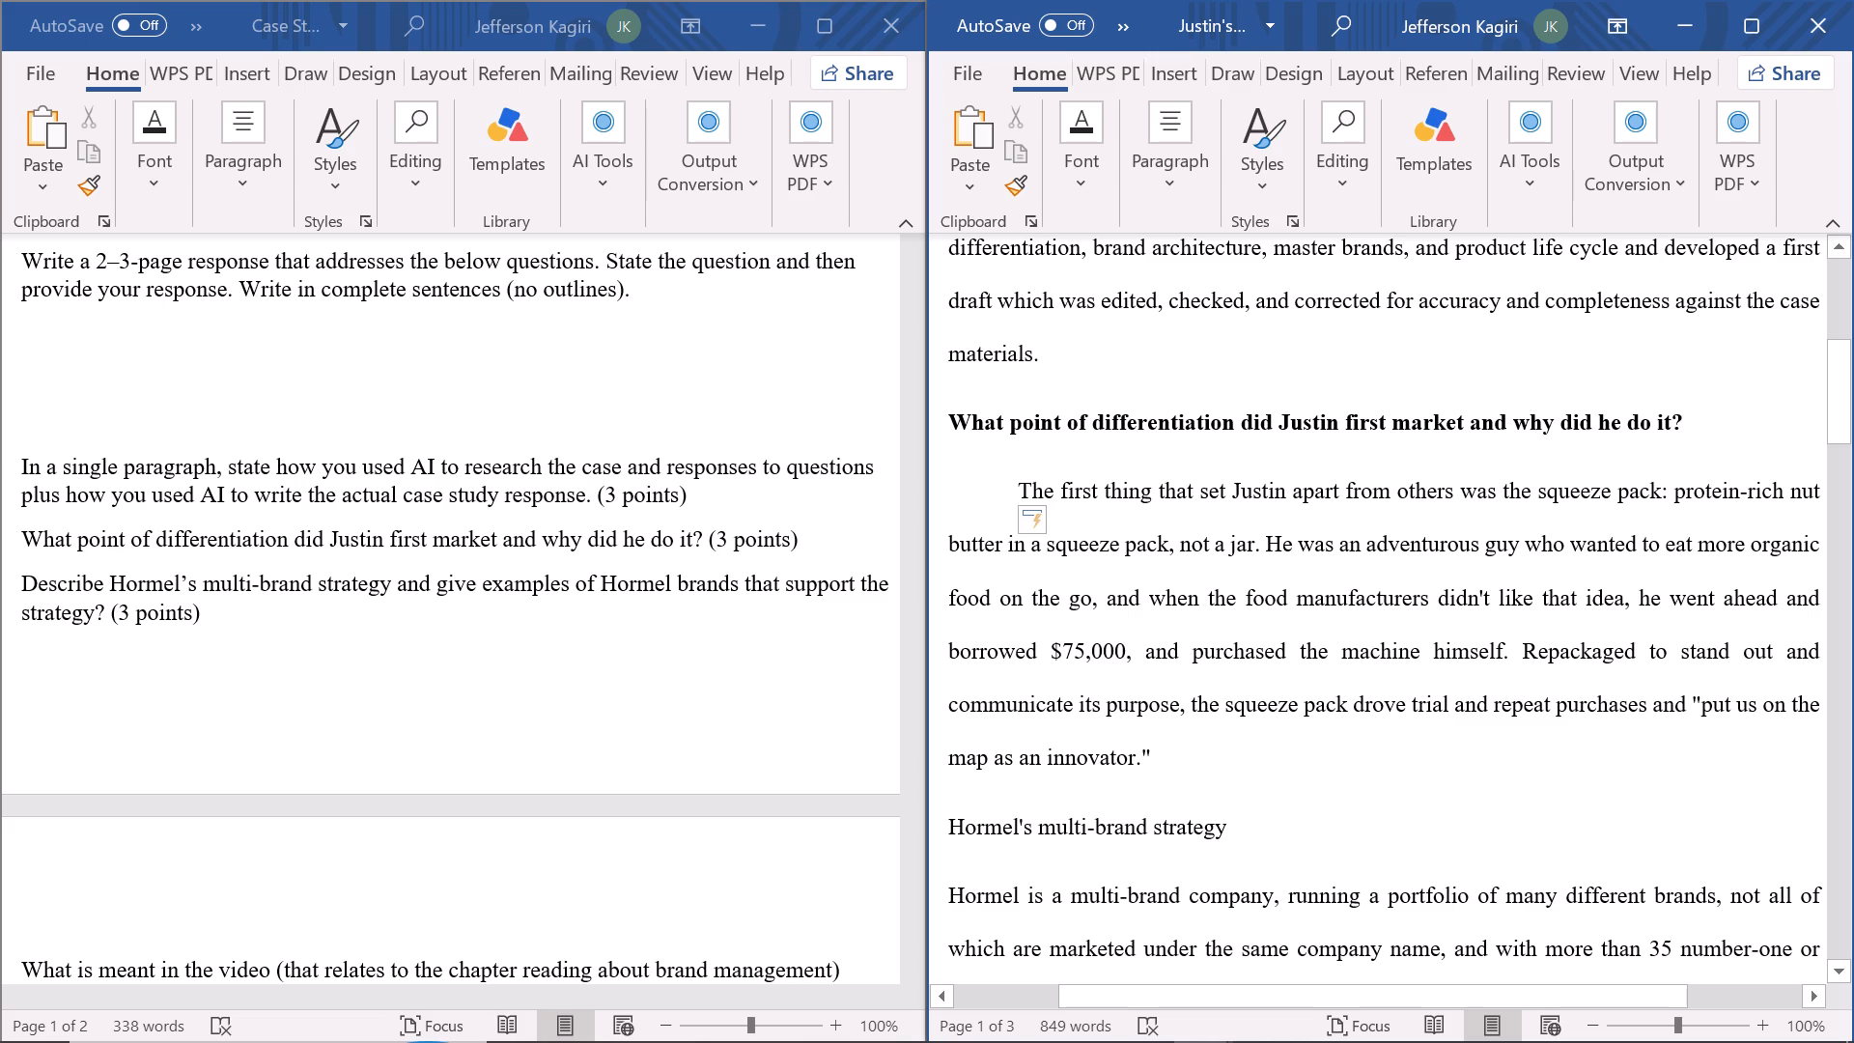
Replace the "Hormel's multi-brand strategy" heading with the instructions' question "Describe Hormel’s multi-brand strategy and give examples of Hormel brands that support the strategy?" in bold.
{"action": "left_click_drag", "start_coordinate": [1421, 994], "coordinate": [1431, 994]}
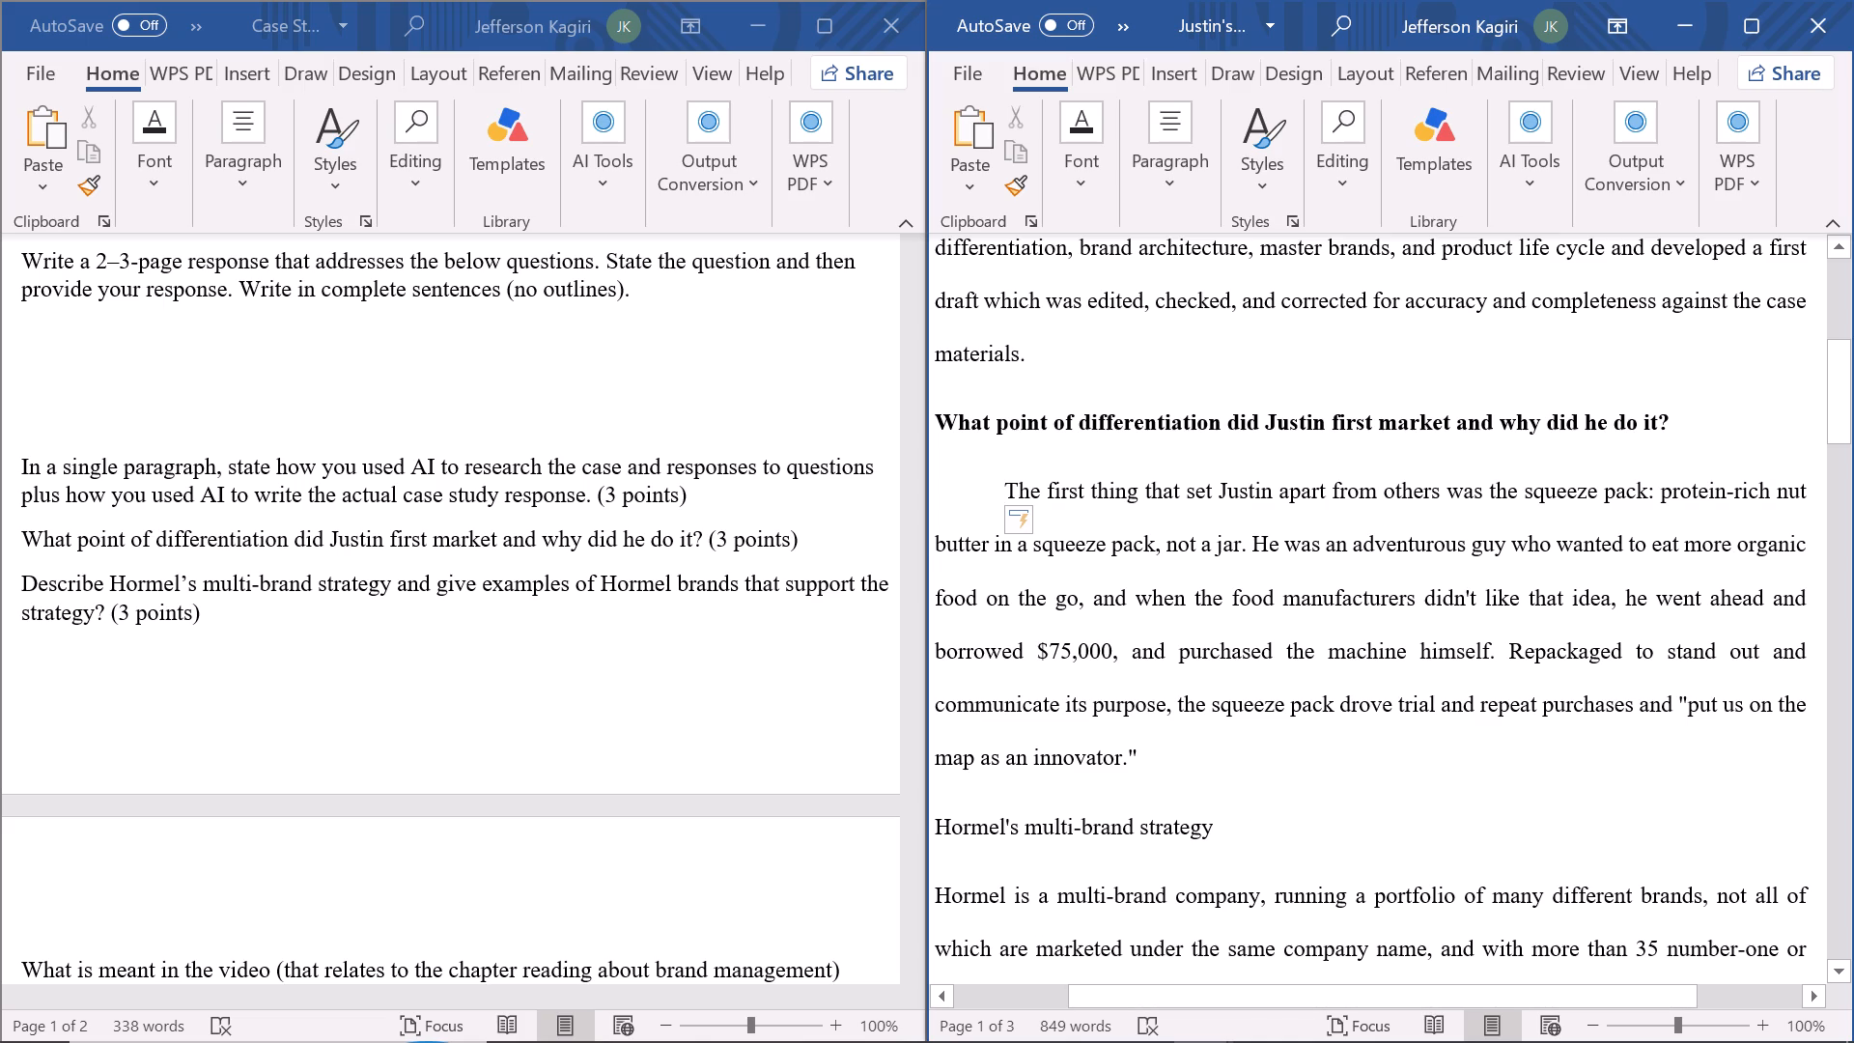
{"action": "left_click", "coordinate": [400, 690]}
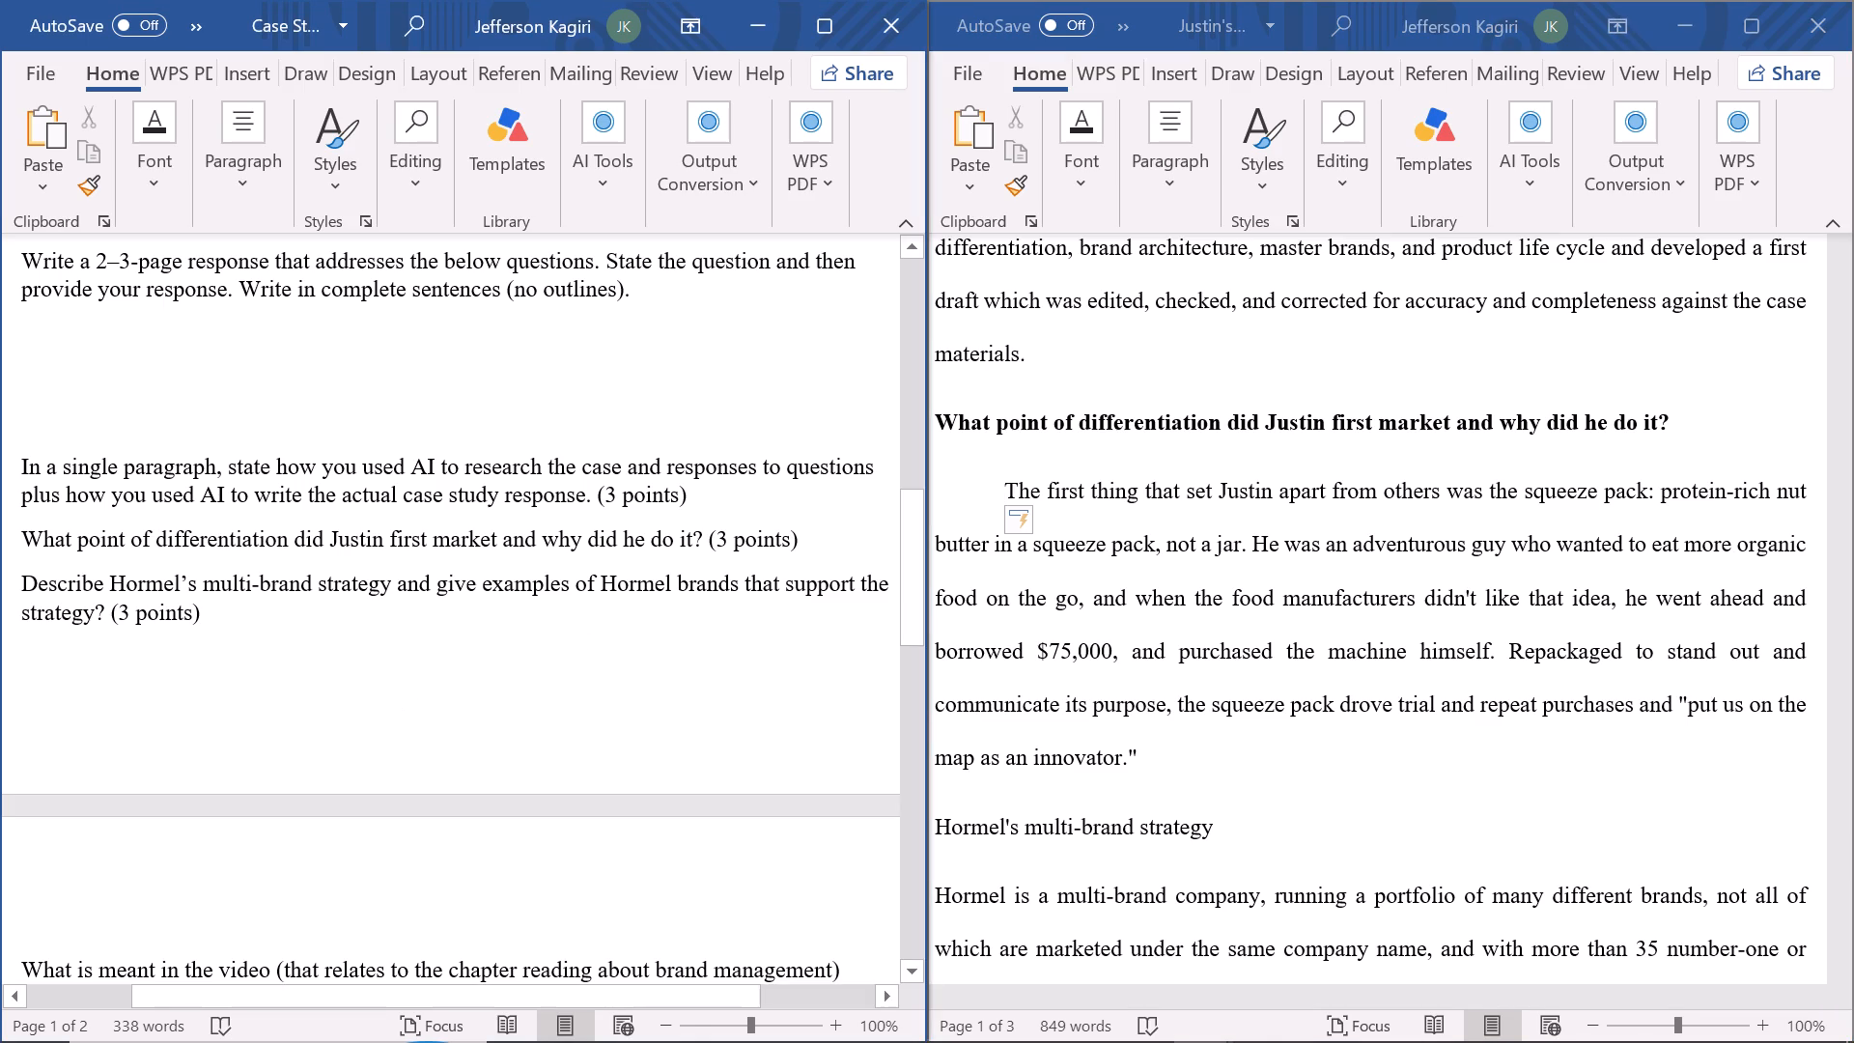
{"action": "left_click_drag", "start_coordinate": [22, 580], "coordinate": [106, 620]}
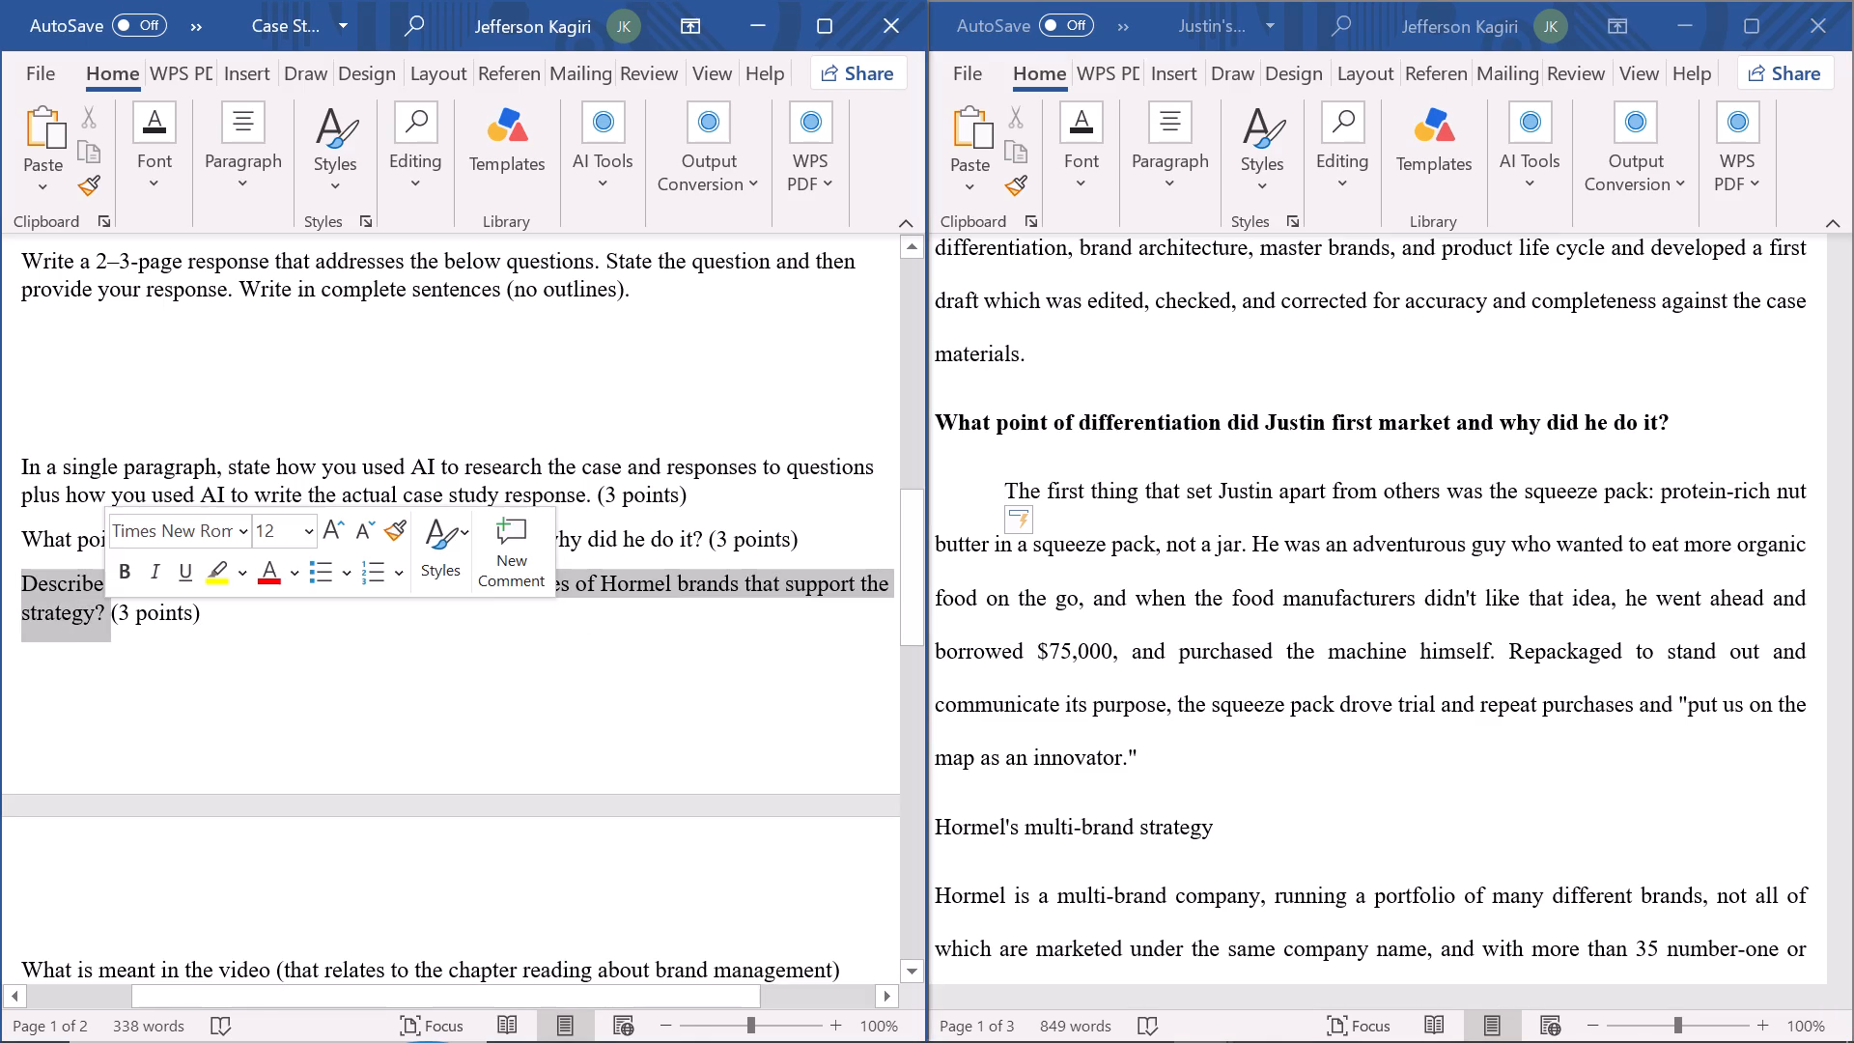
{"action": "right_click", "coordinate": [66, 603]}
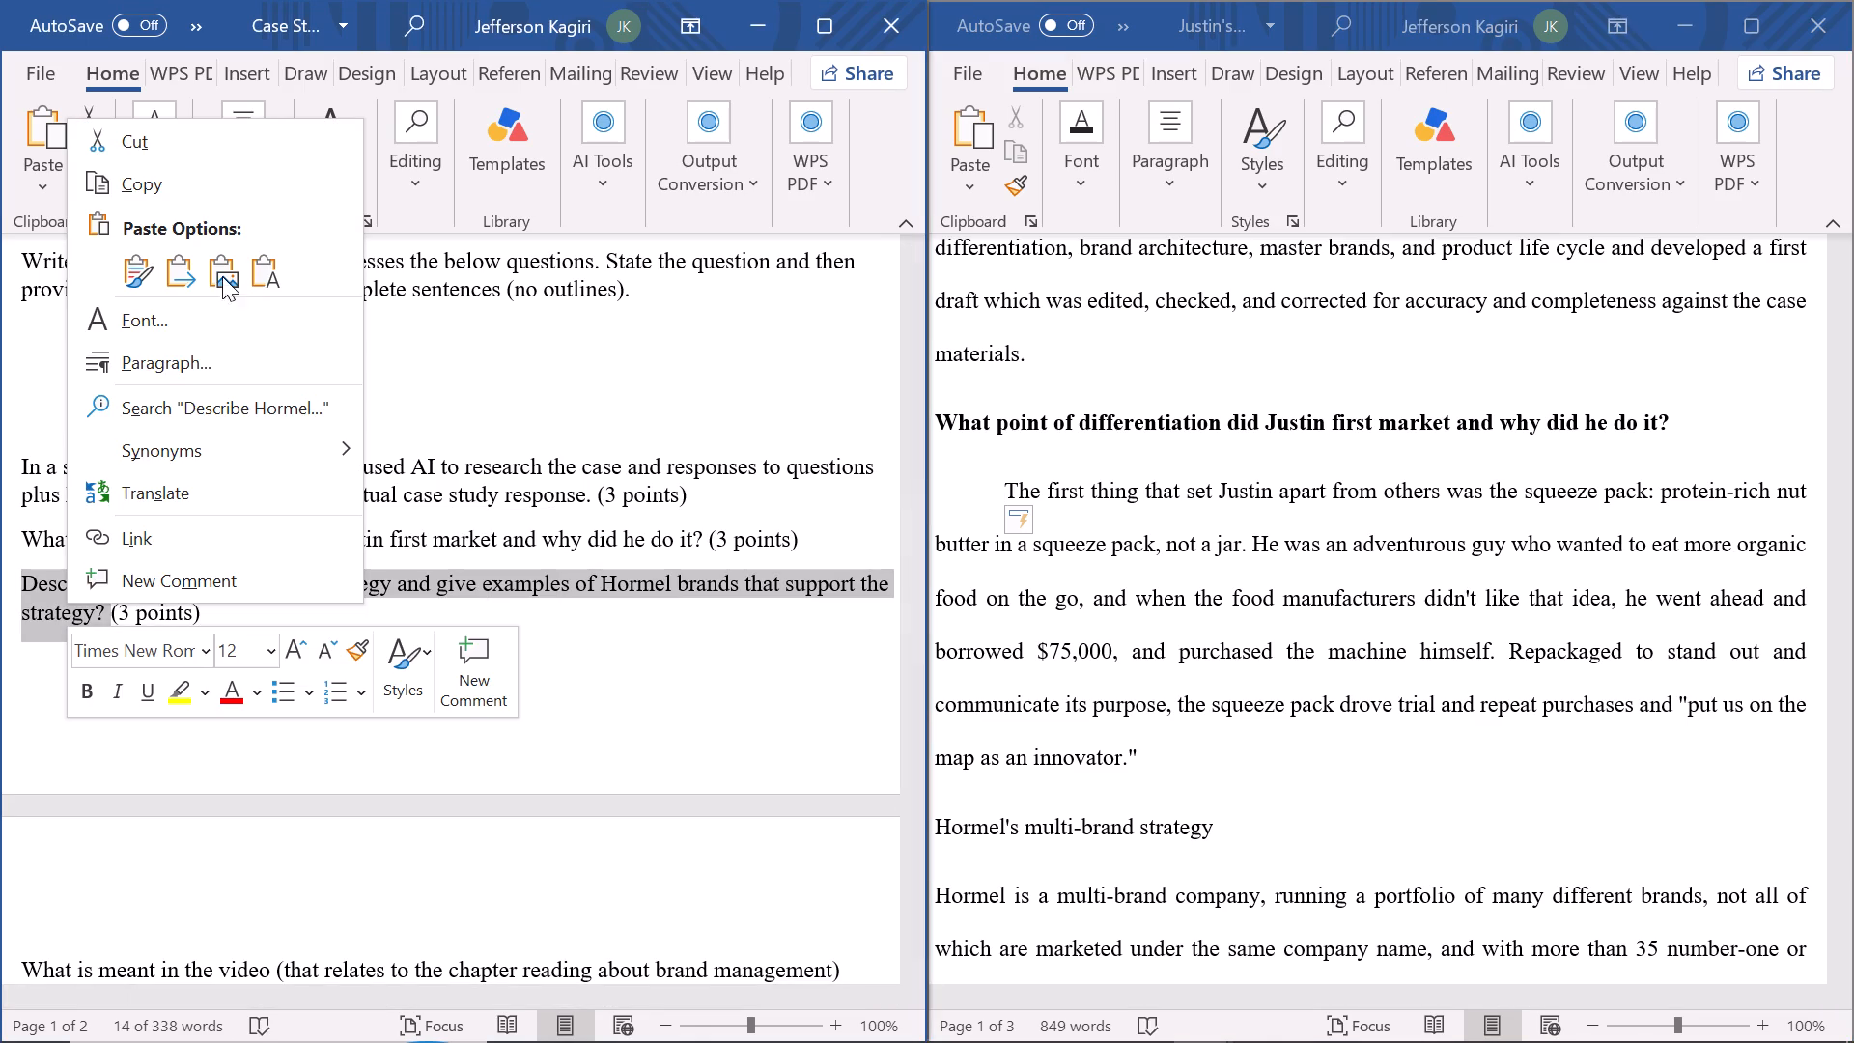
{"action": "left_click", "coordinate": [247, 185]}
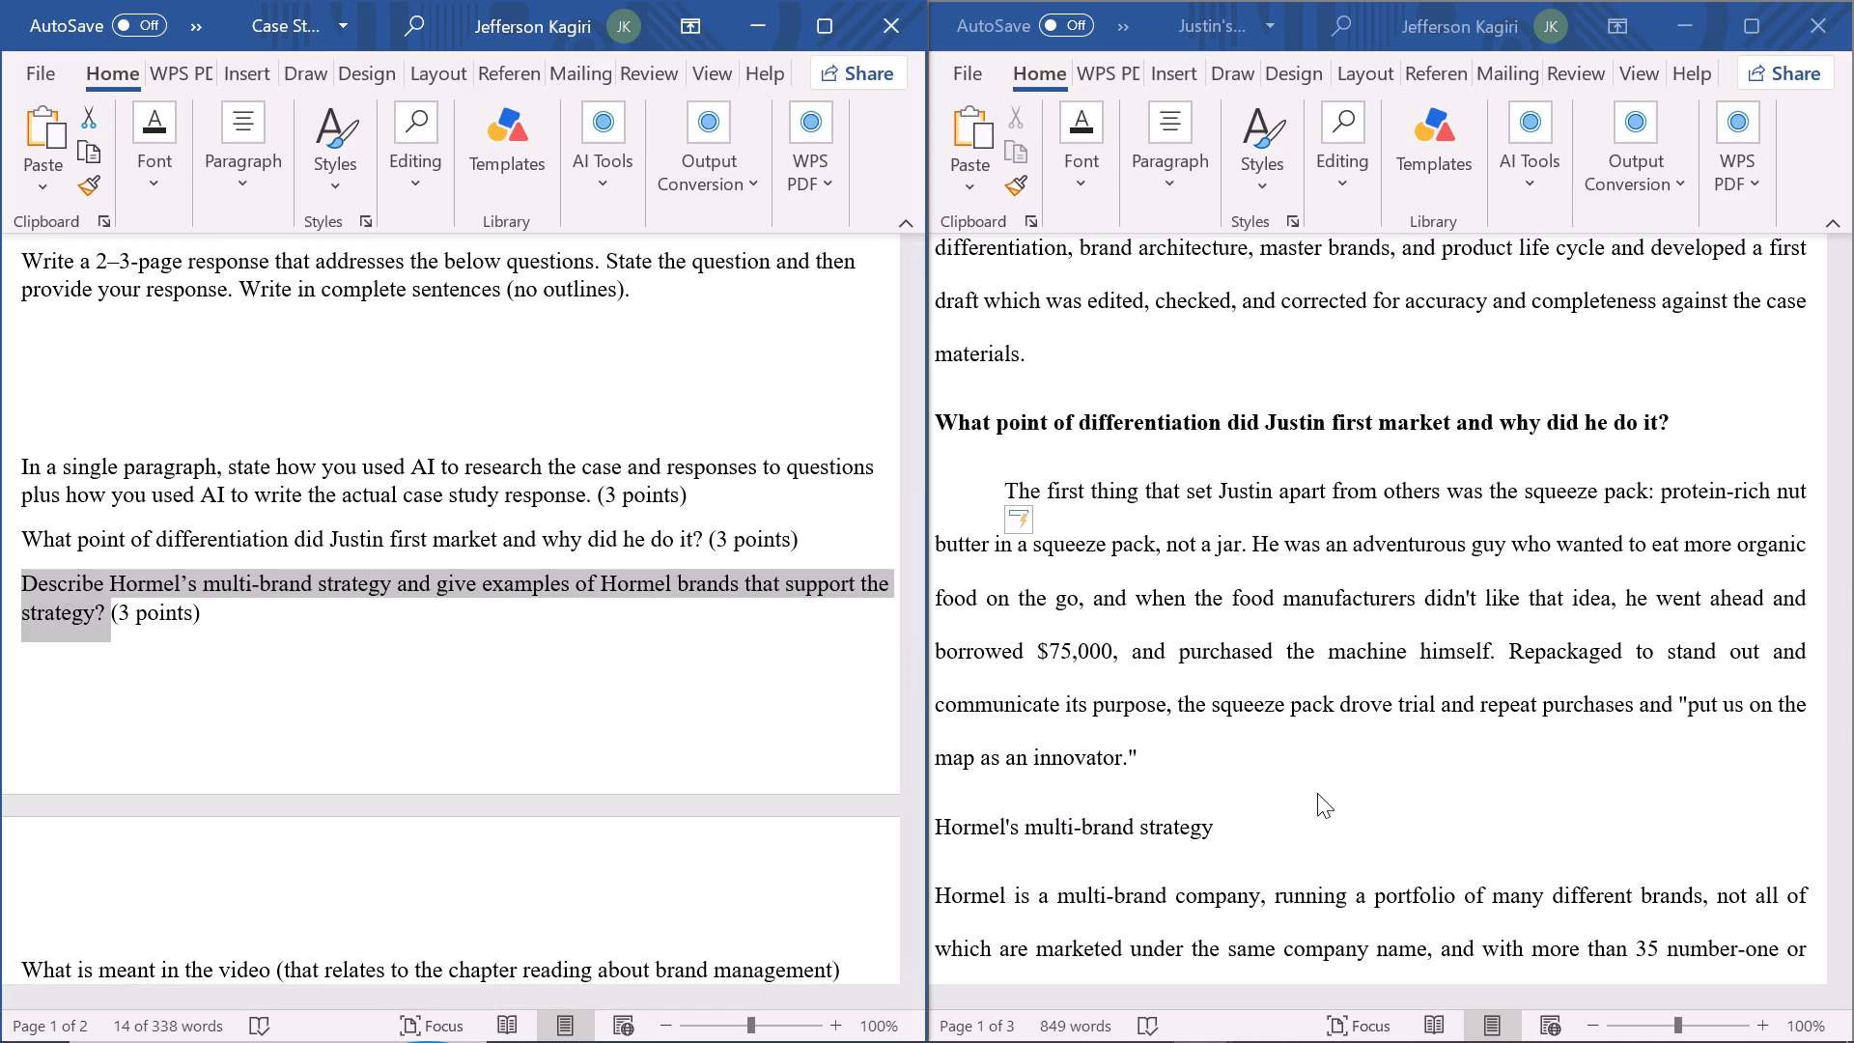
{"action": "left_click", "coordinate": [1317, 793]}
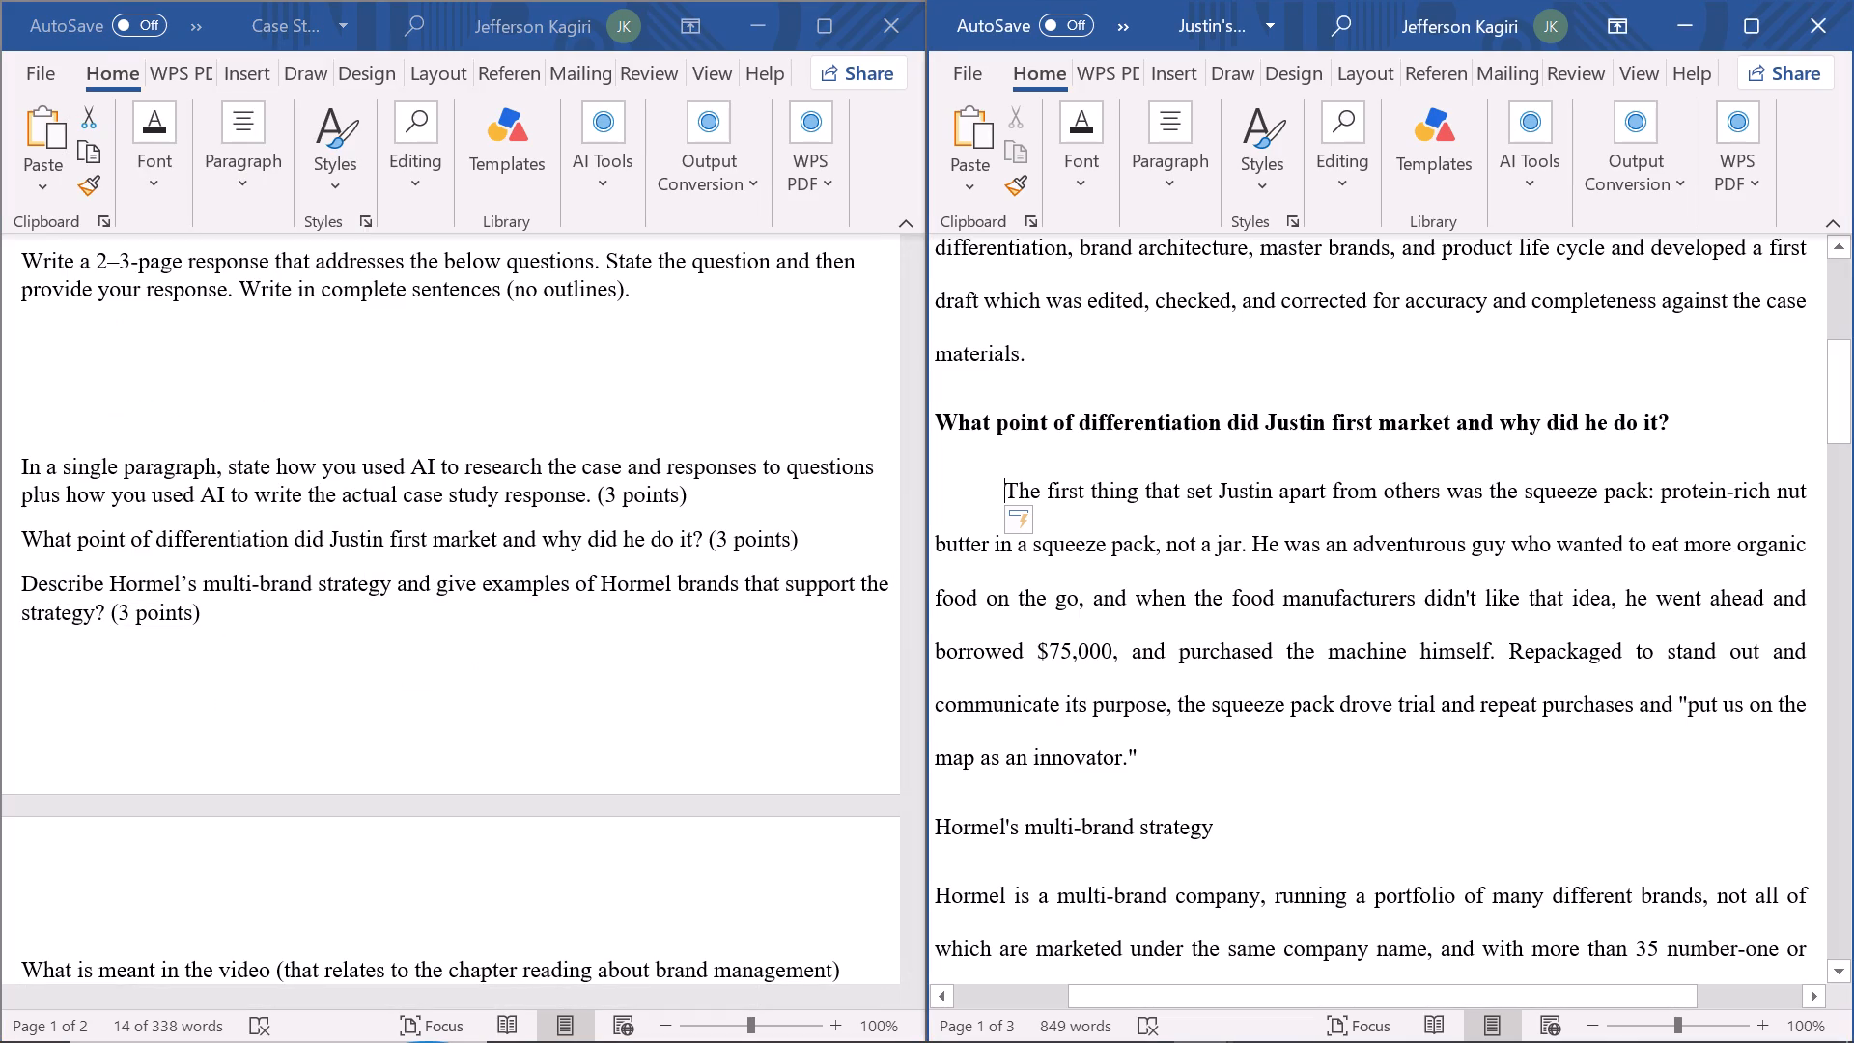
{"action": "left_click", "coordinate": [1222, 825]}
{"action": "left_click_drag", "start_coordinate": [1222, 825], "coordinate": [950, 827]}
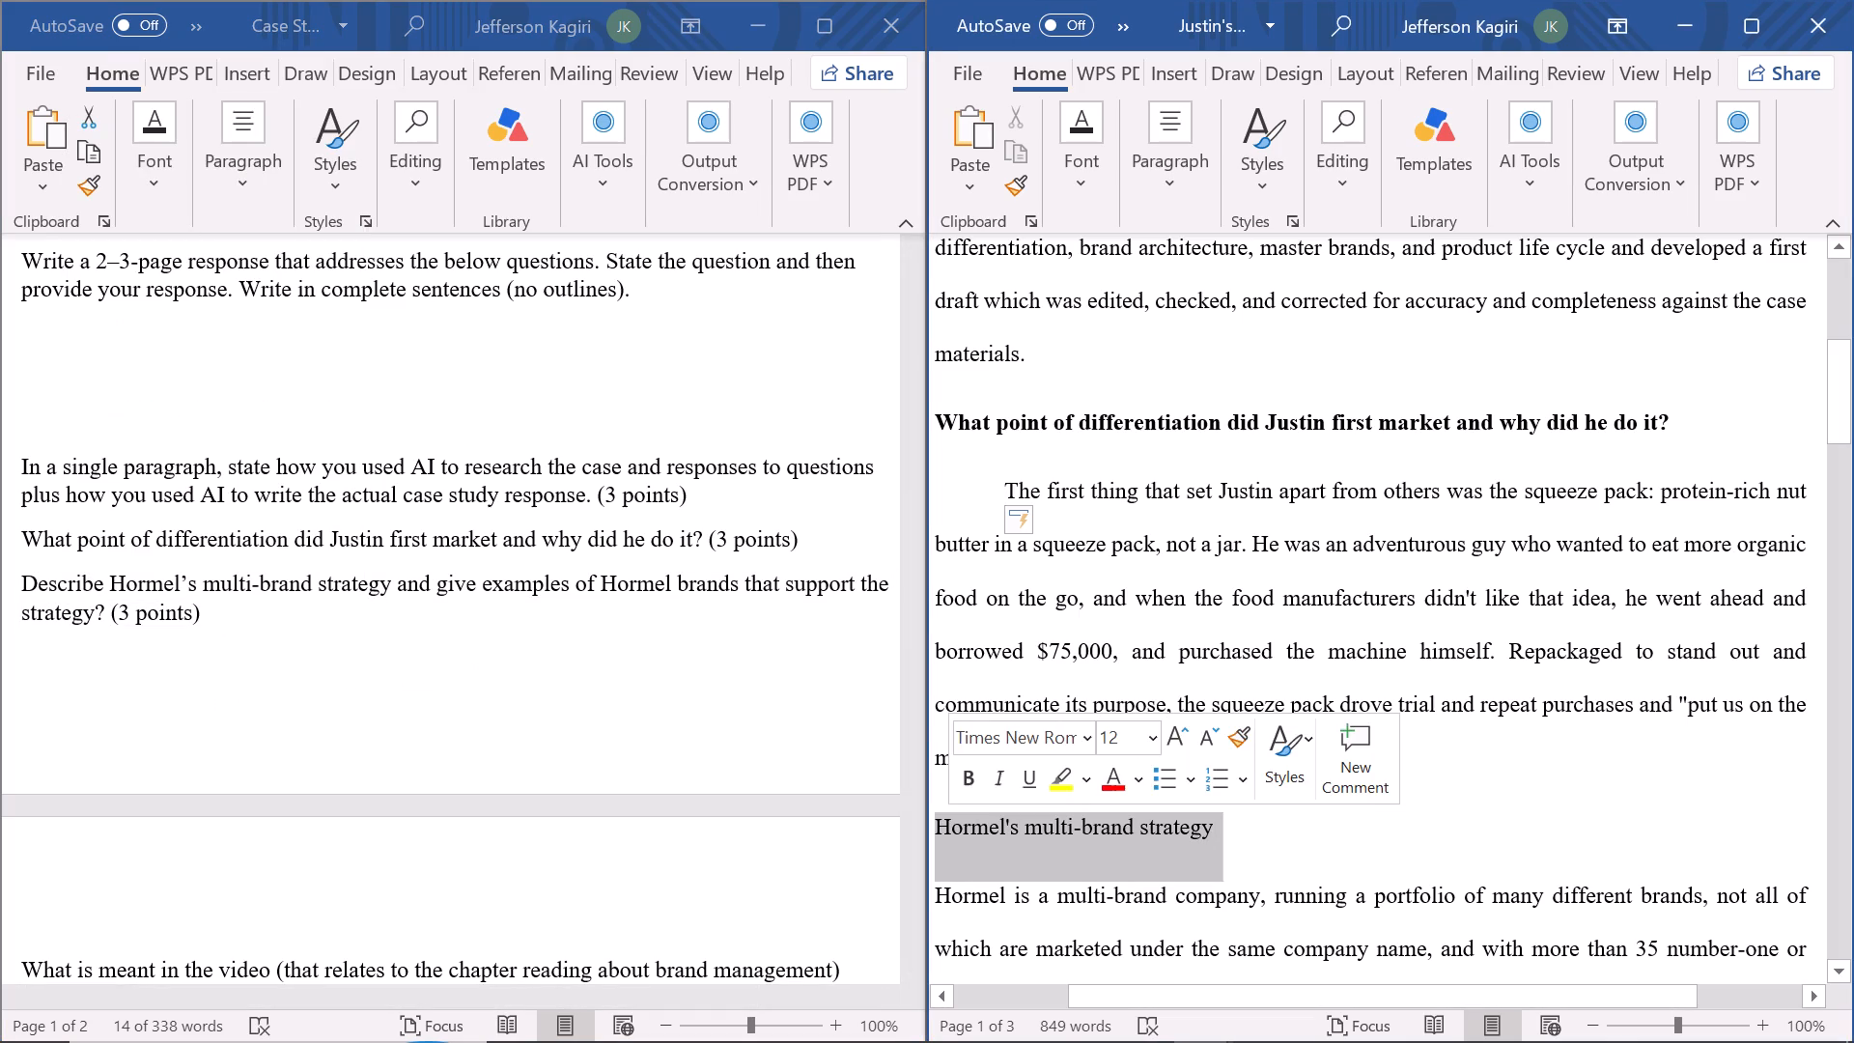
{"action": "key", "text": "Delete"}
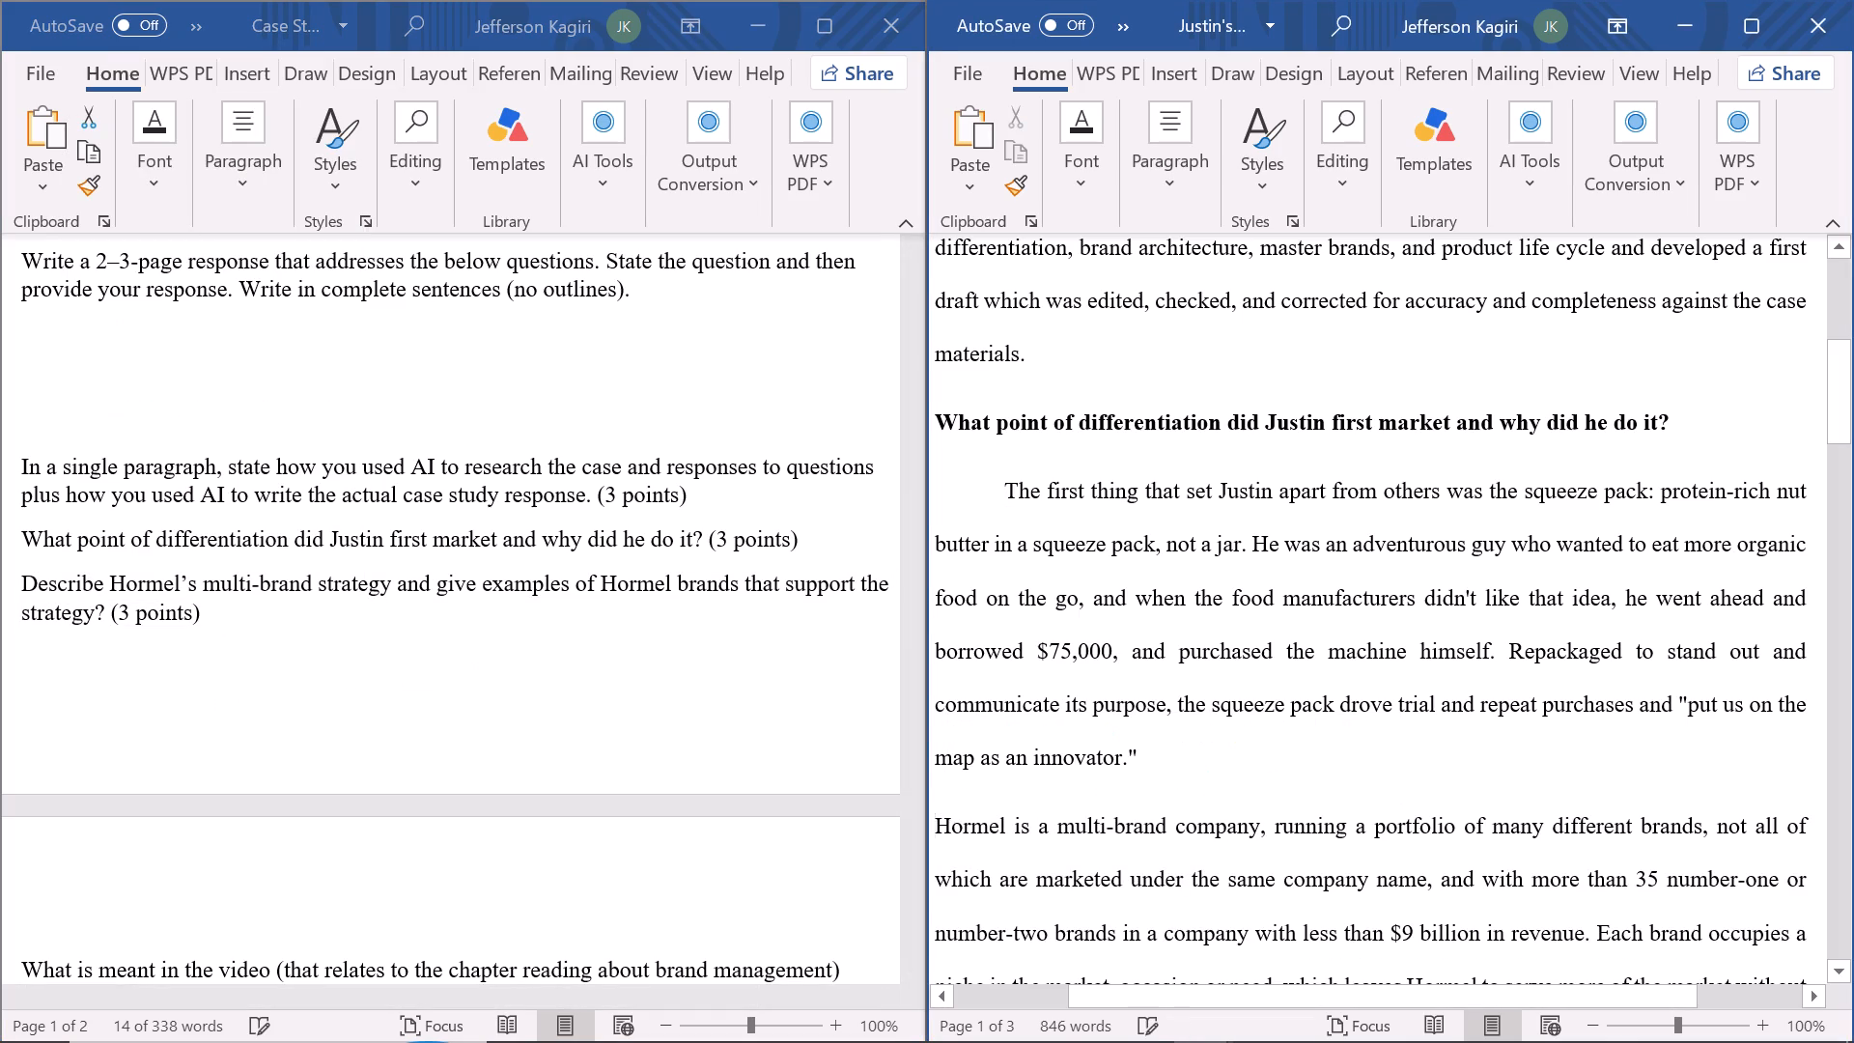
{"action": "key", "text": "Return"}
{"action": "key", "text": "Up"}
{"action": "key", "text": "ctrl+v"}
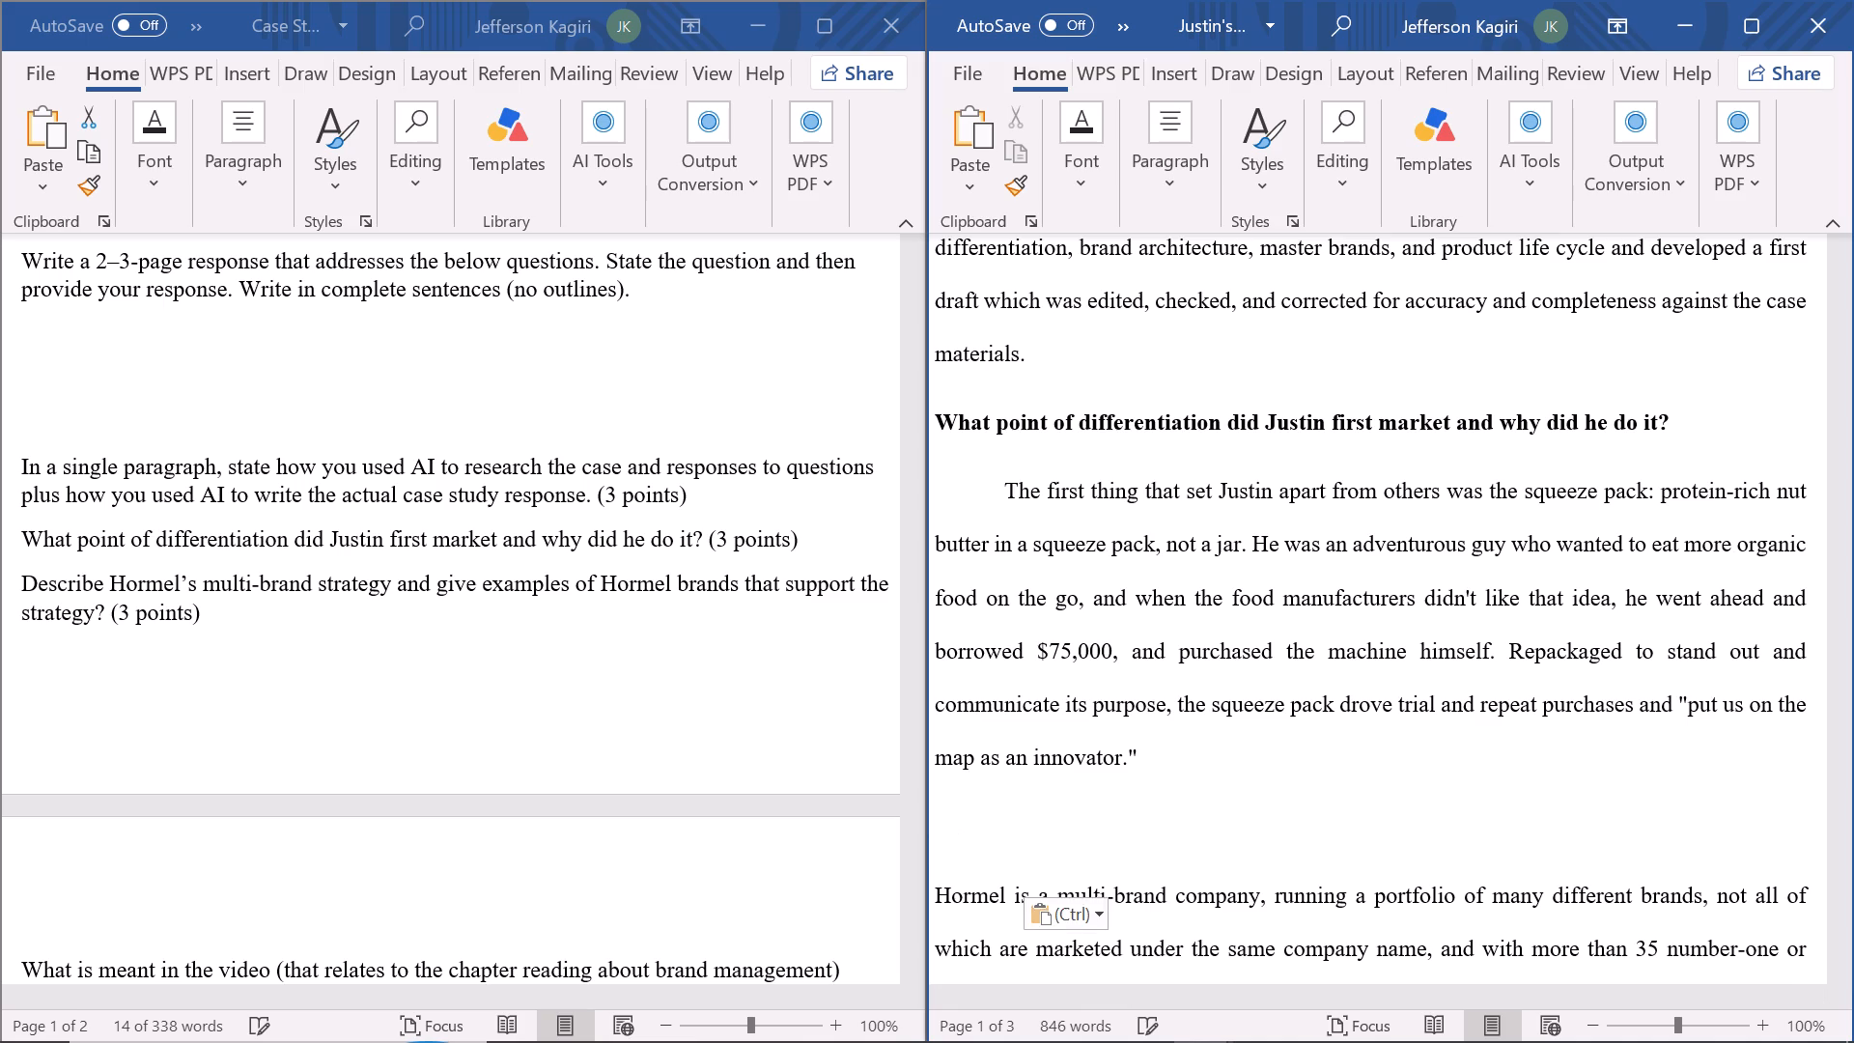
{"action": "left_click_drag", "start_coordinate": [1029, 878], "coordinate": [945, 832]}
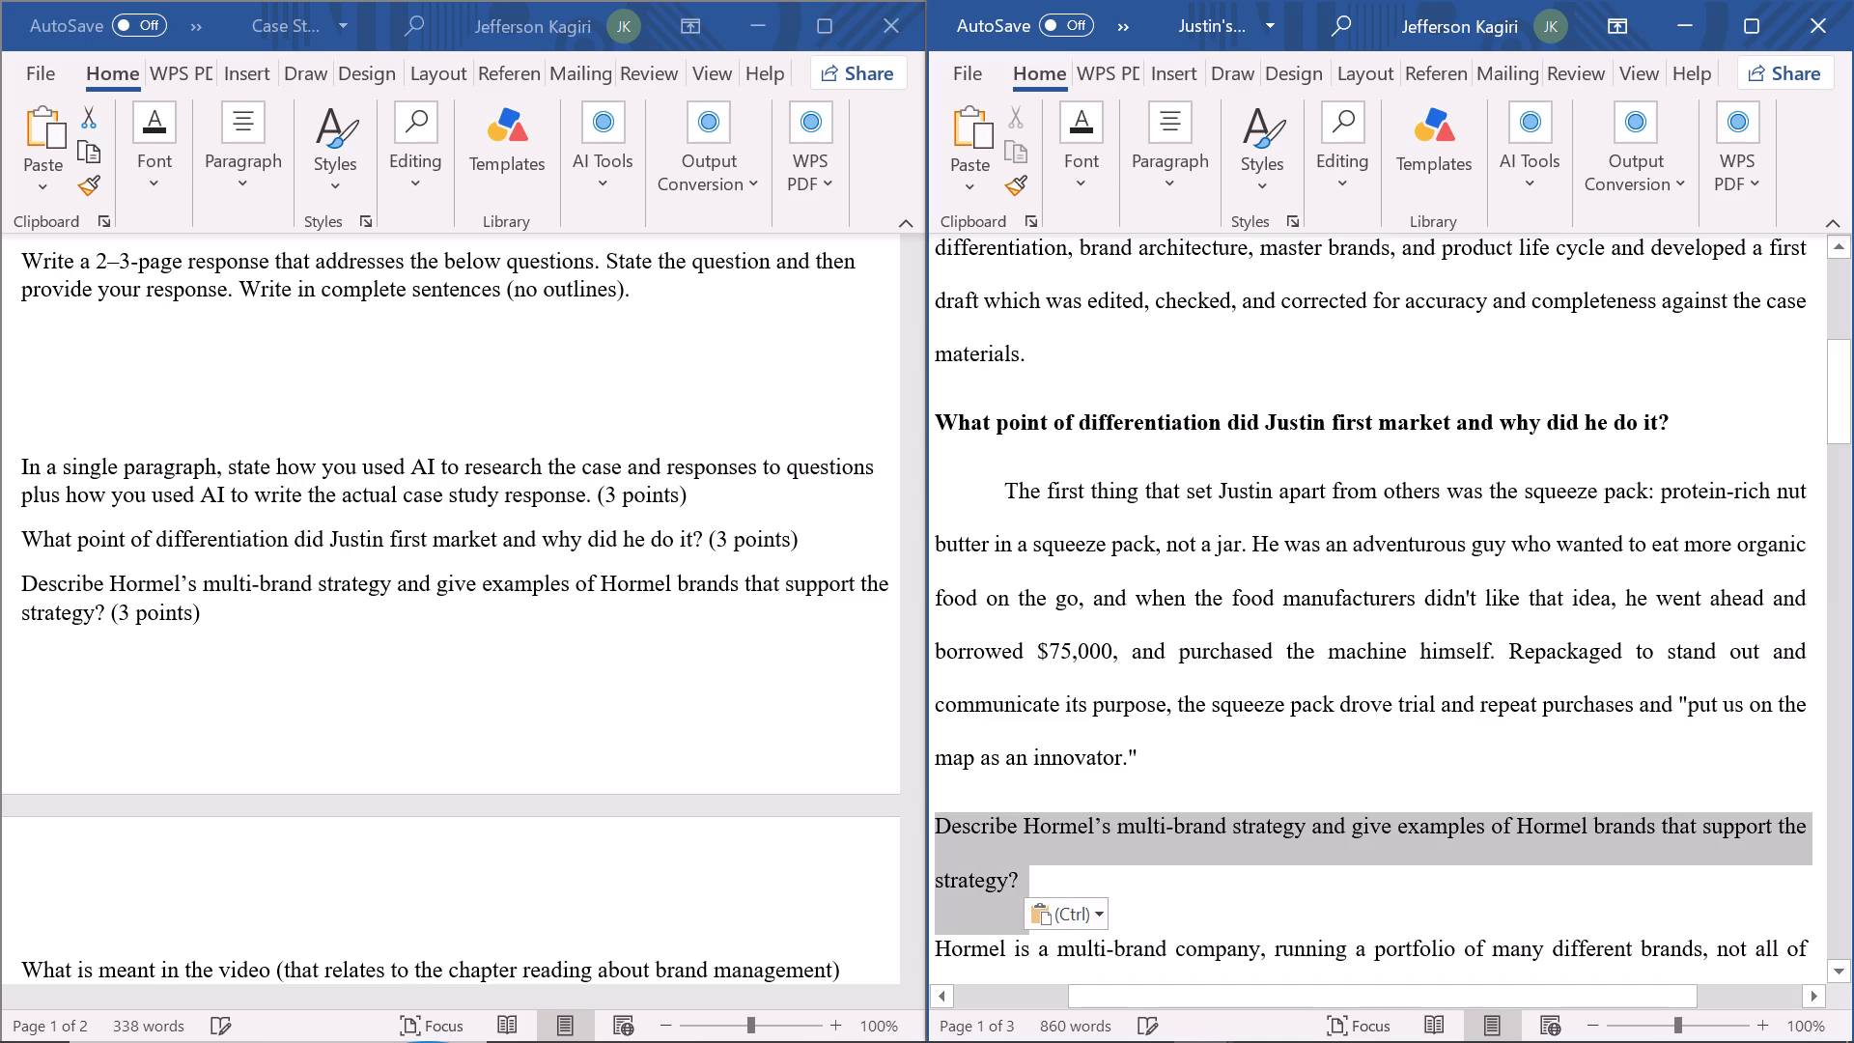
{"action": "key", "text": "ctrl+b"}
Indent the first line of the answer paragraph beginning "Hormel is a multi-brand company" by one tab.
{"action": "left_click", "coordinate": [1279, 757]}
{"action": "key", "text": "Down"}
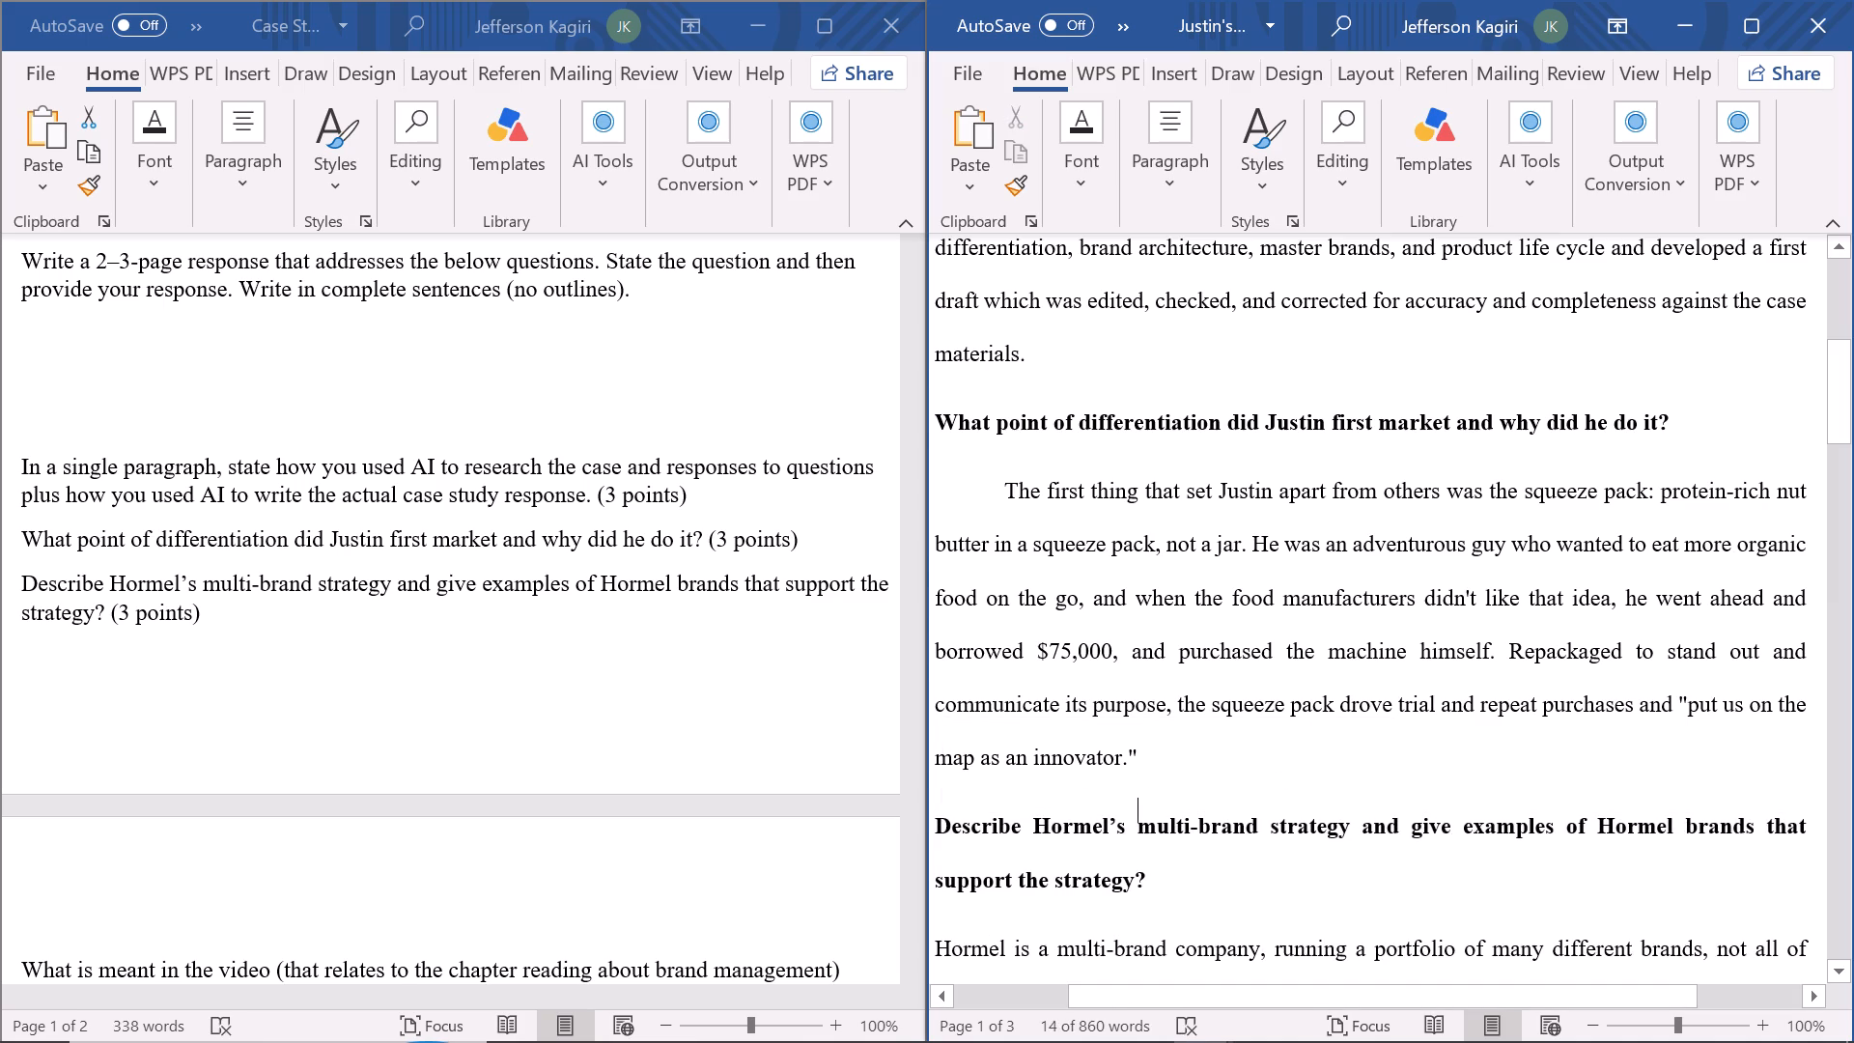
{"action": "key", "text": "Down"}
{"action": "key", "text": "Down"}
{"action": "key", "text": "Down"}
{"action": "key", "text": "Down"}
{"action": "key", "text": "Down"}
{"action": "key", "text": "Down"}
{"action": "key", "text": "Down"}
{"action": "key", "text": "Down"}
{"action": "key", "text": "Down"}
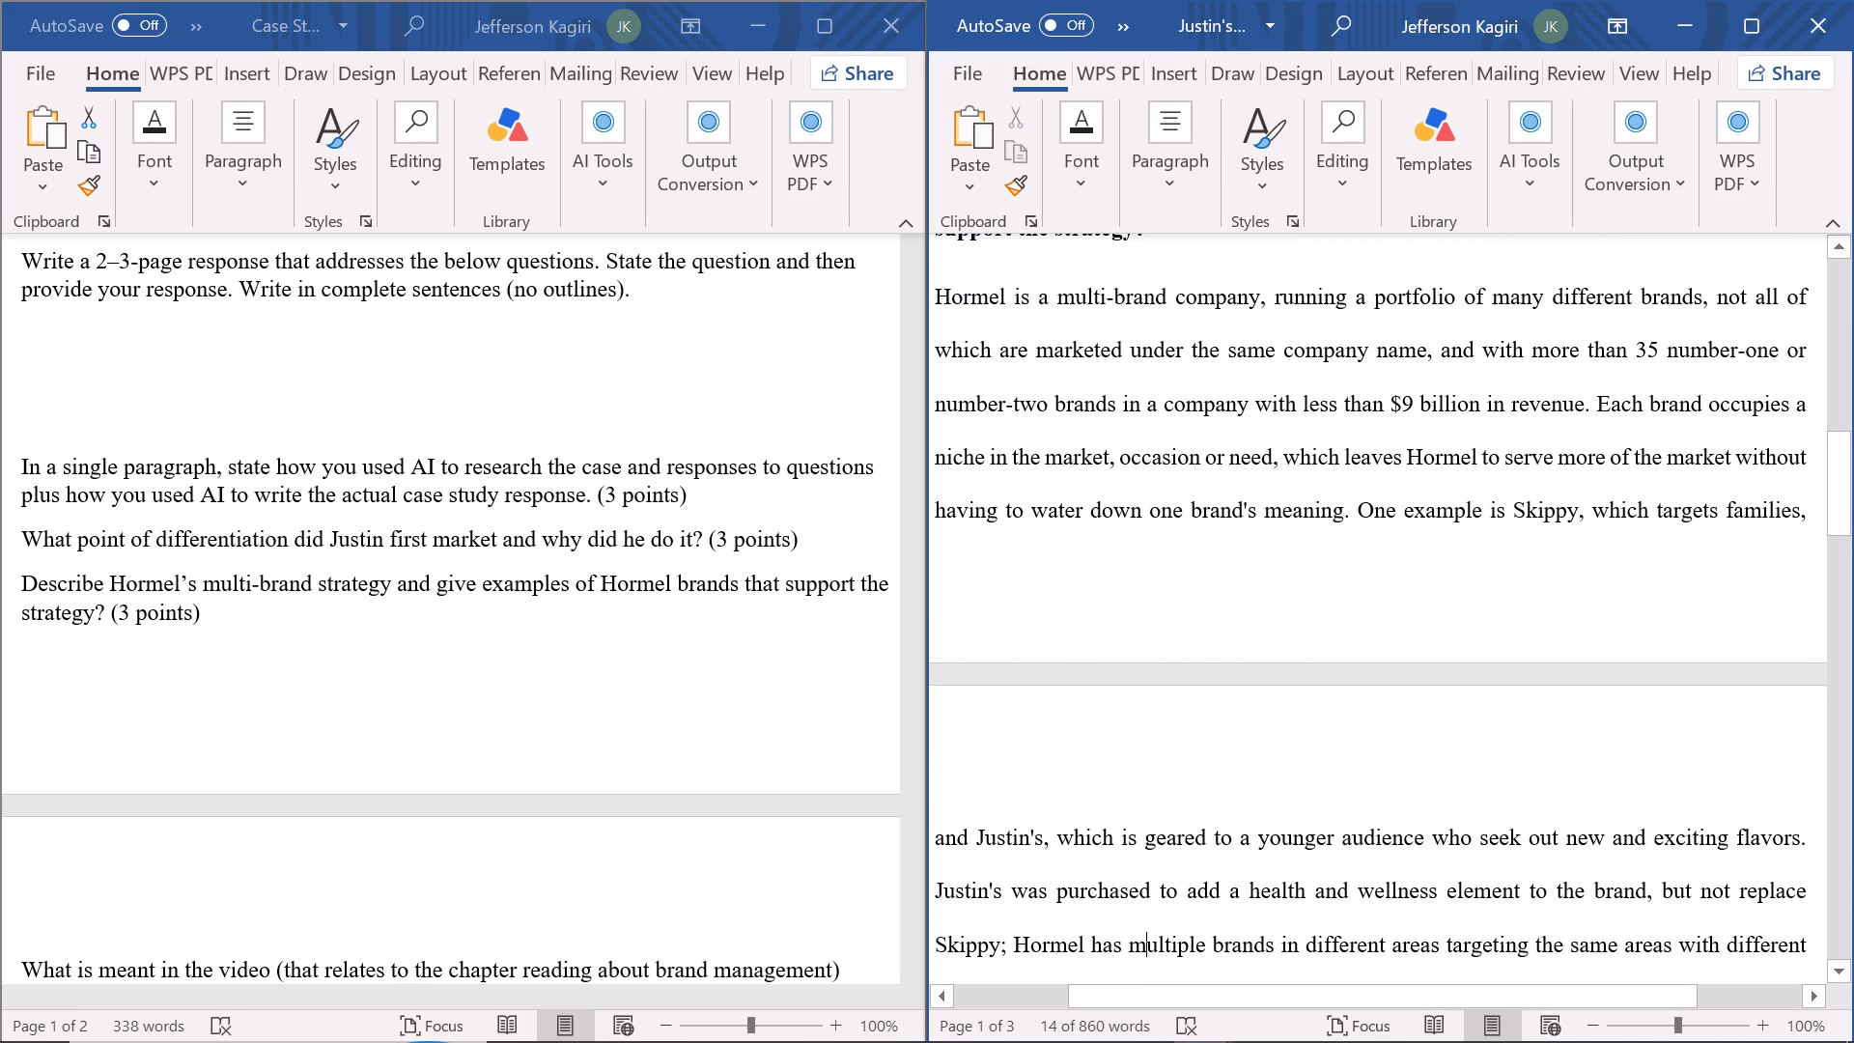
{"action": "left_click", "coordinate": [935, 303]}
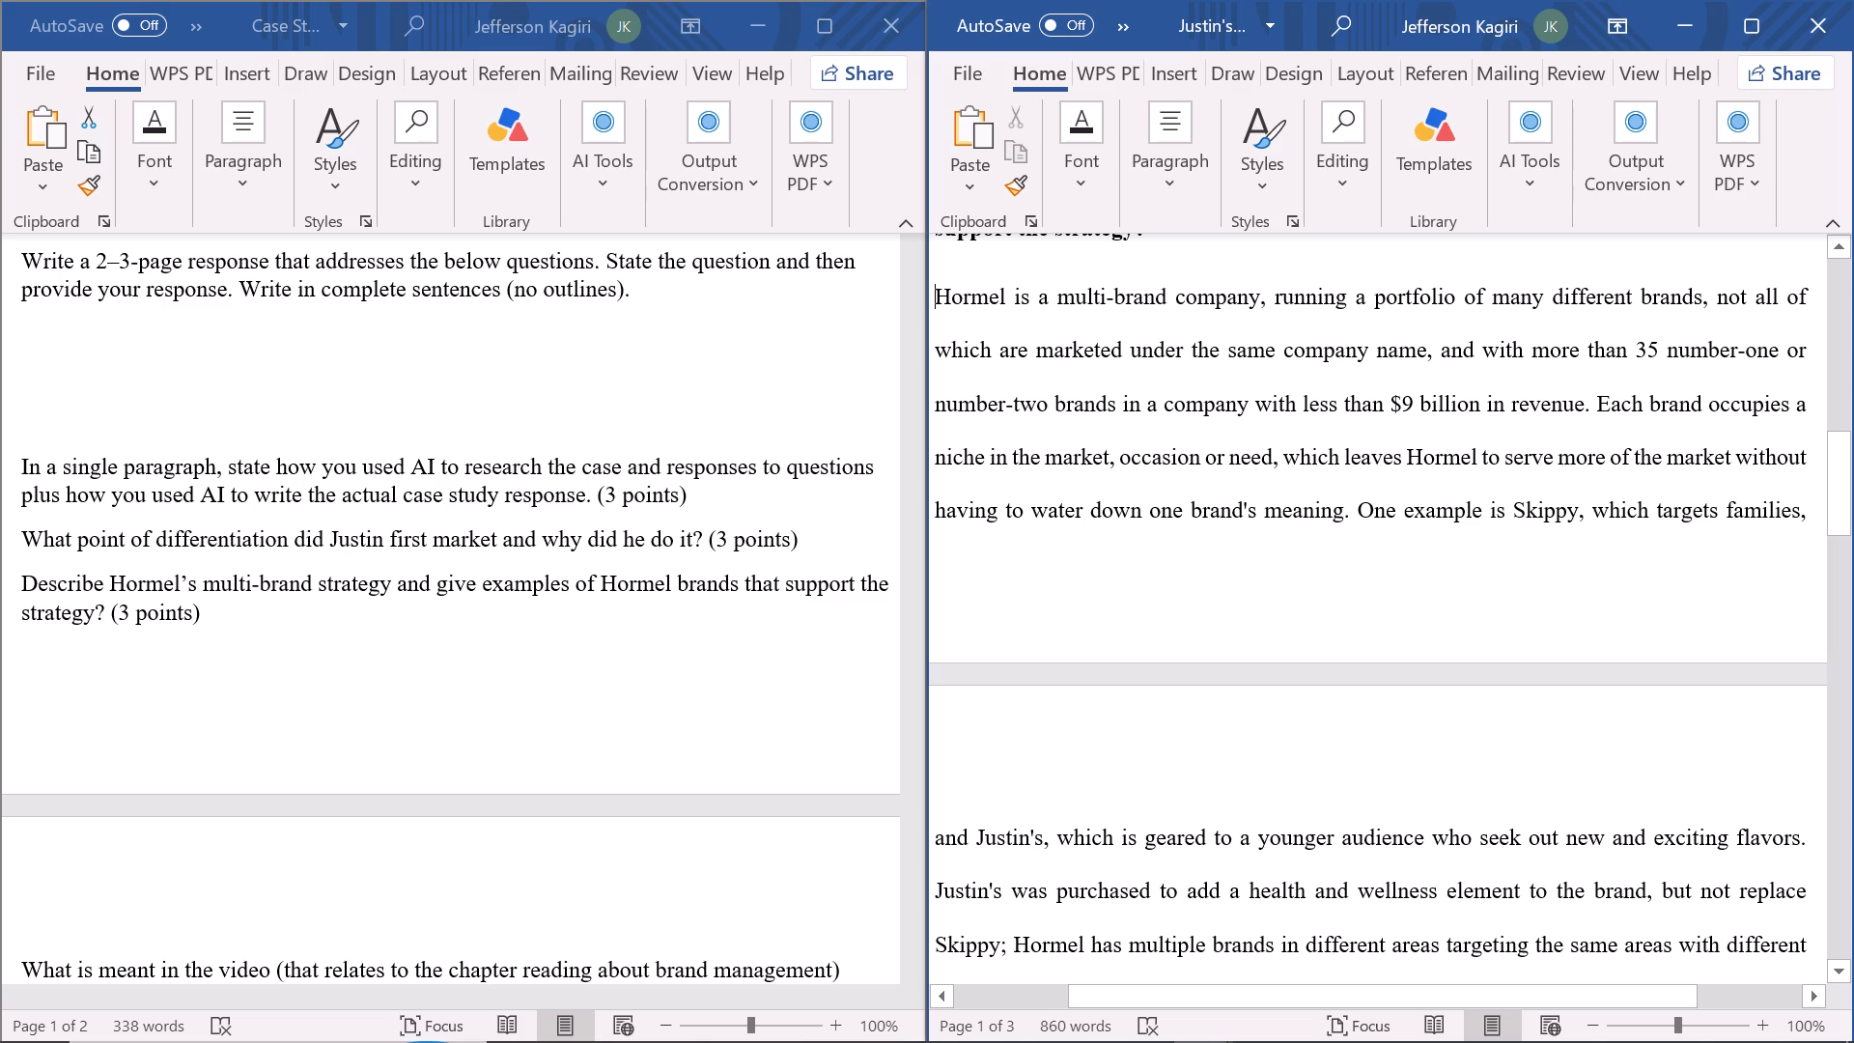
{"action": "key", "text": "Tab"}
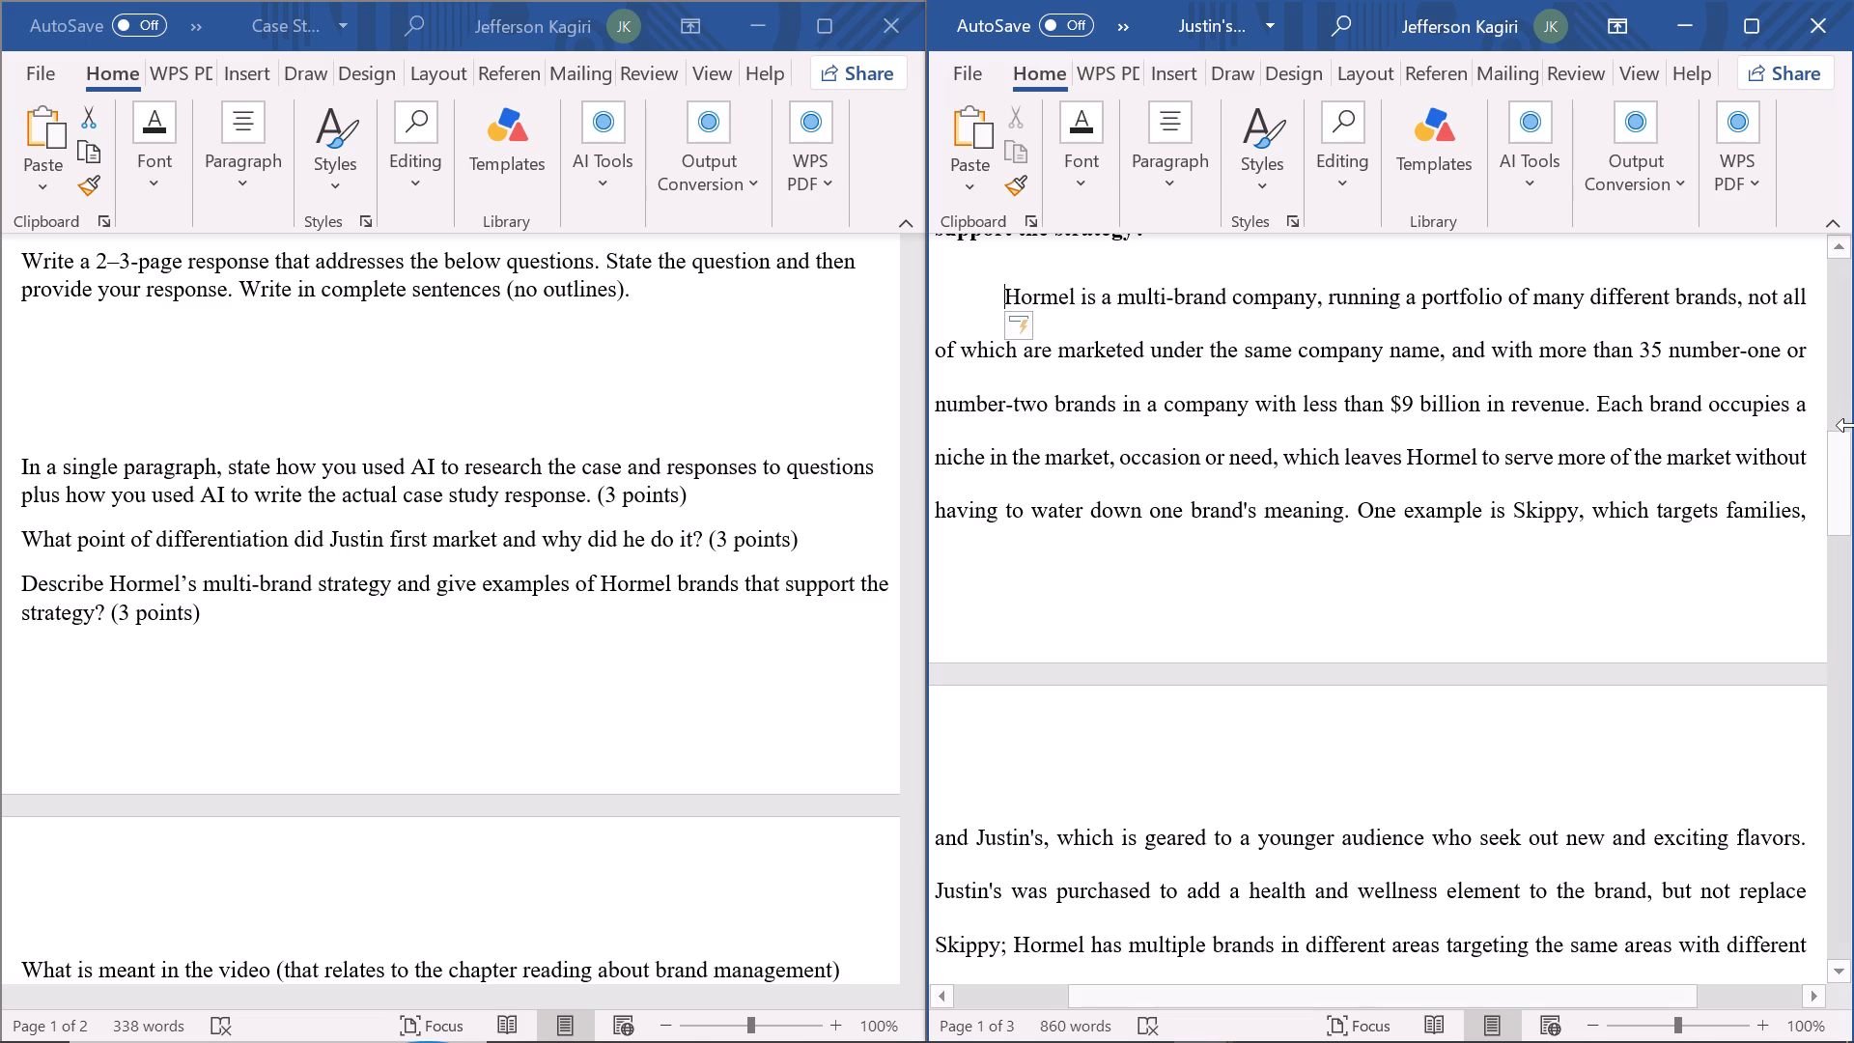
{"action": "left_click", "coordinate": [1842, 473]}
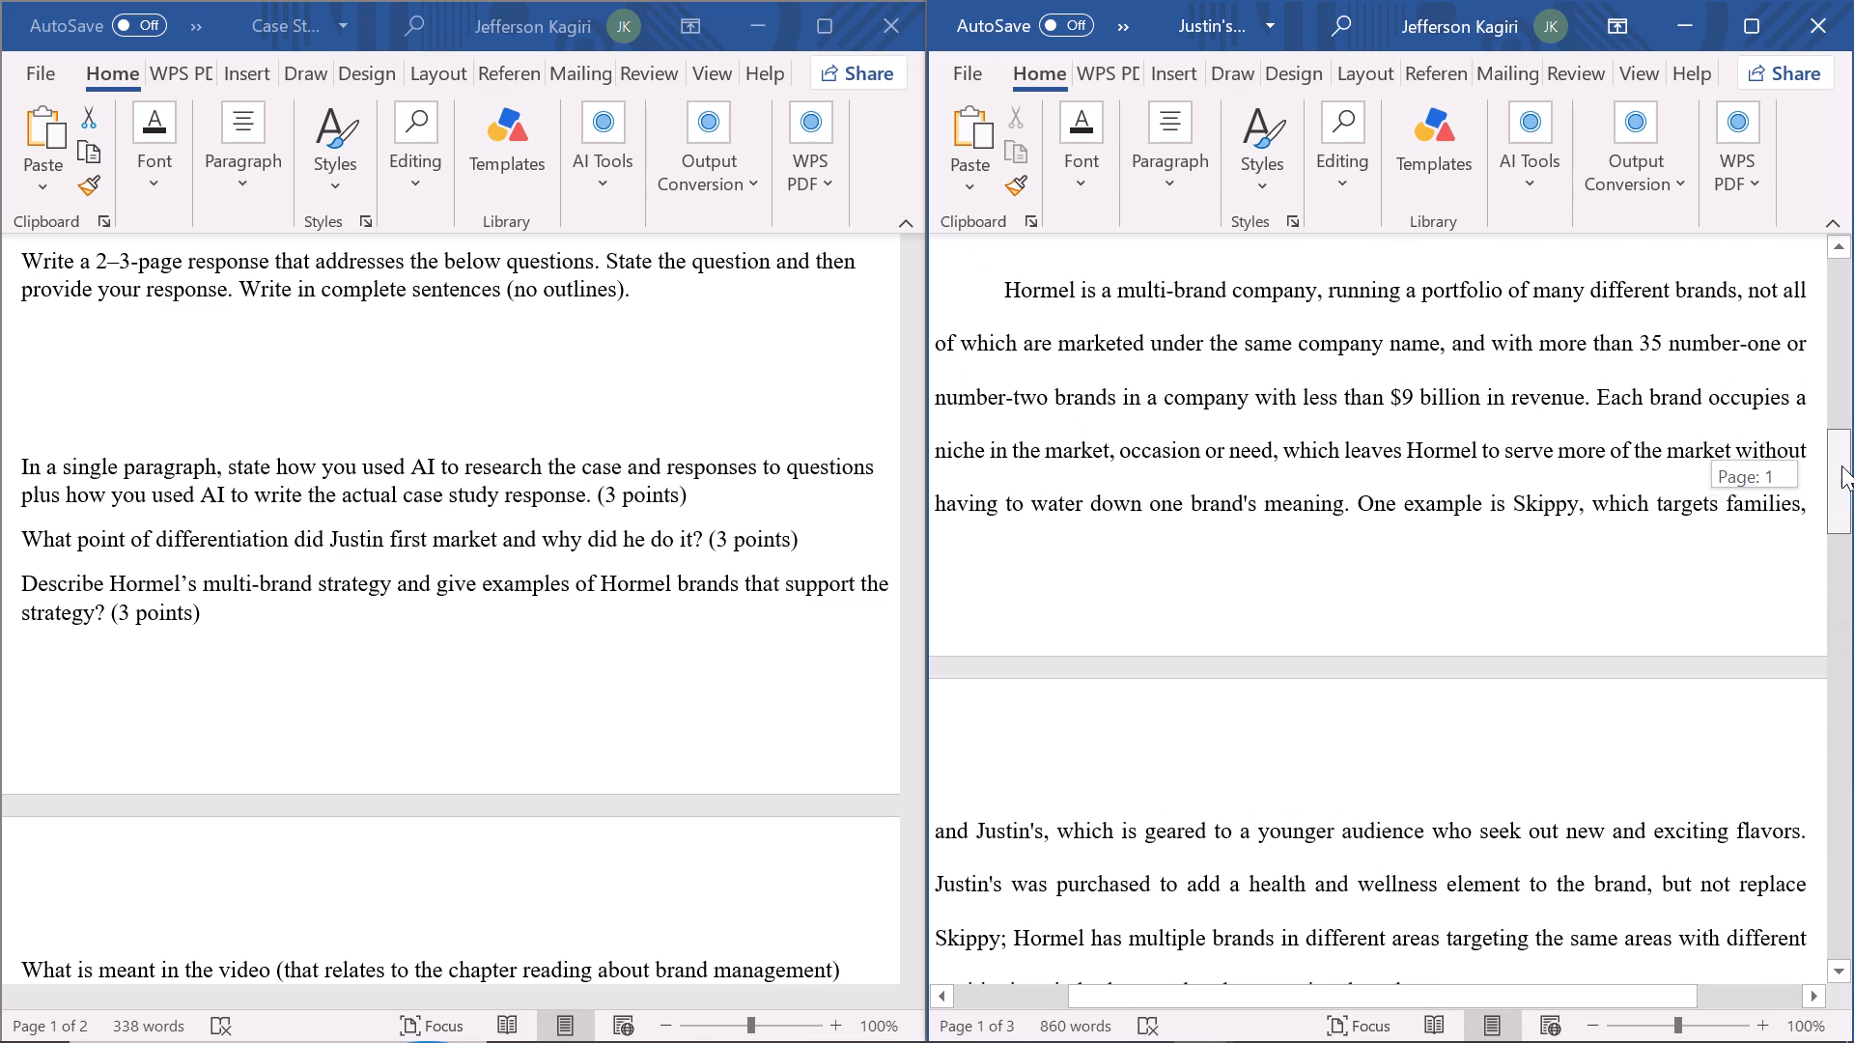
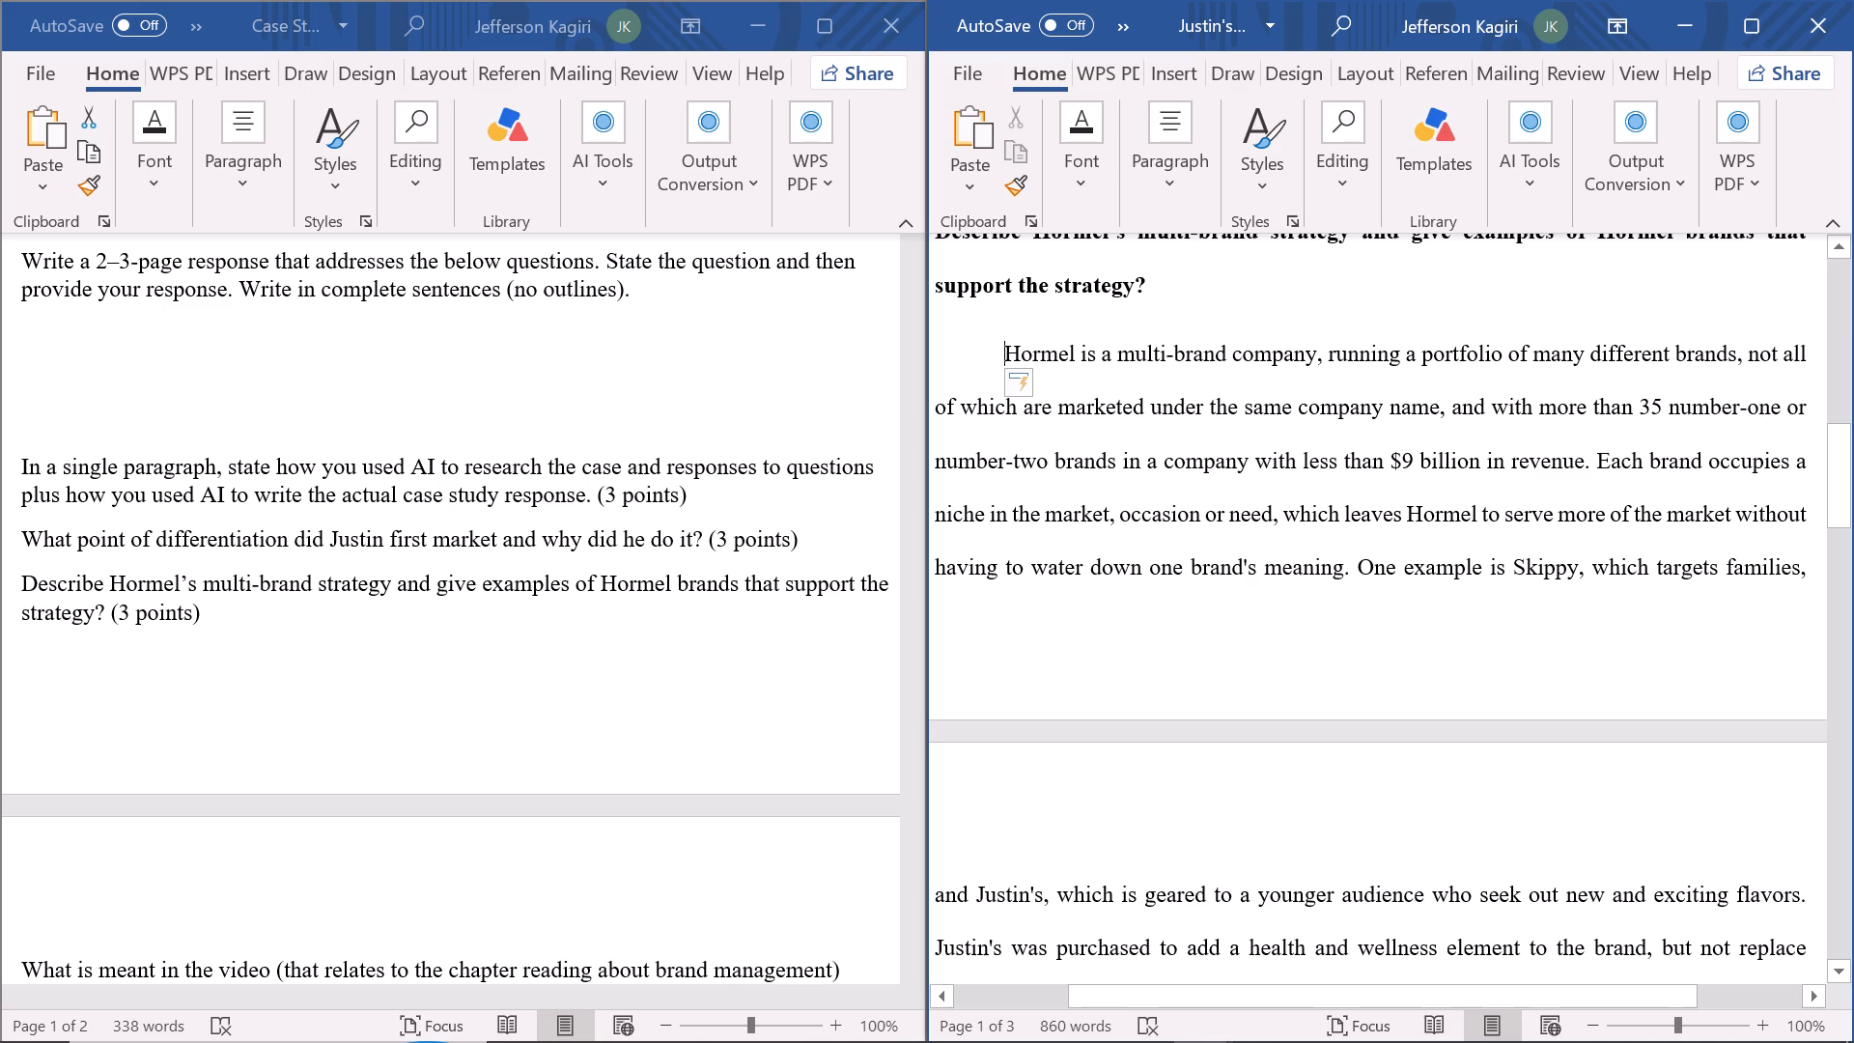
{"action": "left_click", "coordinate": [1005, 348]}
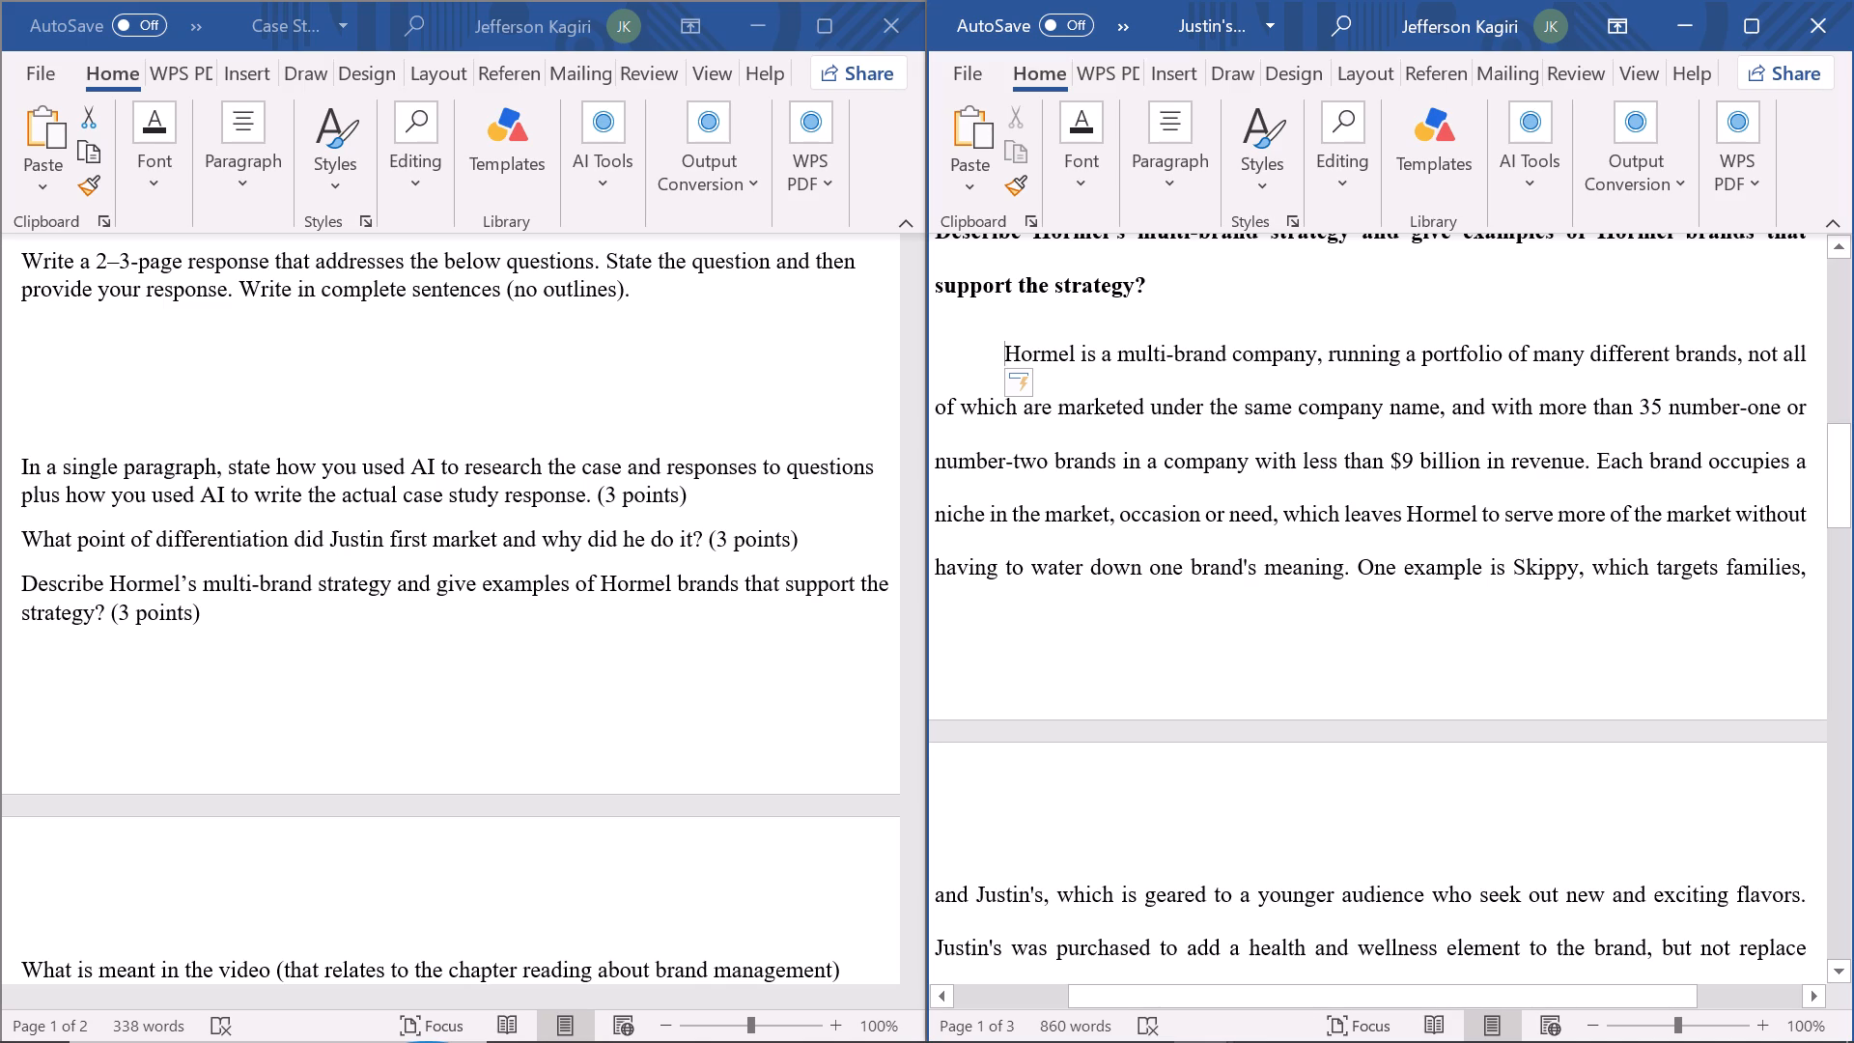
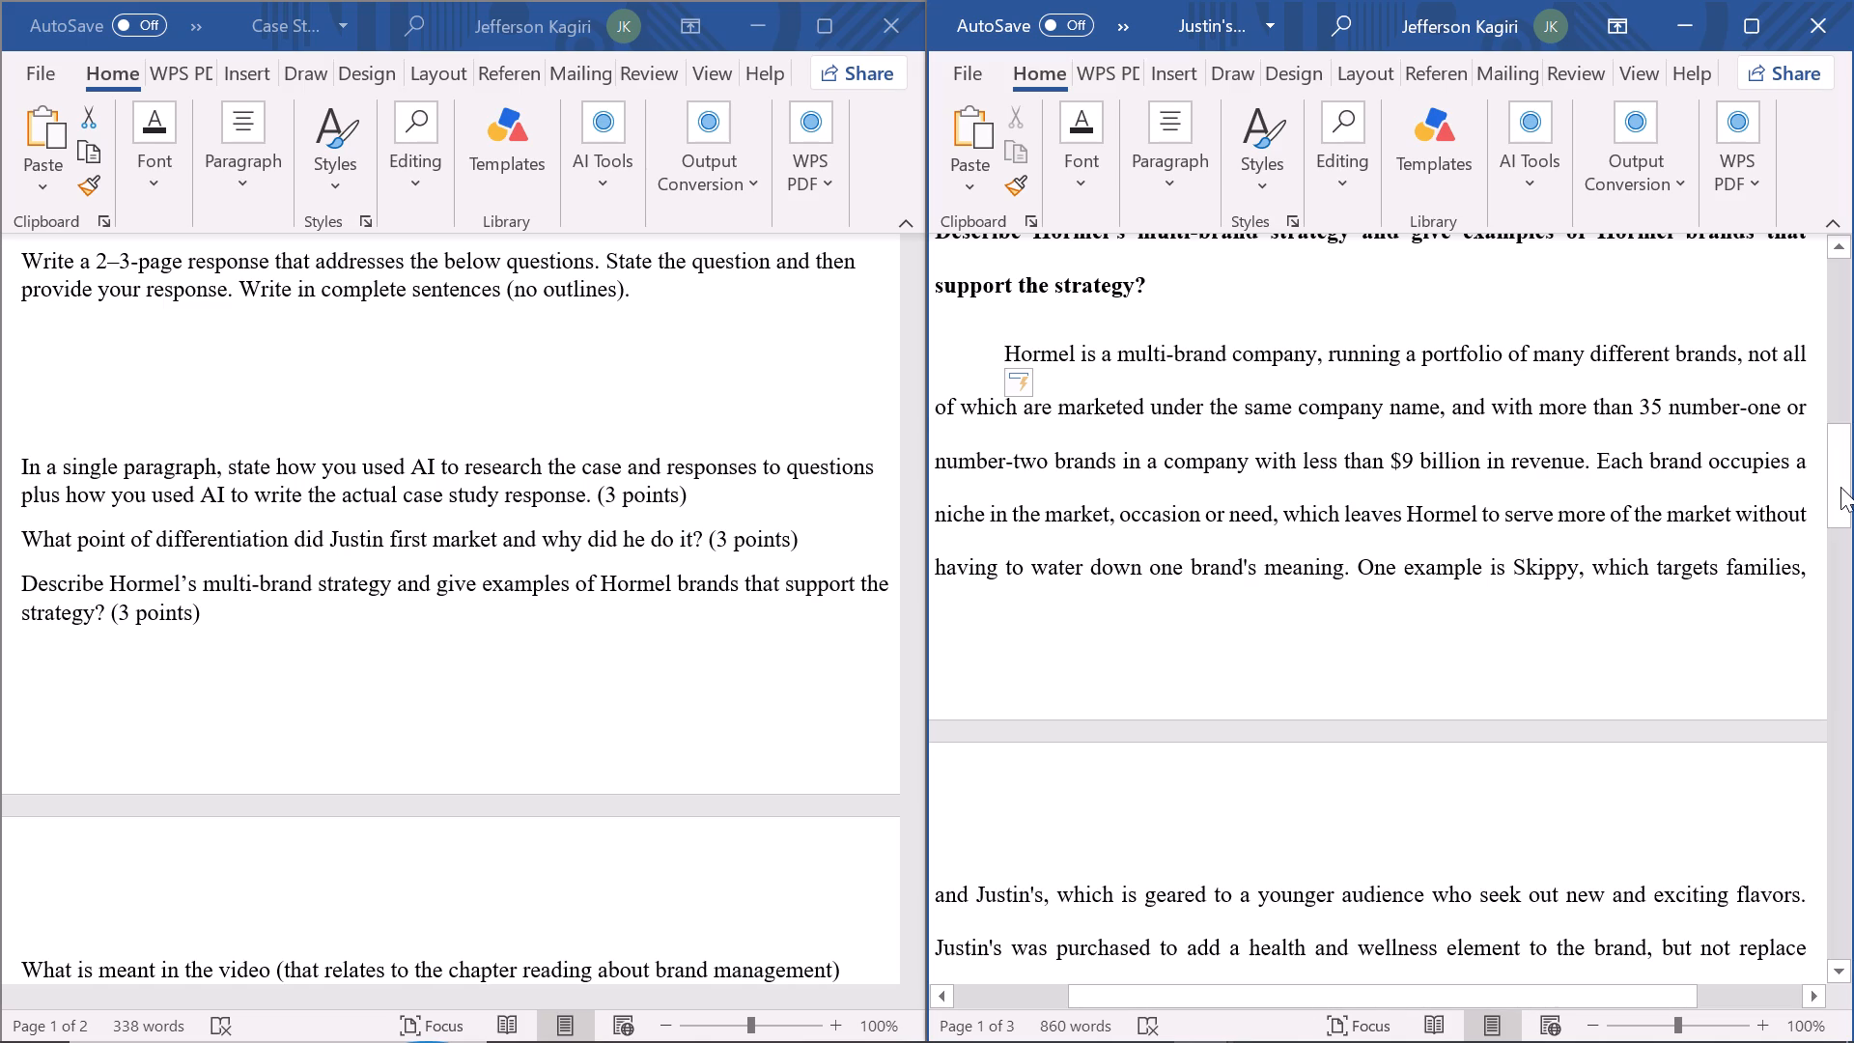
Cut the clause "Justin's was purchased to add a health and wellness element to the brand, but not replace Skippy;" from the Hormel multi-brand answer.
{"action": "left_click_drag", "start_coordinate": [1840, 487], "coordinate": [1840, 521]}
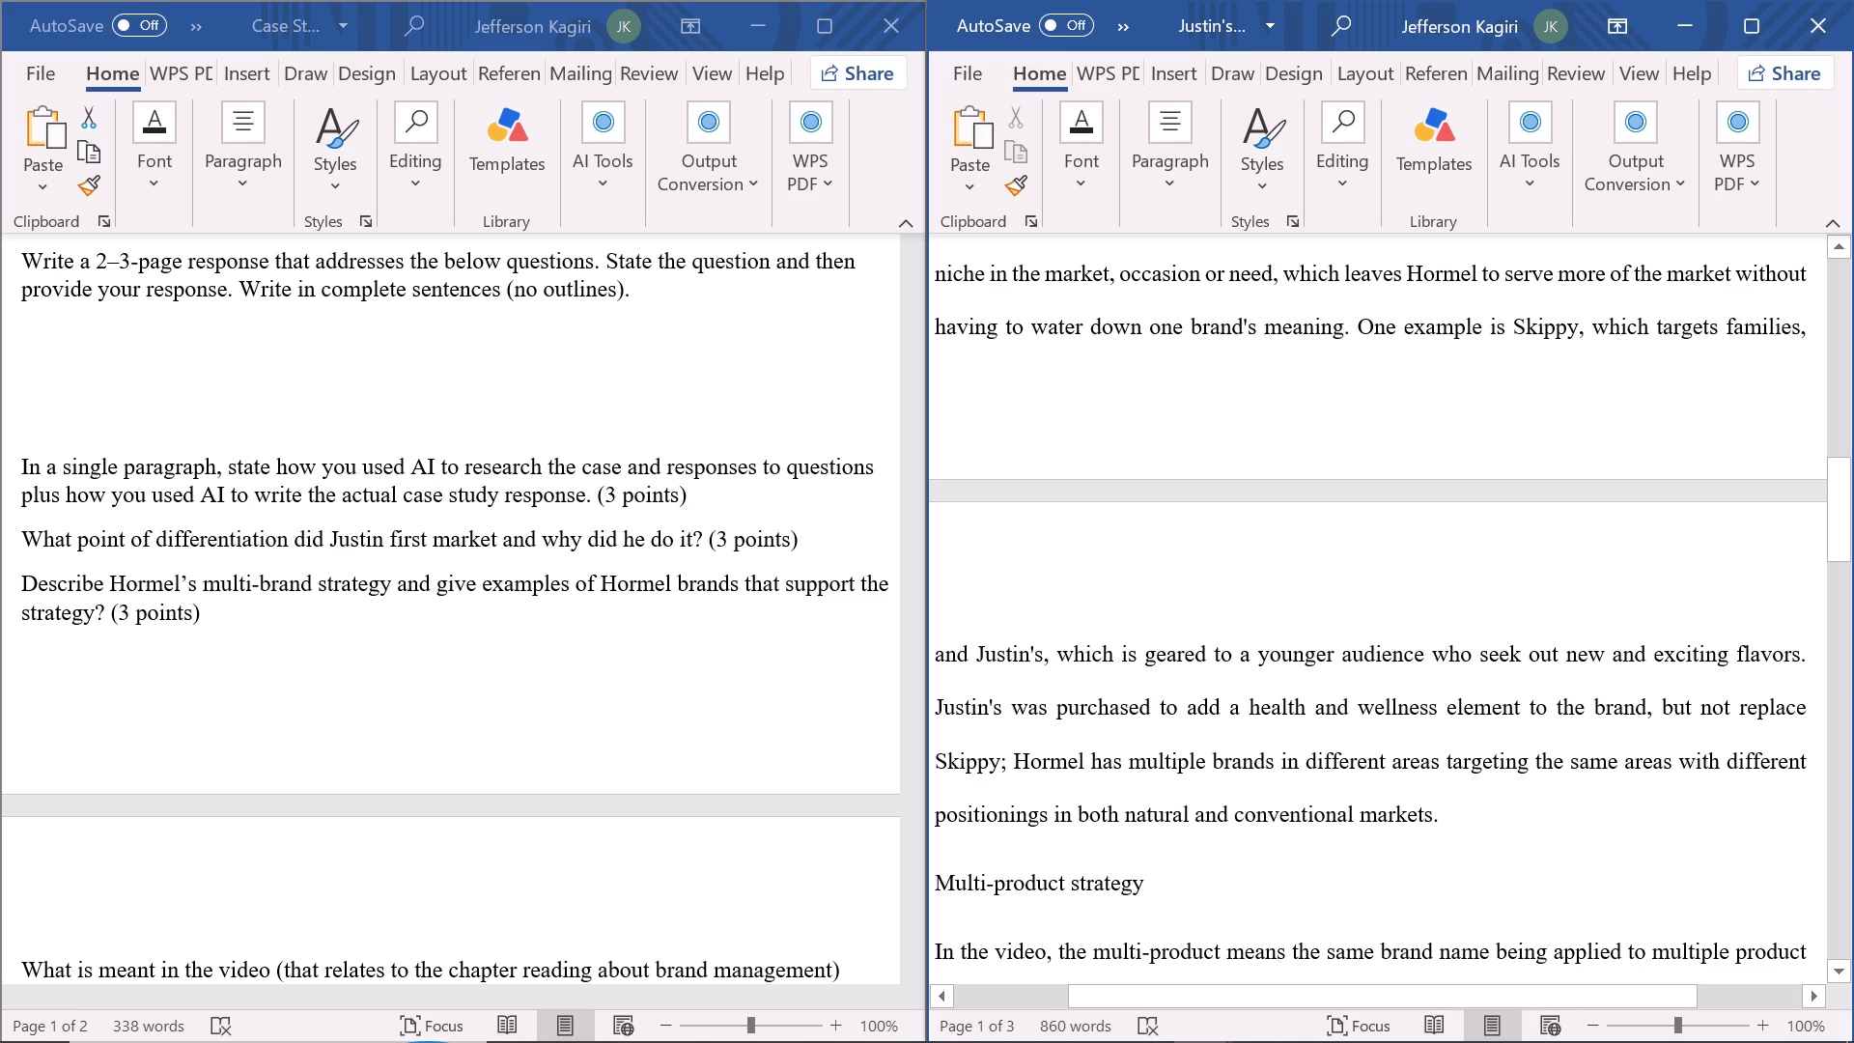
{"action": "left_click_drag", "start_coordinate": [936, 711], "coordinate": [1005, 764]}
{"action": "right_click", "coordinate": [973, 752]}
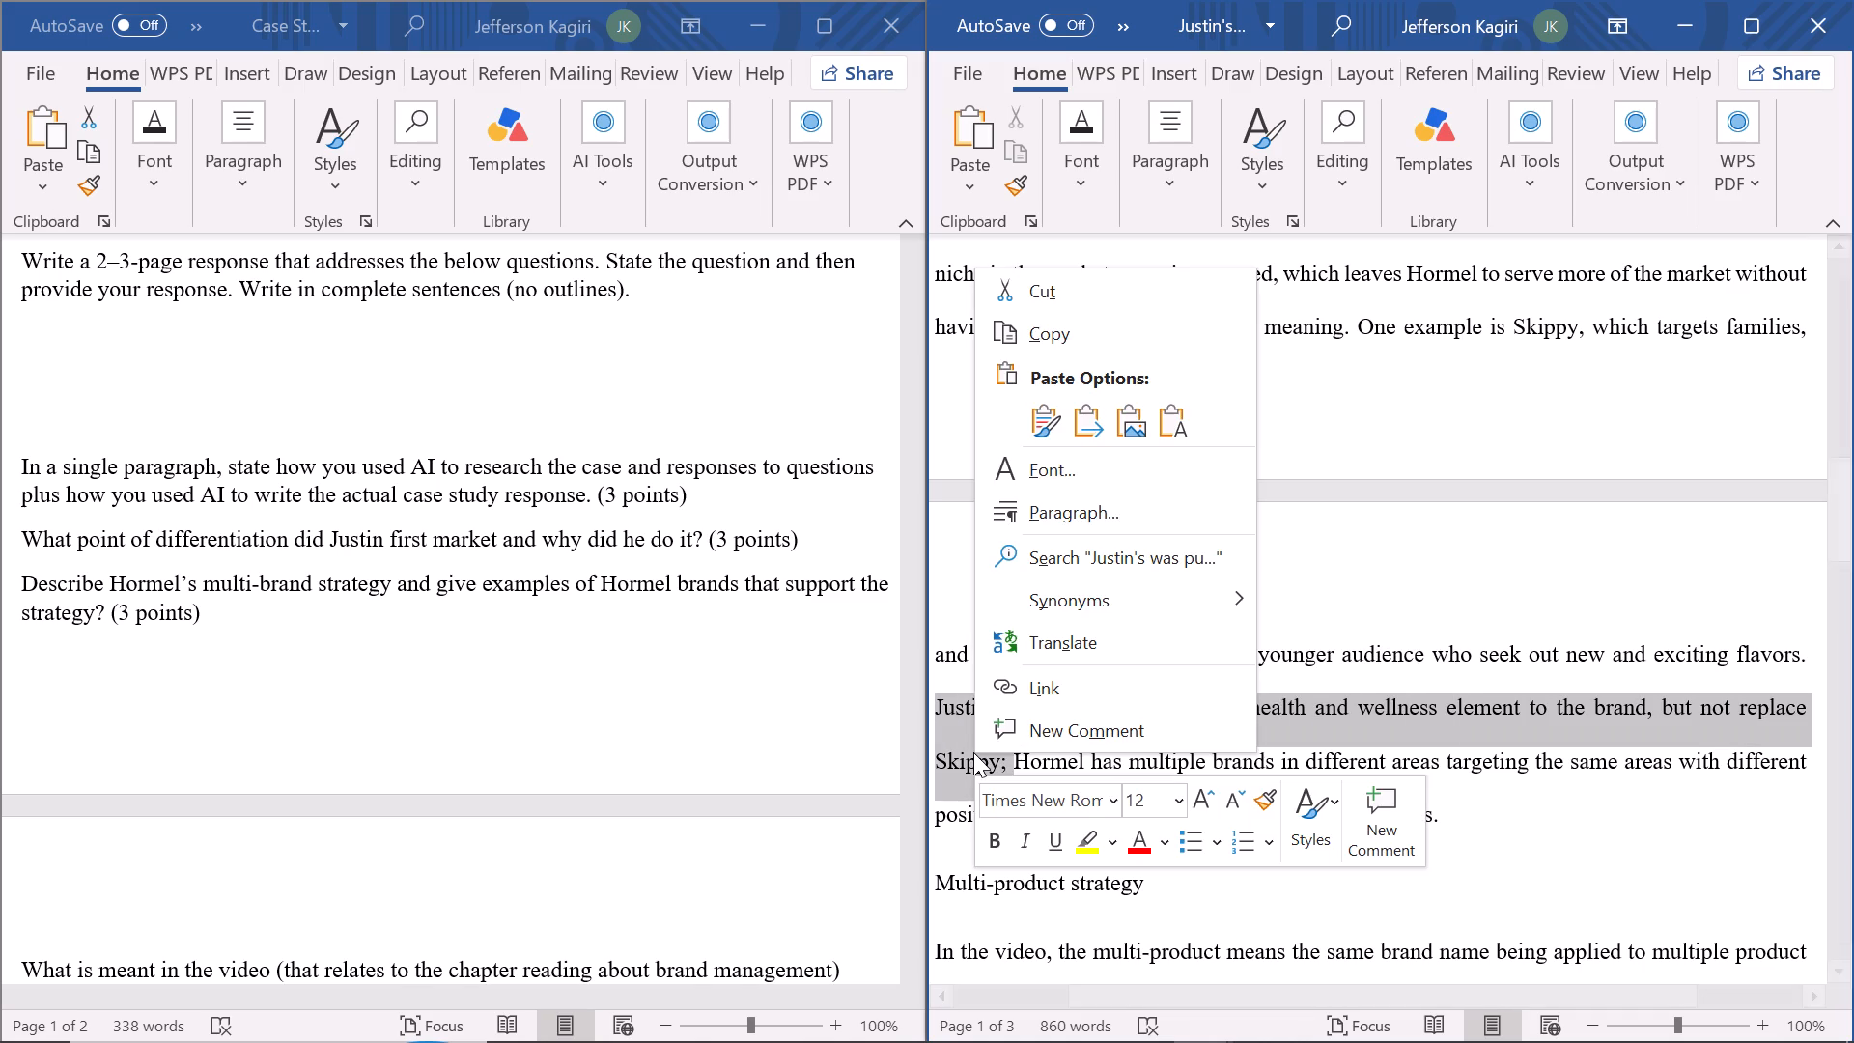
{"action": "left_click", "coordinate": [1118, 297]}
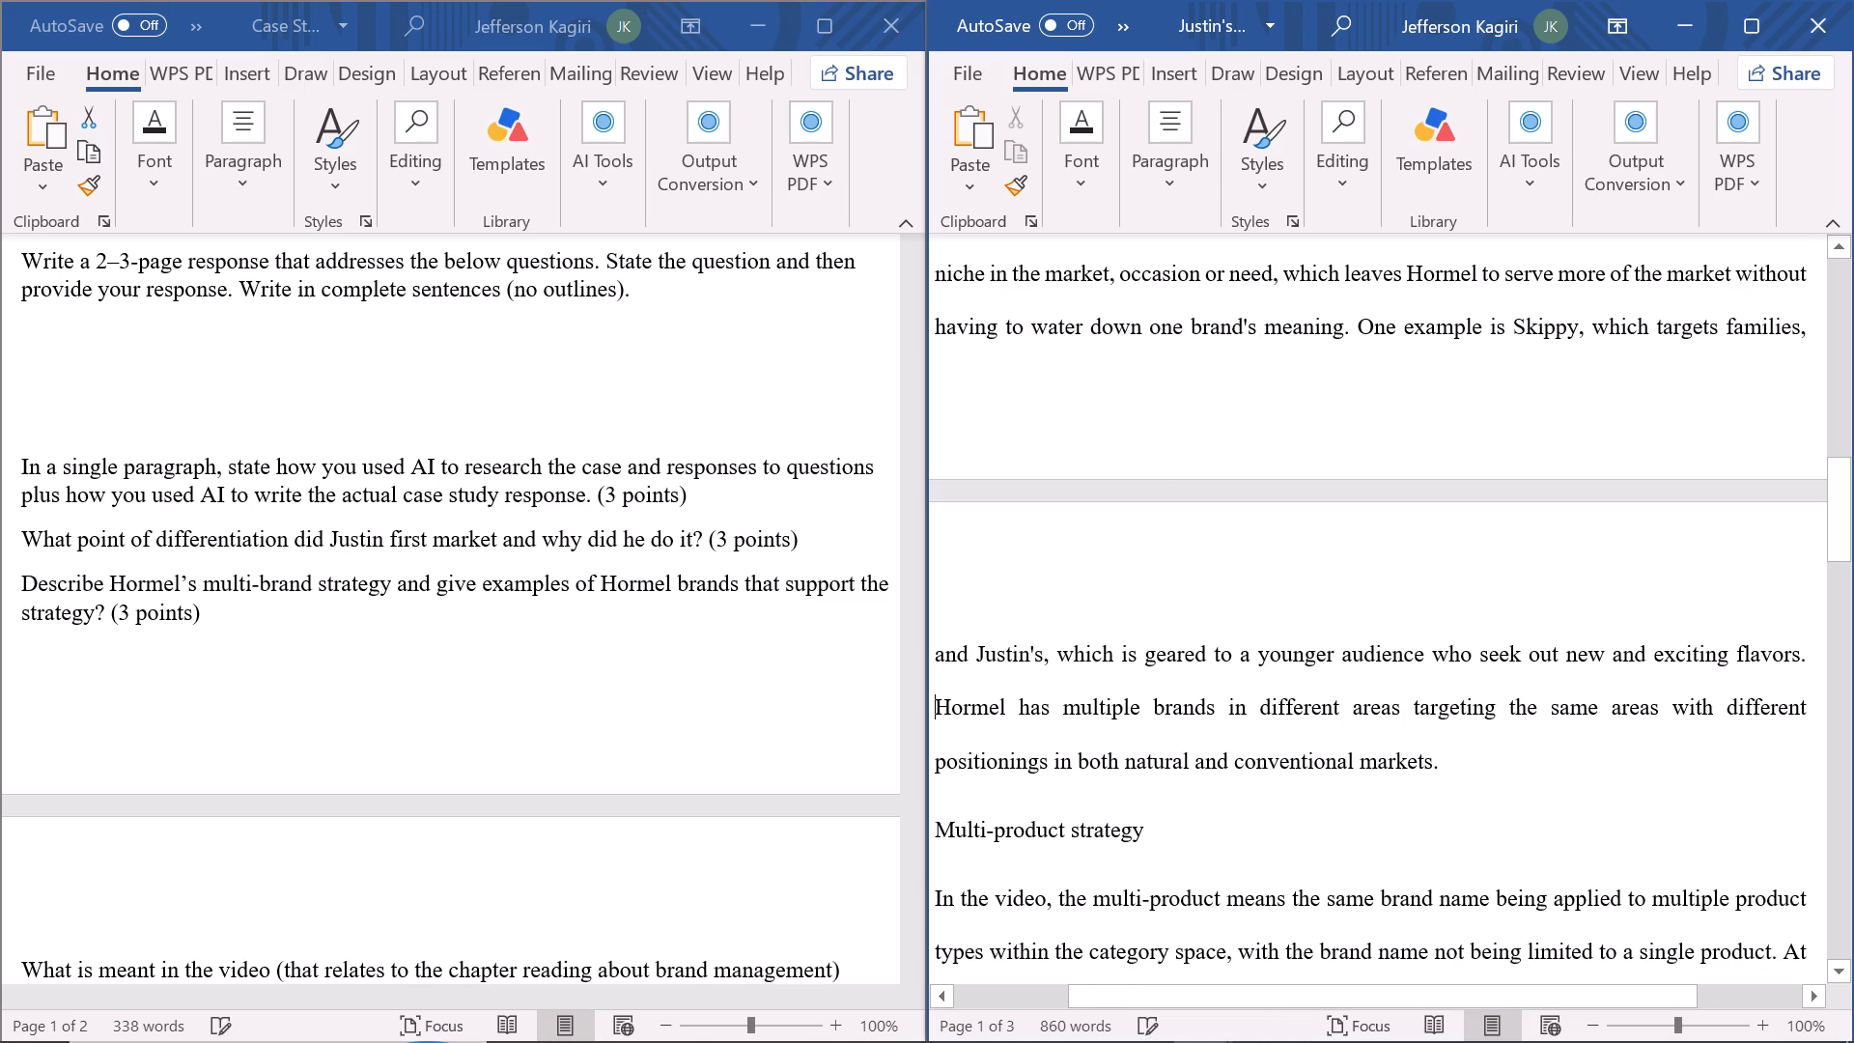
Replace the final period of the multi-brand answer with ", and thus" and paste the cut clause about Justin's purchase after it.
{"action": "left_click", "coordinate": [1441, 773]}
{"action": "key", "text": "BackSpace"}
{"action": "type", "text": ", nd thus"}
{"action": "key", "text": "BackSpace"}
{"action": "key", "text": "BackSpace"}
{"action": "key", "text": "BackSpace"}
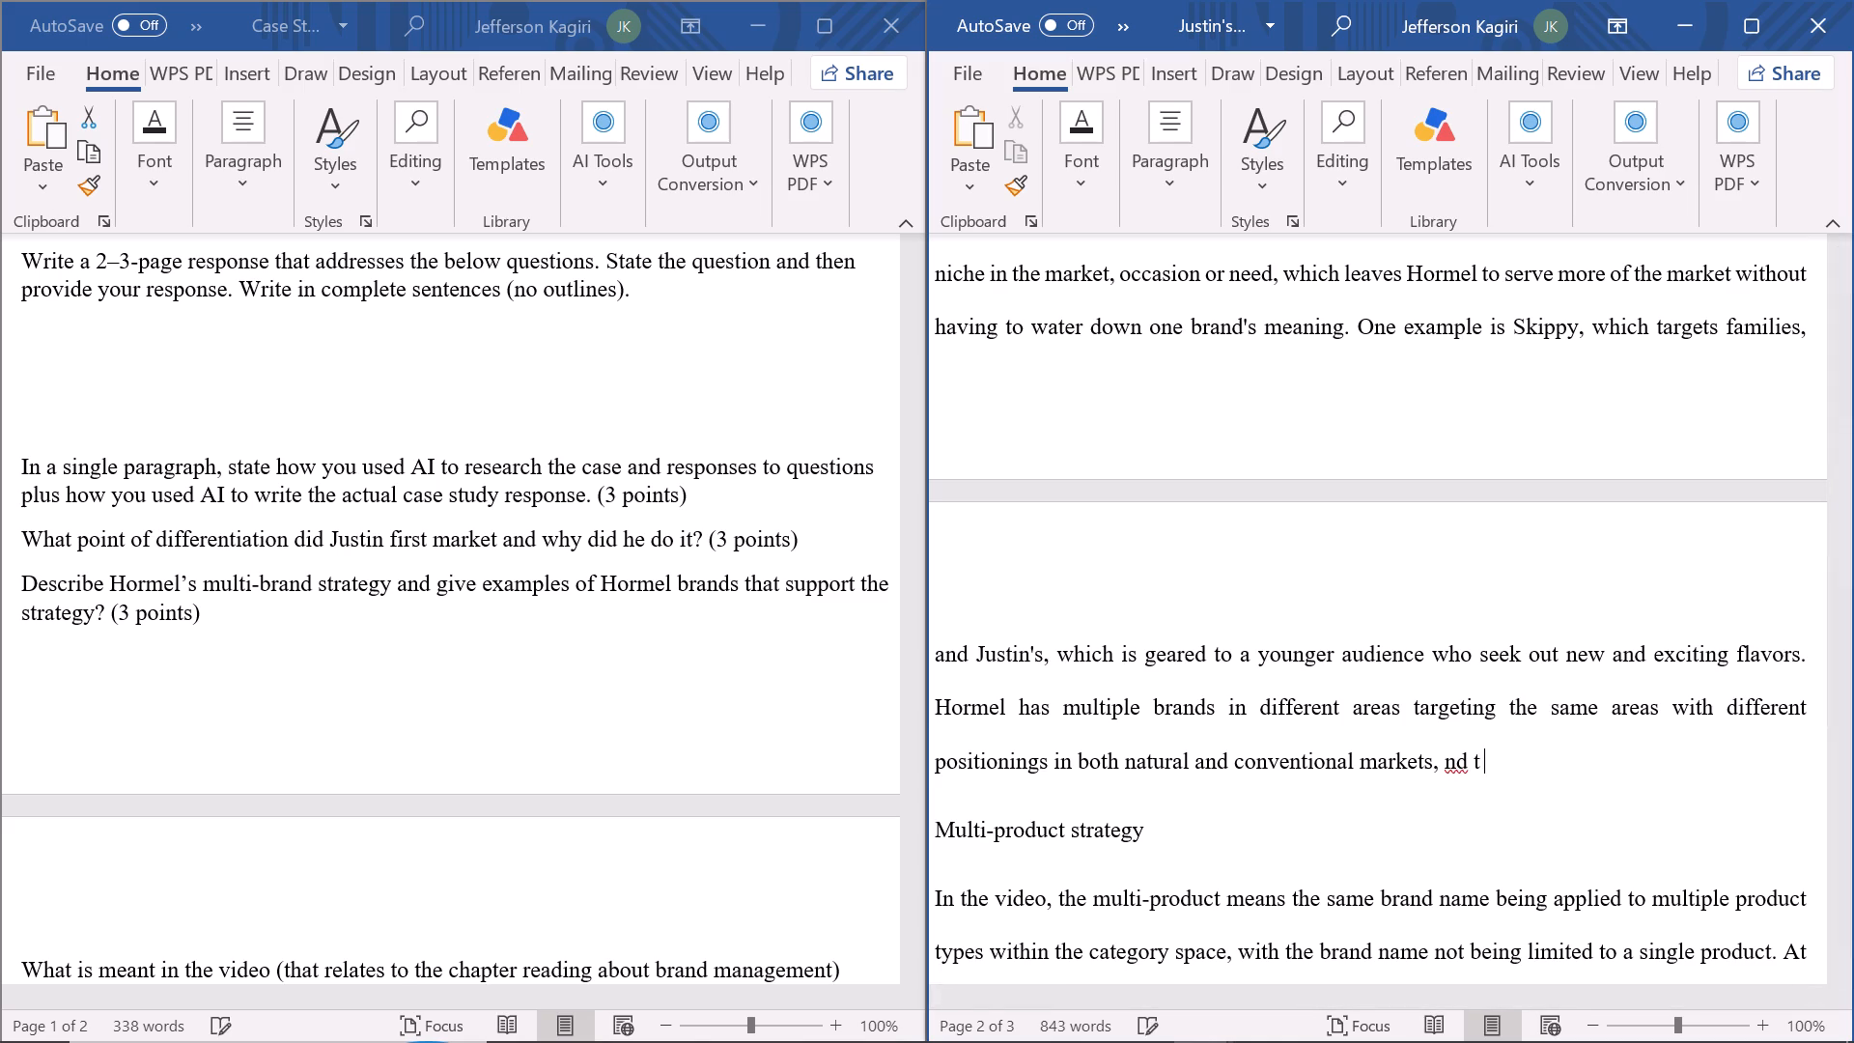
{"action": "key", "text": "BackSpace"}
{"action": "key", "text": "BackSpace"}
{"action": "key", "text": "BackSpace"}
{"action": "key", "text": "BackSpace"}
{"action": "type", "text": "and thus"}
{"action": "key", "text": "space"}
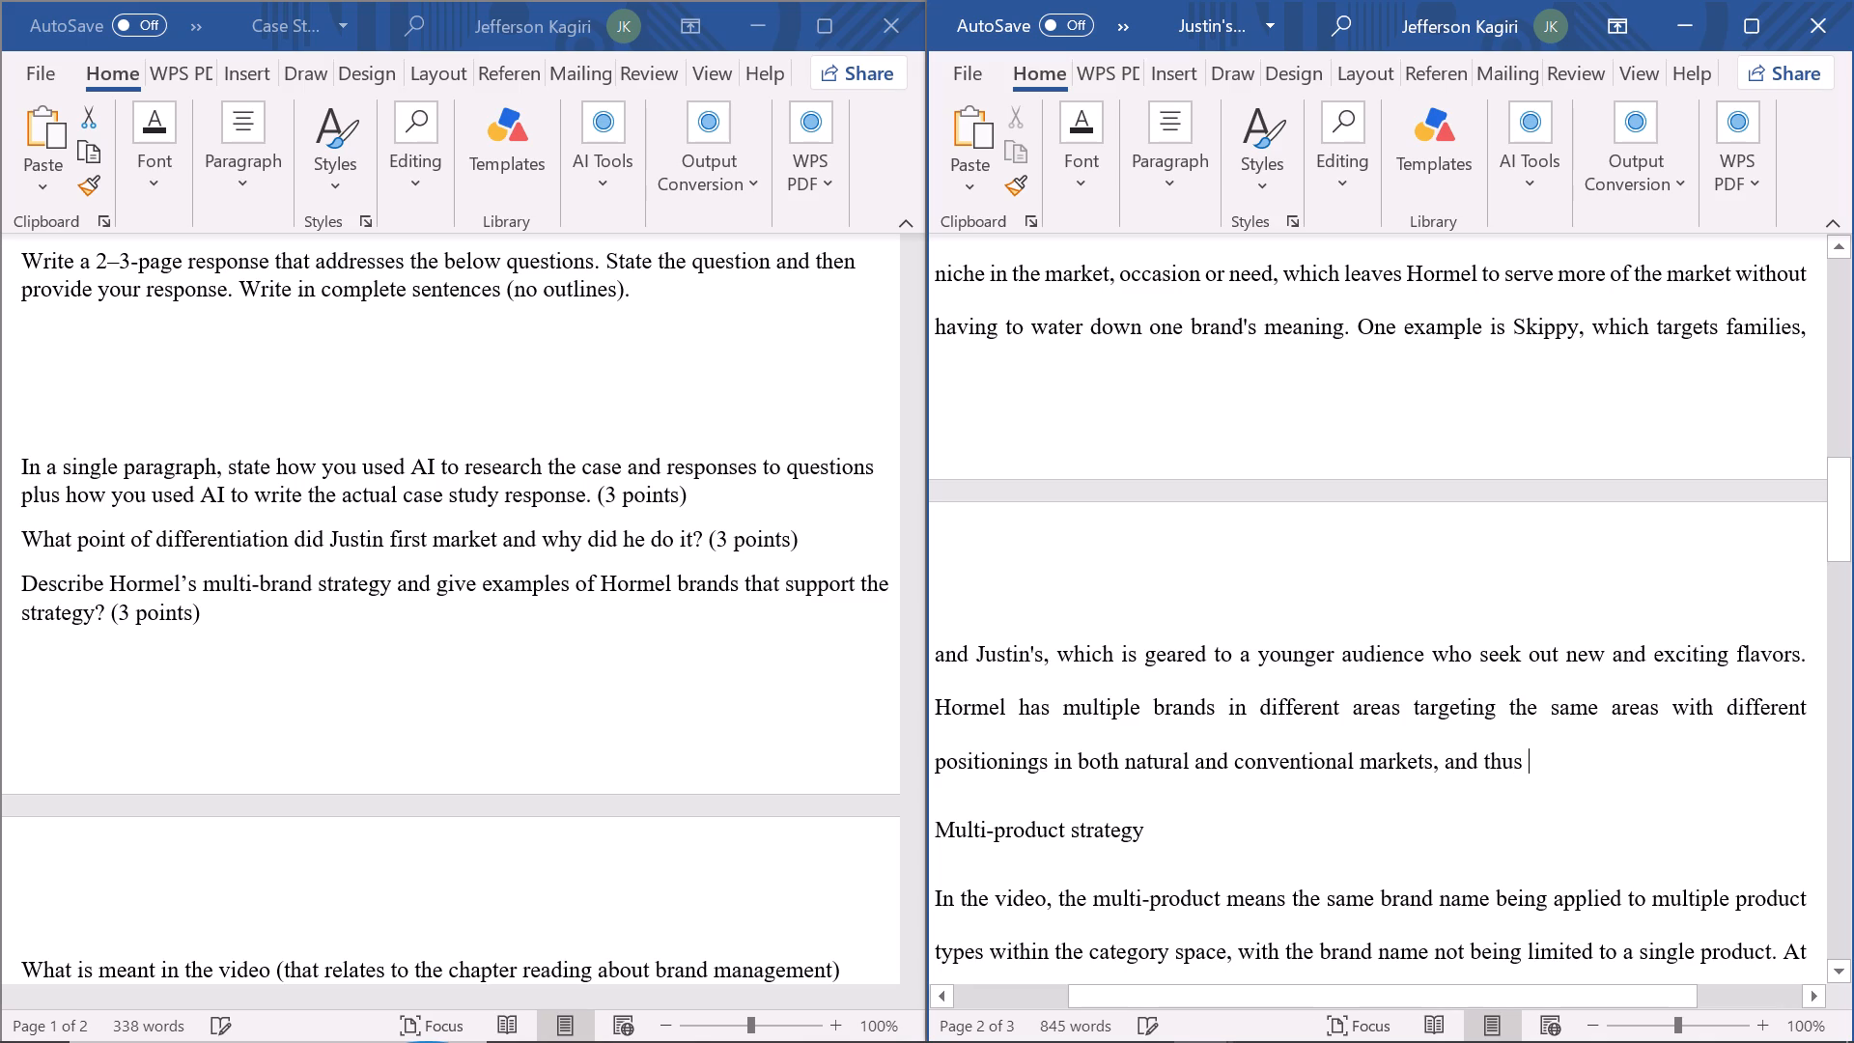
{"action": "left_click", "coordinate": [1569, 753]}
{"action": "right_click", "coordinate": [1569, 753]}
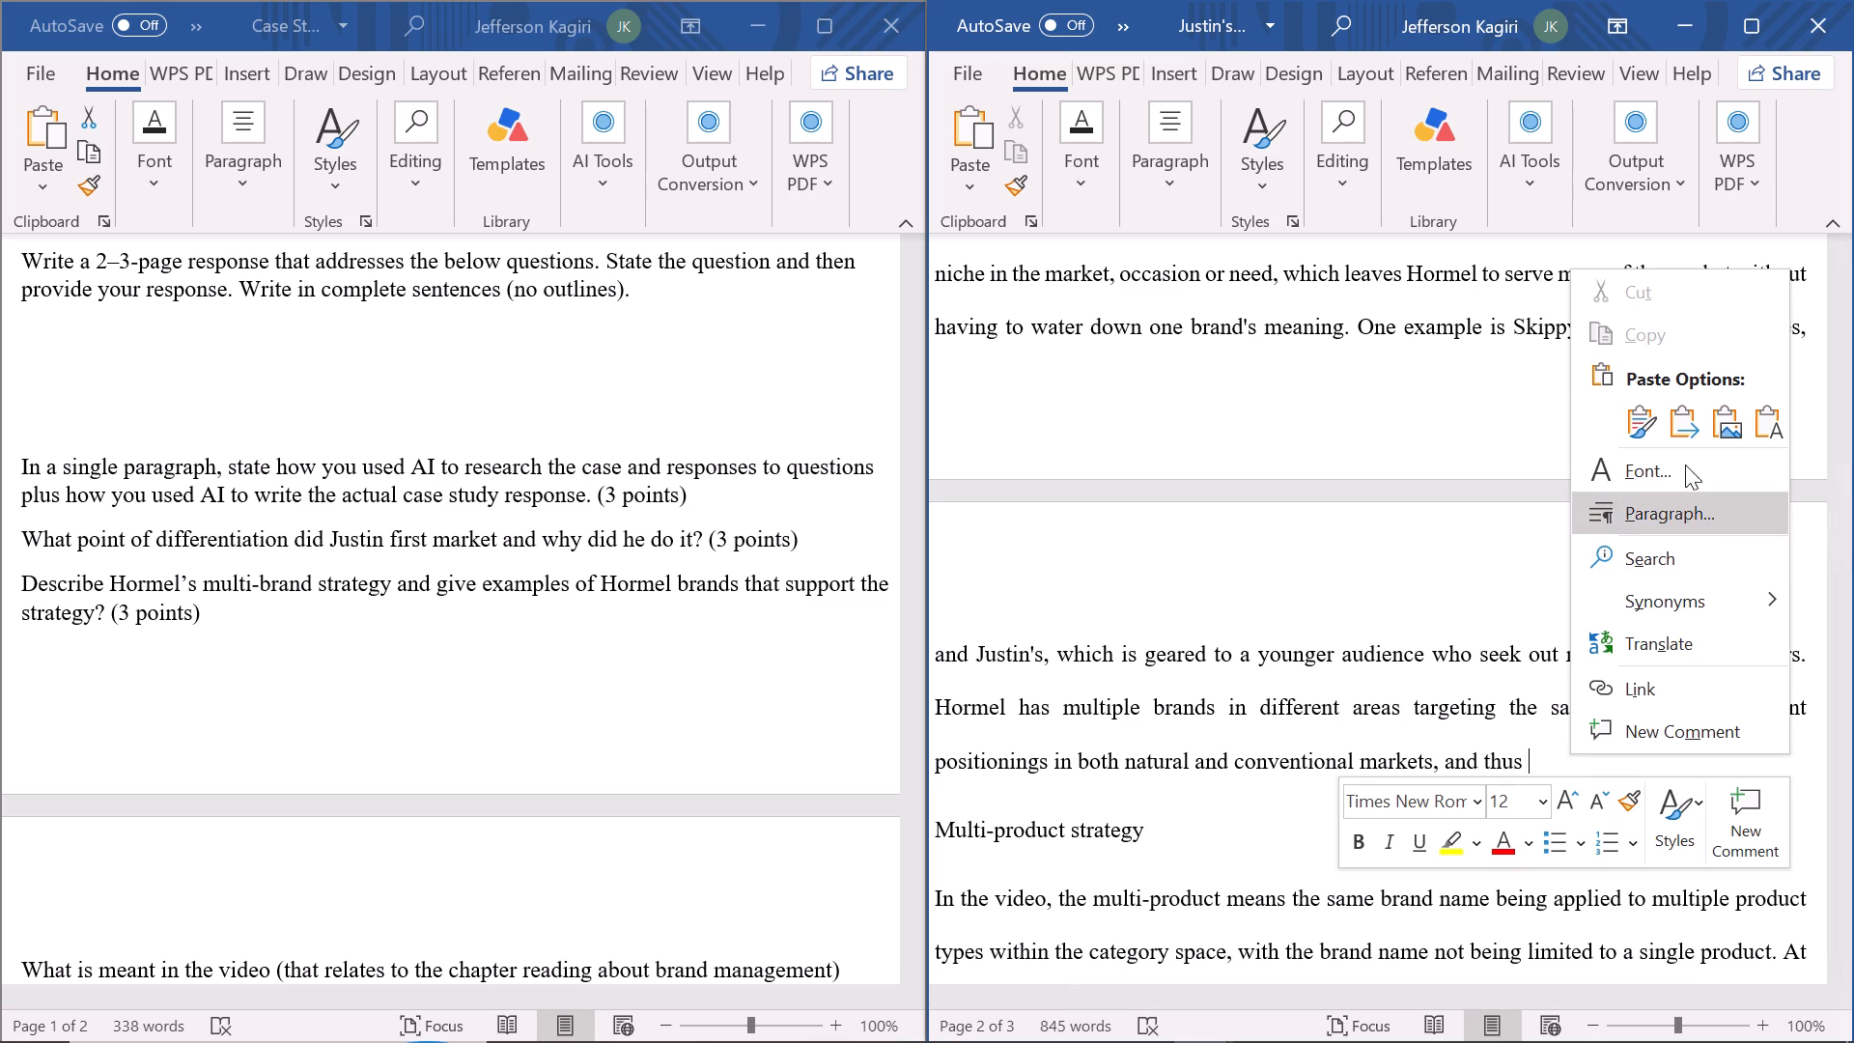
{"action": "left_click", "coordinate": [1673, 429]}
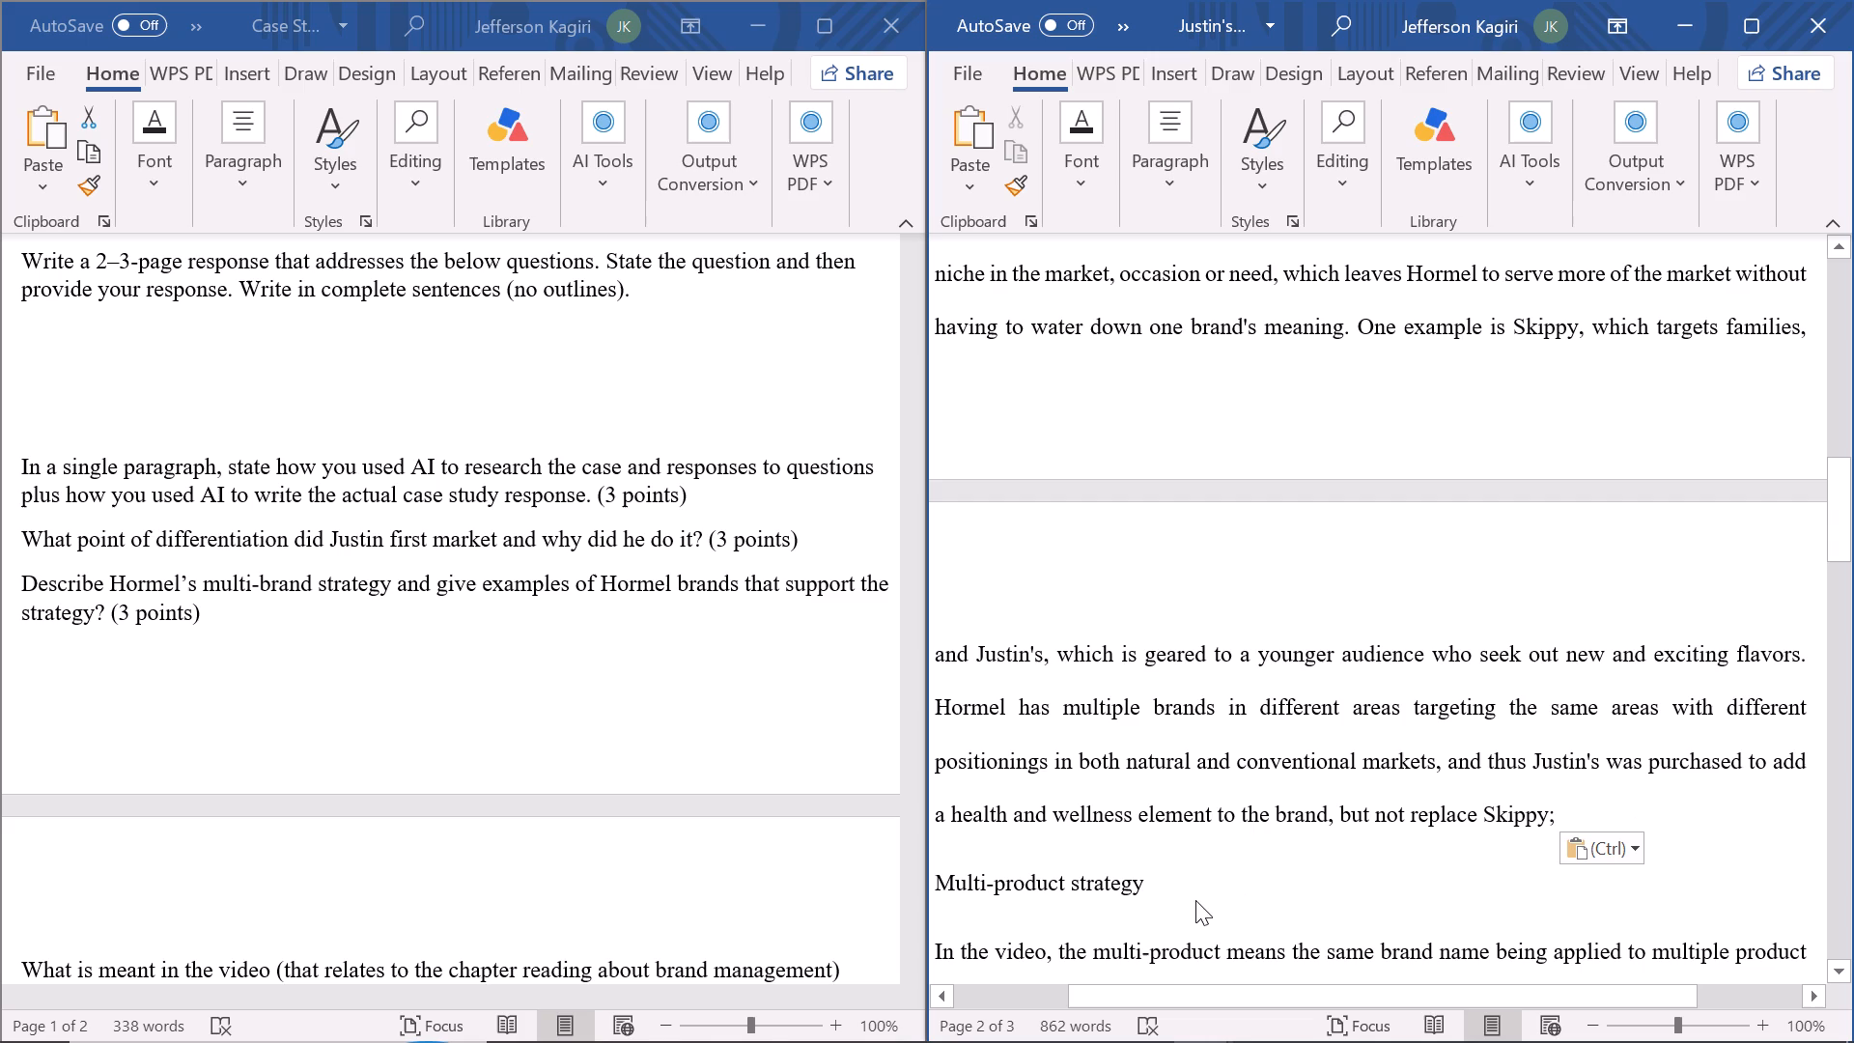
Save the Justin's Case document.
{"action": "left_click", "coordinate": [1327, 803]}
{"action": "key", "text": "ctrl+s"}
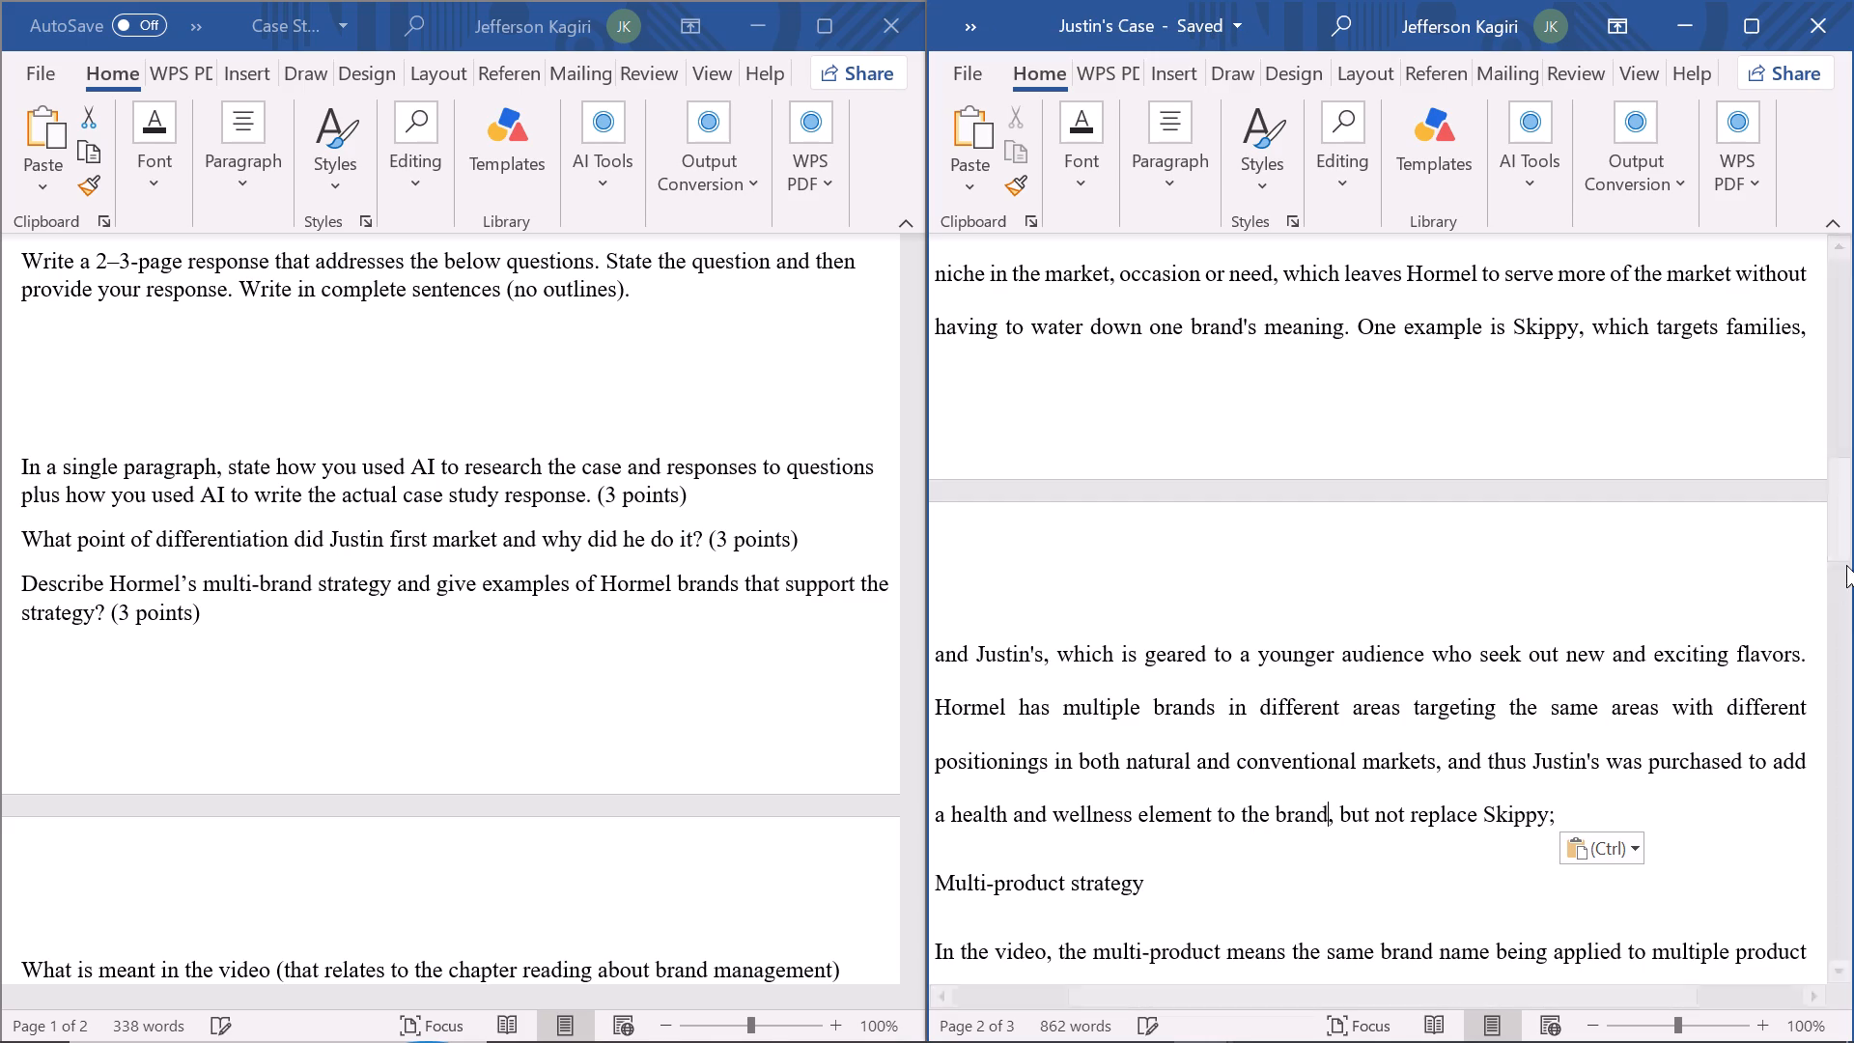
Copy the multi-product strategy question, including the Justin's and Hormel brand example request but not the points, from the assignment document.
{"action": "left_click_drag", "start_coordinate": [1835, 535], "coordinate": [1833, 578]}
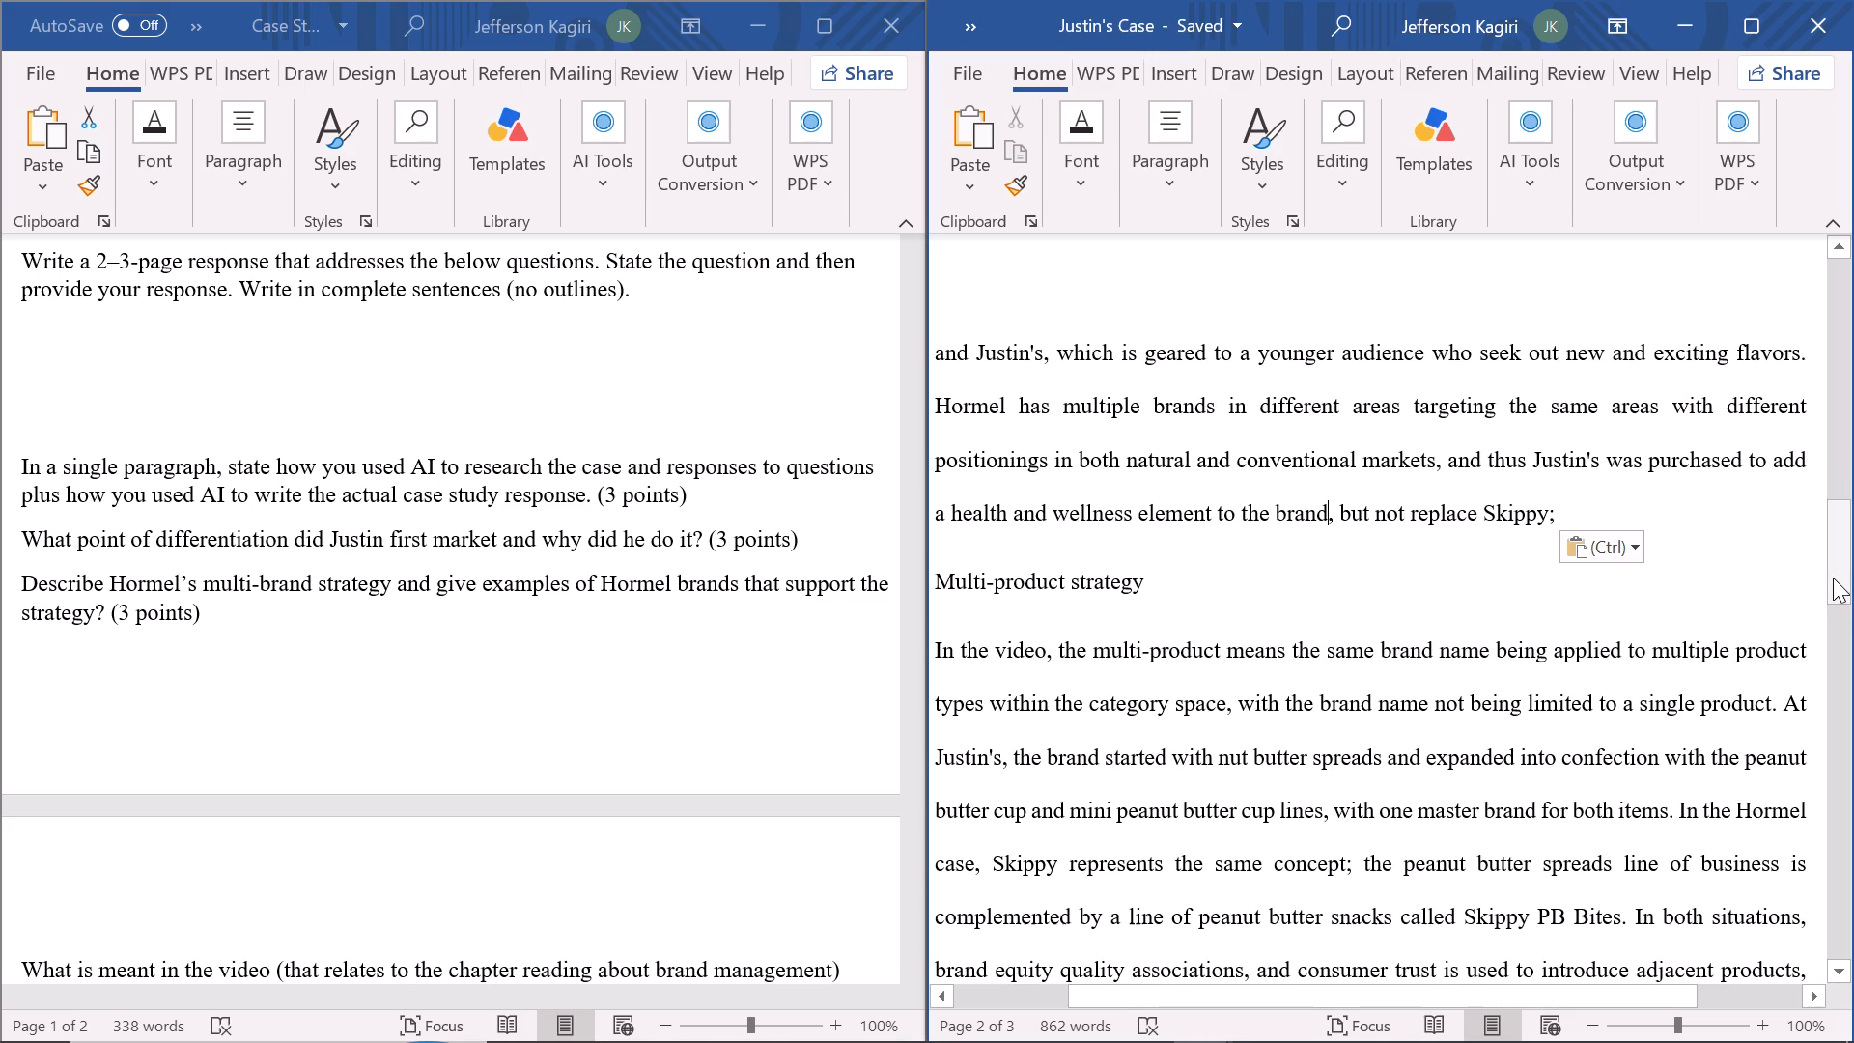
{"action": "left_click", "coordinate": [697, 866]}
{"action": "key", "text": "Down"}
{"action": "key", "text": "Down"}
{"action": "key", "text": "Down"}
{"action": "key", "text": "Down"}
{"action": "key", "text": "Down"}
{"action": "key", "text": "Down"}
{"action": "key", "text": "Down"}
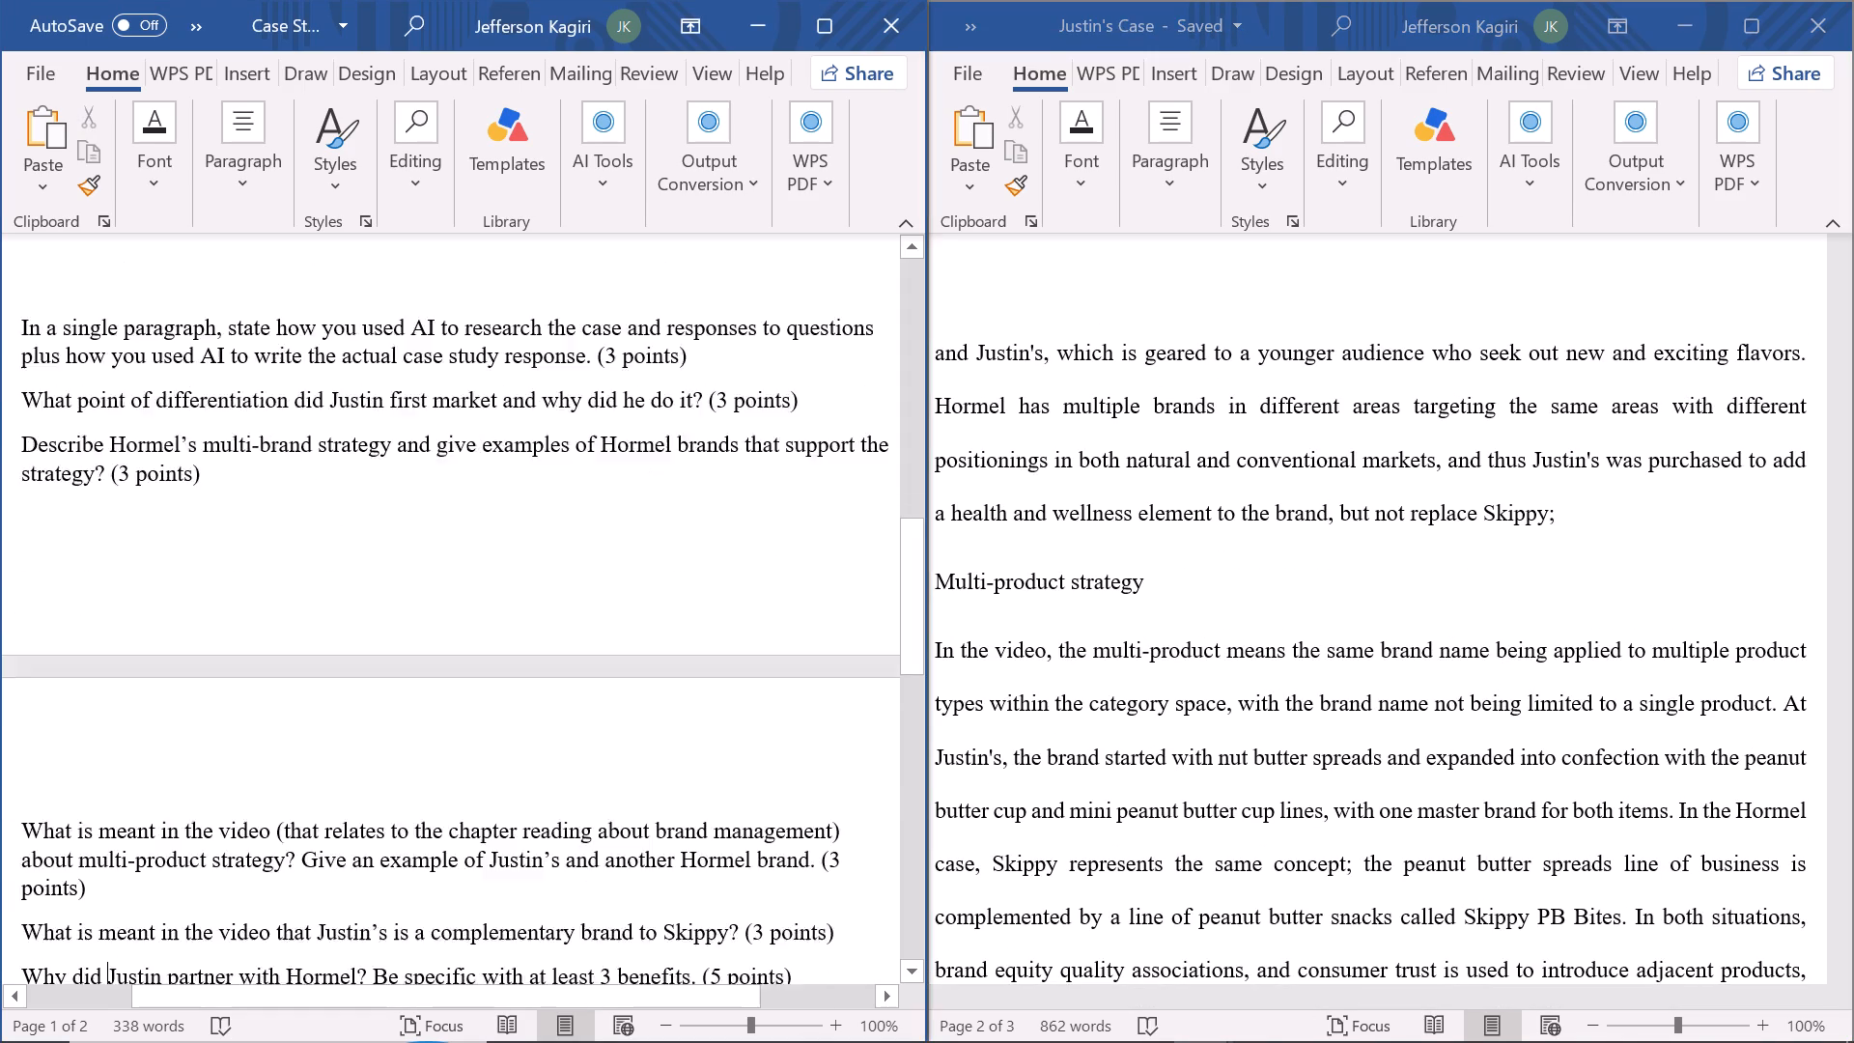
{"action": "key", "text": "Down"}
{"action": "key", "text": "Down"}
{"action": "key", "text": "Down"}
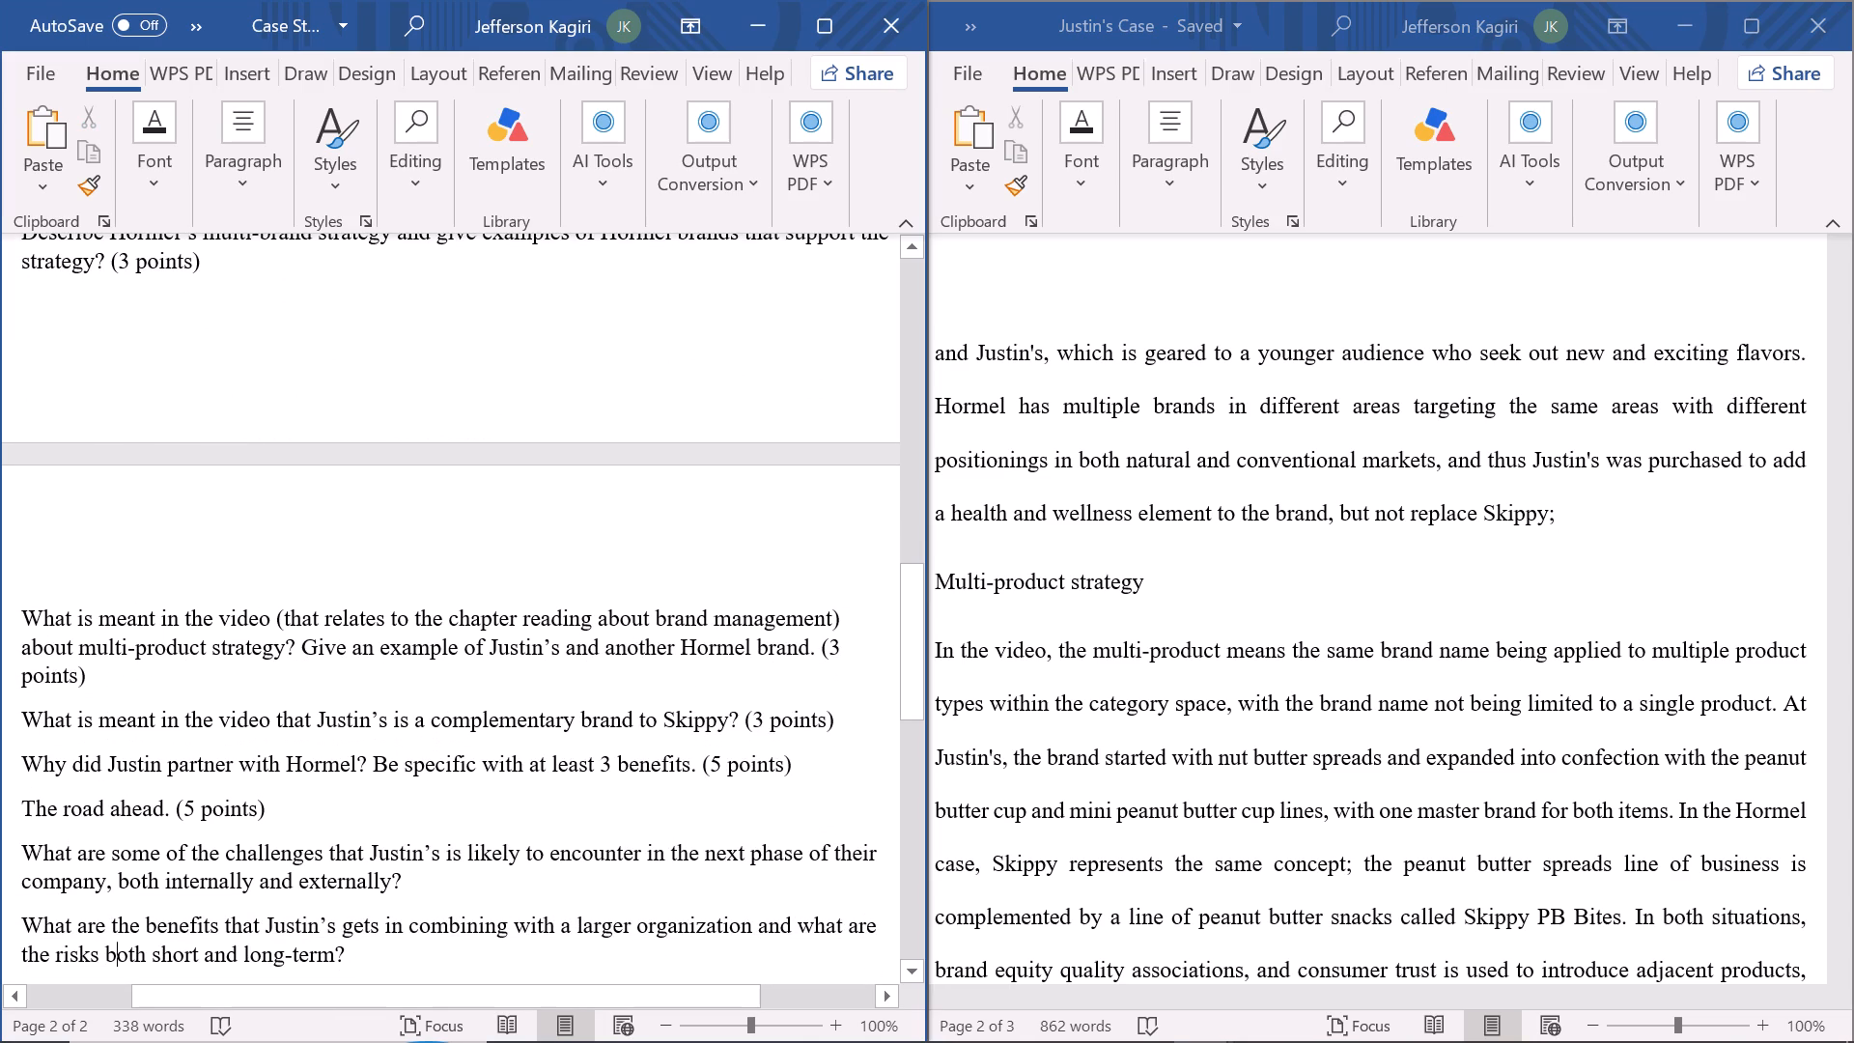
{"action": "left_click_drag", "start_coordinate": [21, 616], "coordinate": [808, 660]}
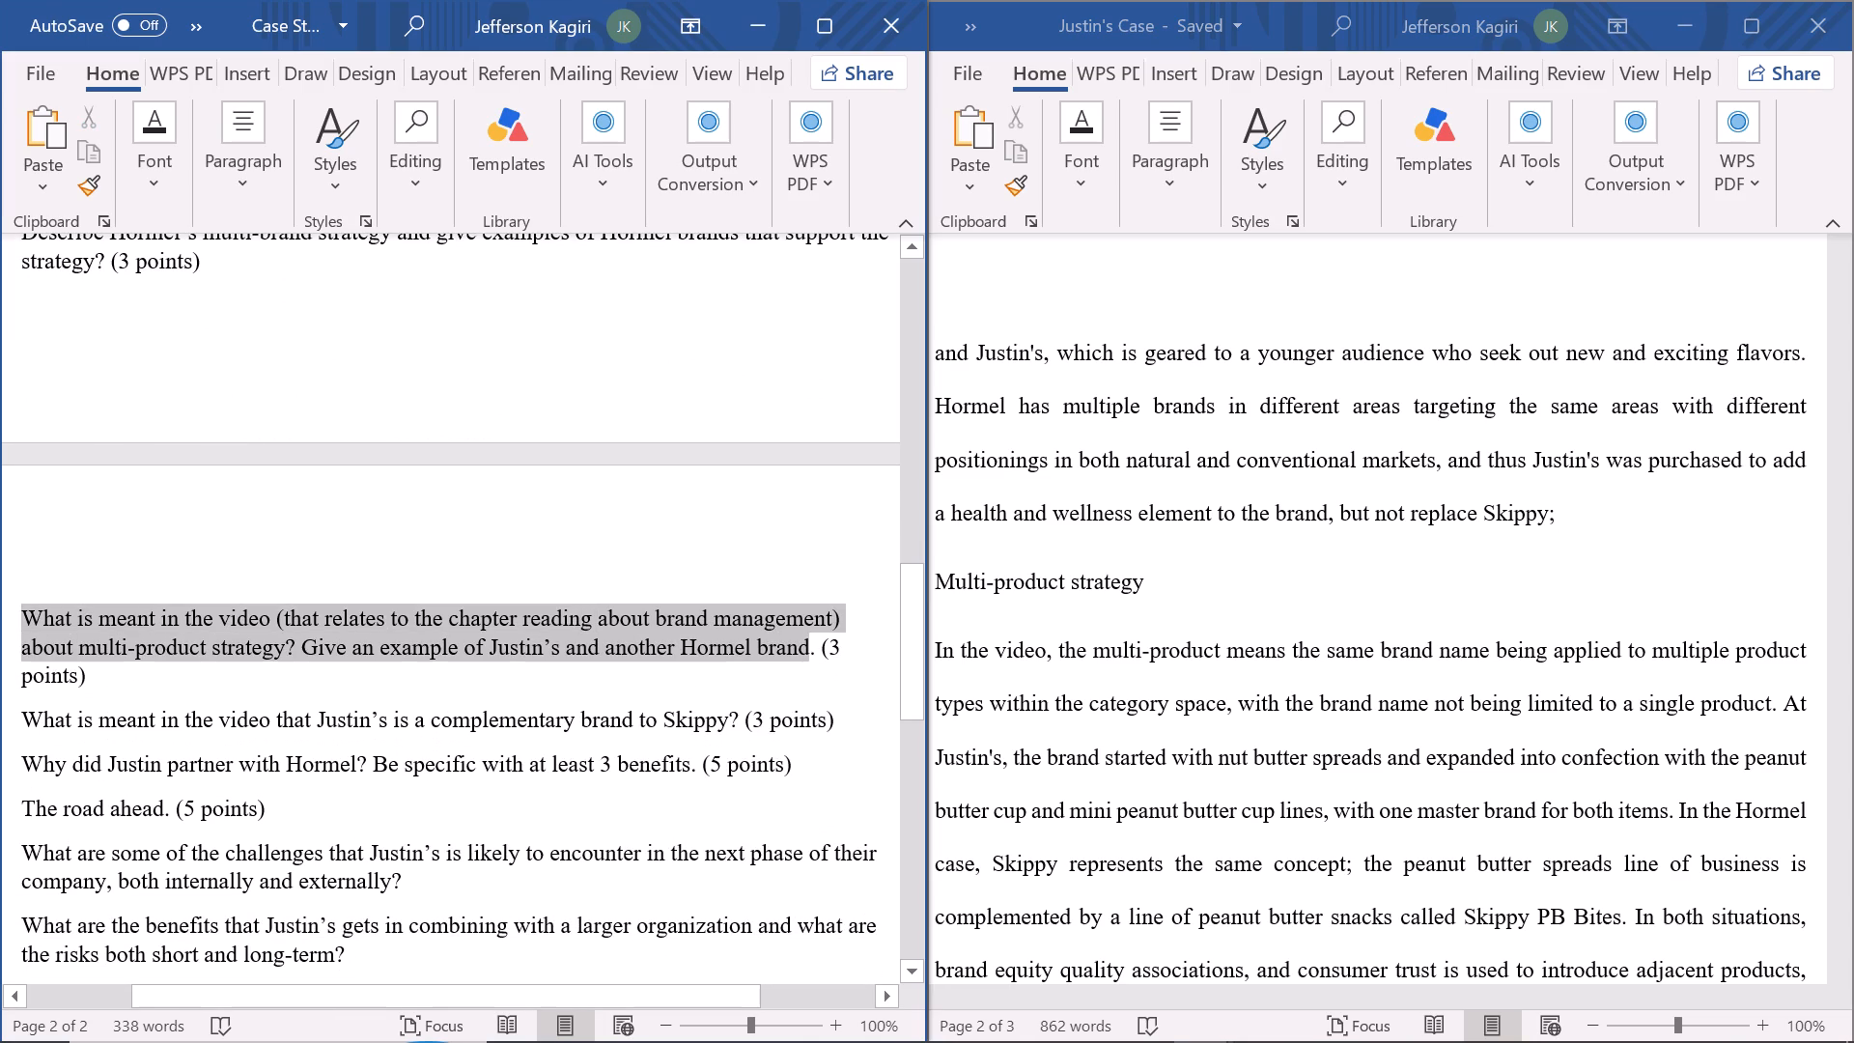
{"action": "left_click_drag", "start_coordinate": [808, 660], "coordinate": [815, 658]}
{"action": "right_click", "coordinate": [638, 628]}
{"action": "left_click", "coordinate": [778, 213]}
Replace the "Multi-product strategy" heading in the response document with the copied question.
{"action": "left_click", "coordinate": [1150, 574]}
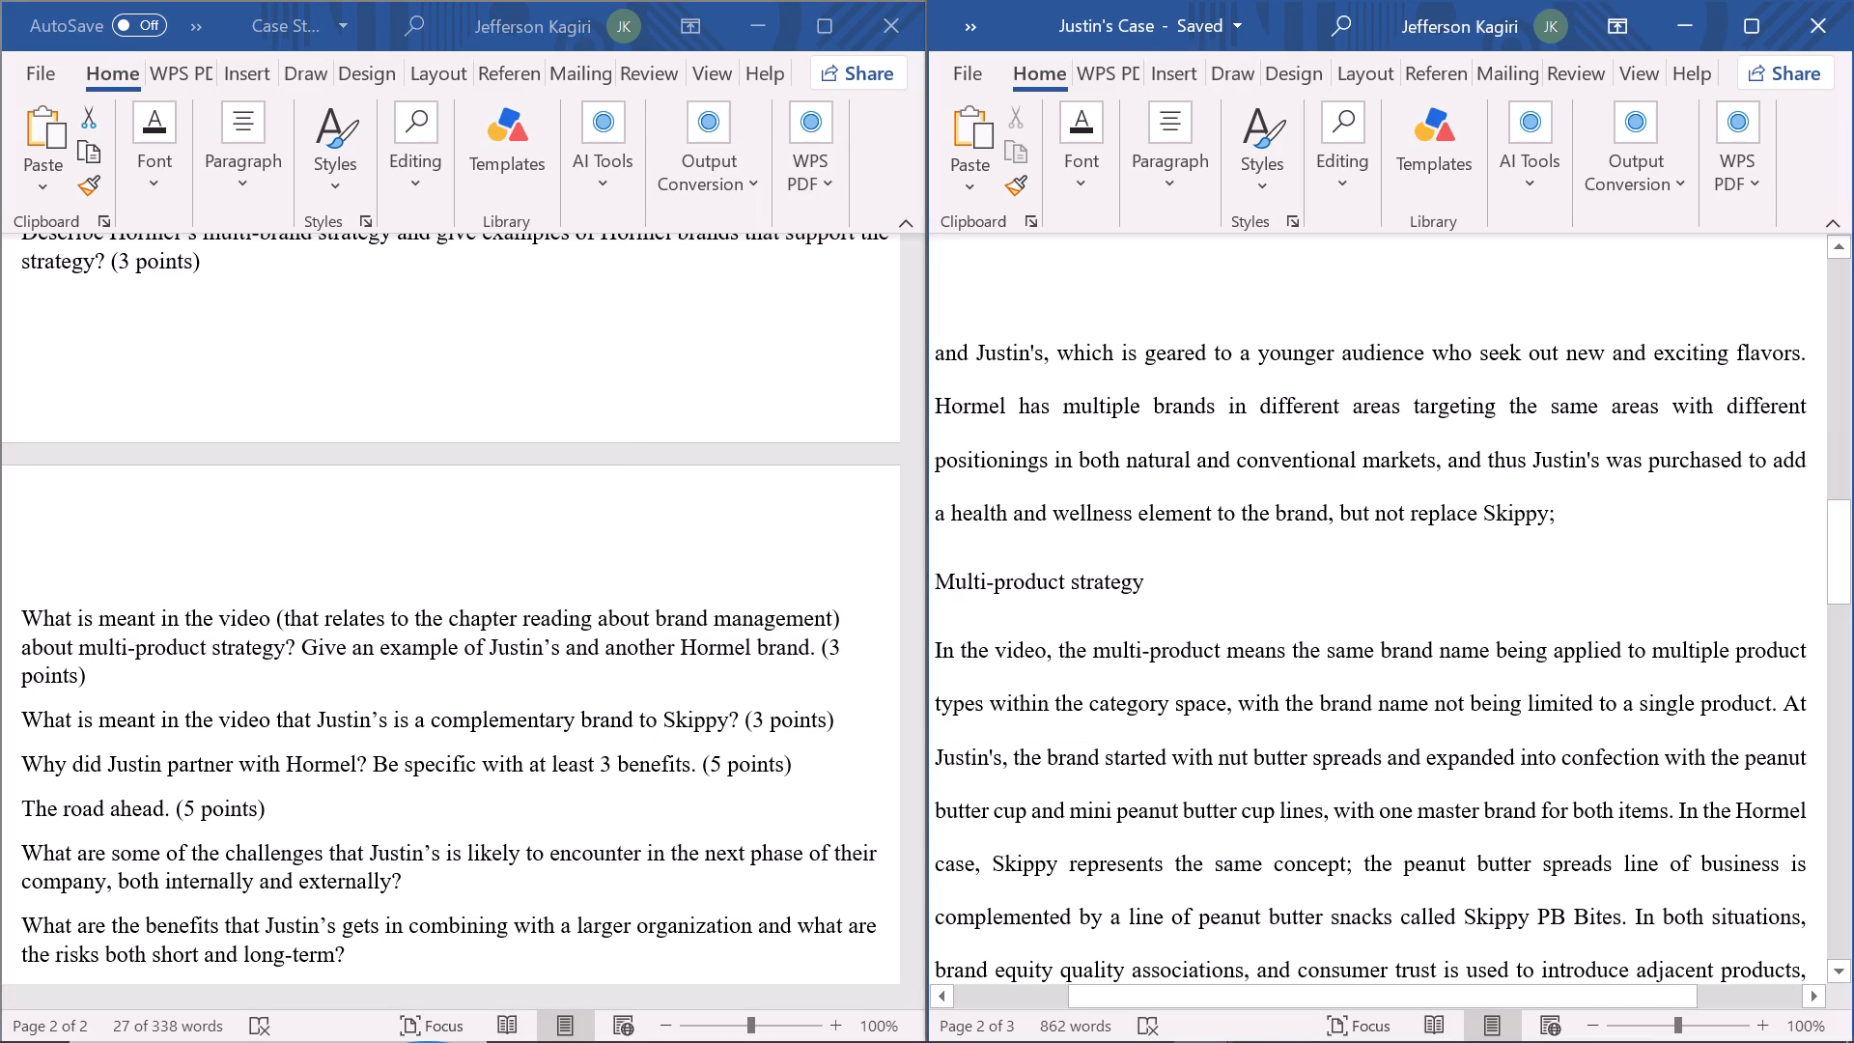
{"action": "left_click", "coordinate": [1156, 580]}
{"action": "key", "text": "BackSpace"}
{"action": "key", "text": "BackSpace"}
{"action": "key", "text": "BackSpace"}
{"action": "key", "text": "BackSpace"}
{"action": "key", "text": "BackSpace"}
{"action": "key", "text": "BackSpace"}
{"action": "key", "text": "BackSpace"}
{"action": "key", "text": "BackSpace"}
{"action": "key", "text": "BackSpace"}
{"action": "key", "text": "BackSpace"}
{"action": "key", "text": "BackSpace"}
{"action": "key", "text": "BackSpace"}
{"action": "key", "text": "BackSpace"}
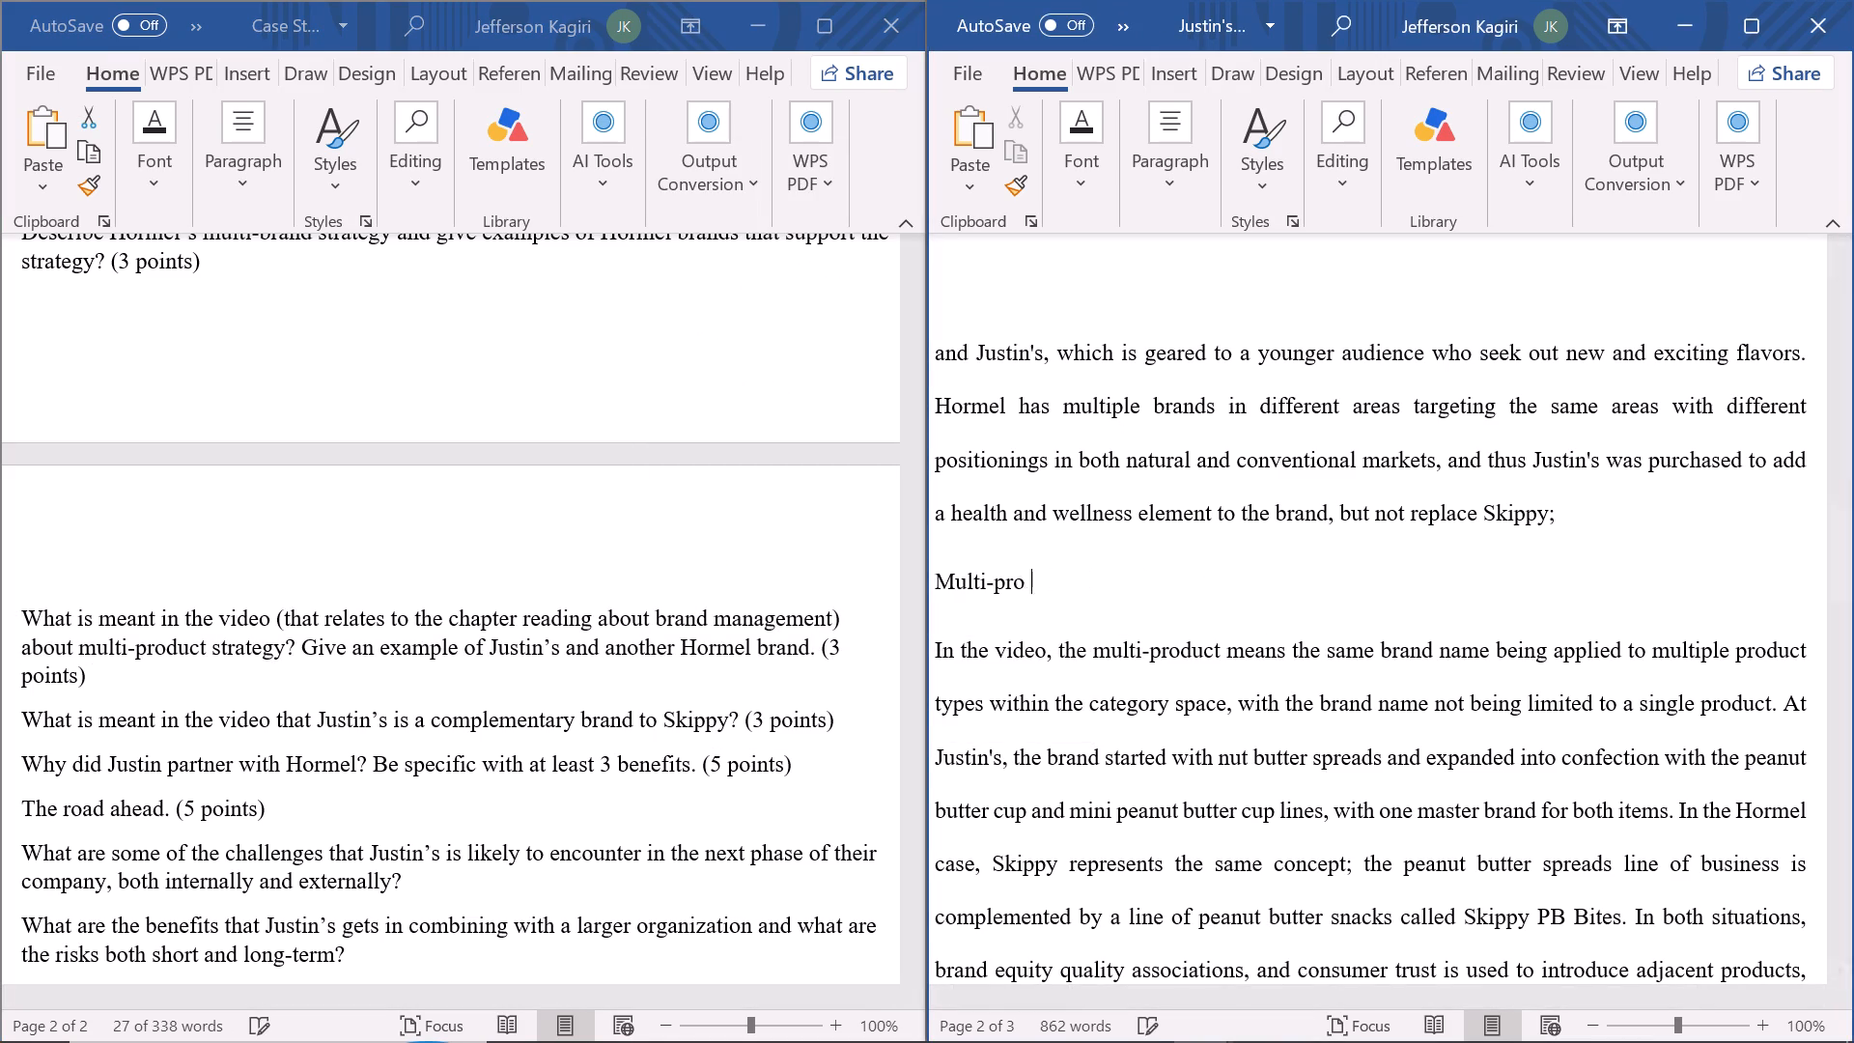
{"action": "key", "text": "BackSpace"}
{"action": "key", "text": "BackSpace"}
{"action": "key", "text": "BackSpace"}
{"action": "key", "text": "BackSpace"}
{"action": "key", "text": "BackSpace"}
{"action": "key", "text": "BackSpace"}
{"action": "key", "text": "BackSpace"}
{"action": "key", "text": "BackSpace"}
{"action": "key", "text": "BackSpace"}
{"action": "key", "text": "ctrl+v"}
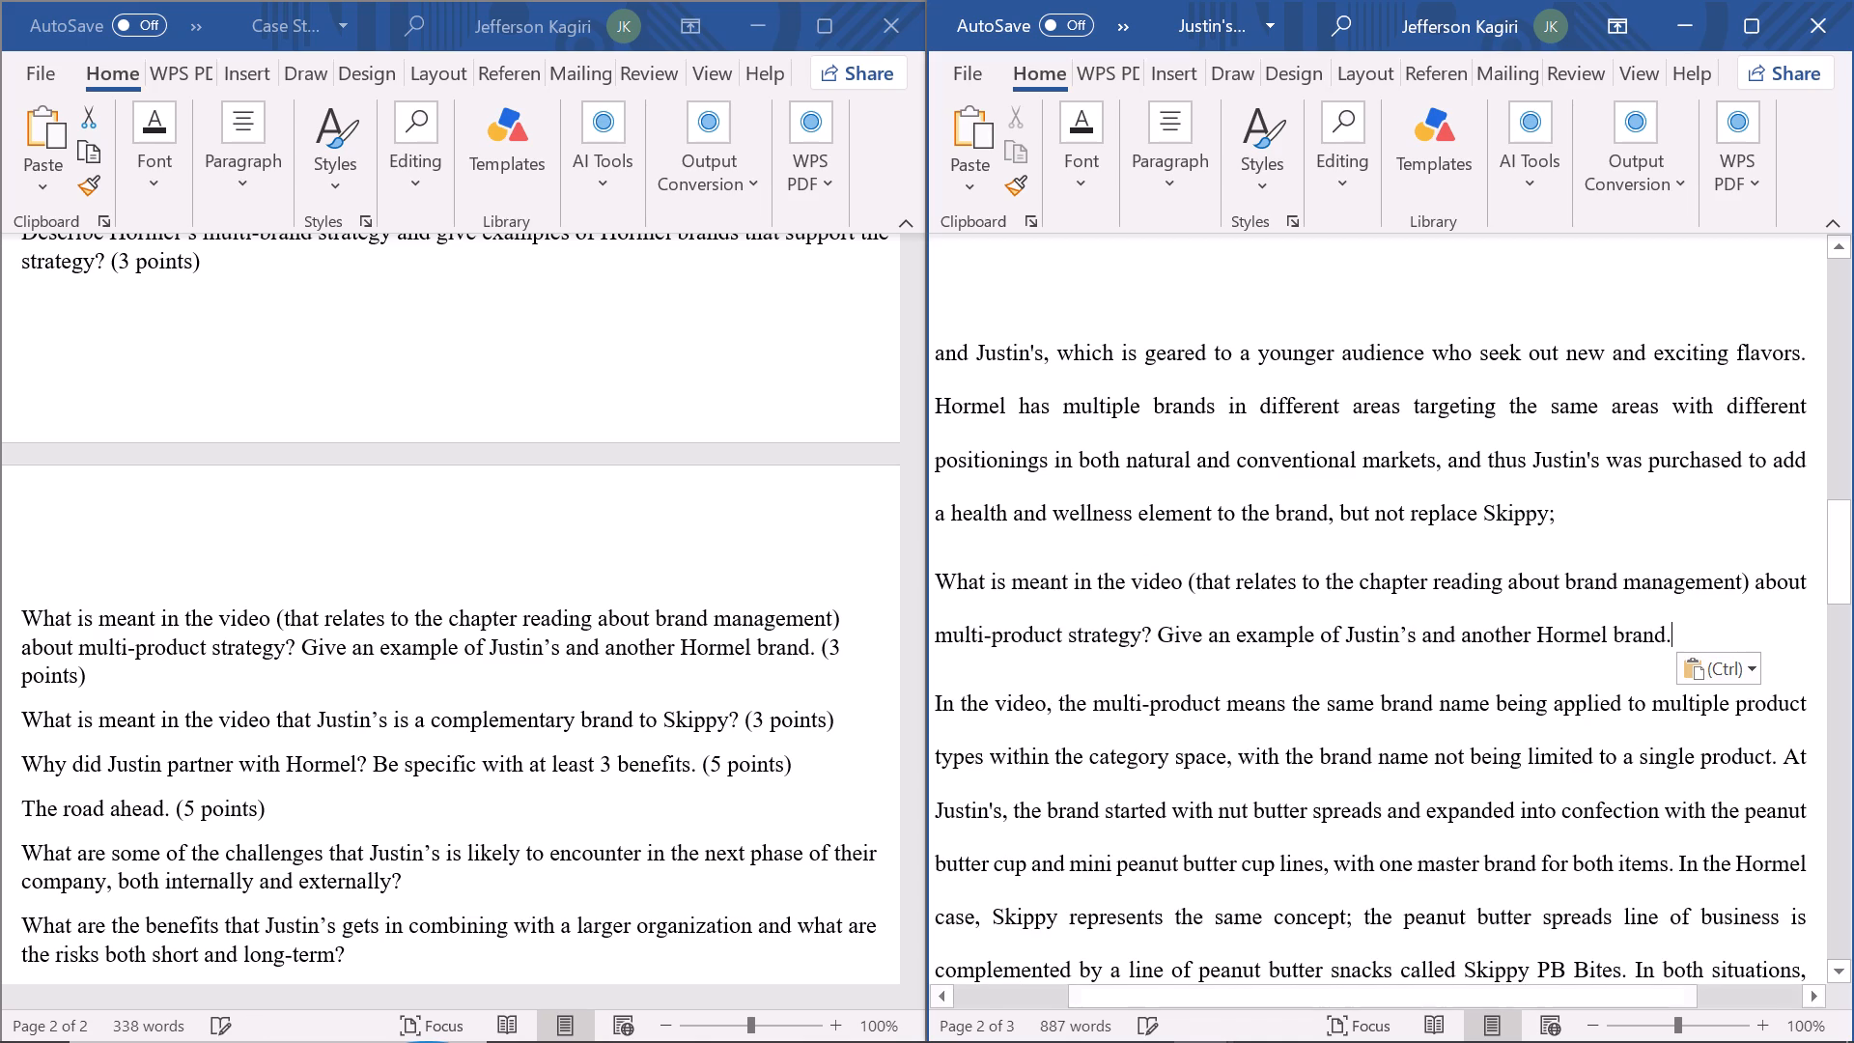
Make the two-line multi-product strategy question heading bold.
{"action": "left_click_drag", "start_coordinate": [1689, 631], "coordinate": [945, 587]}
{"action": "key", "text": "ctrl+b"}
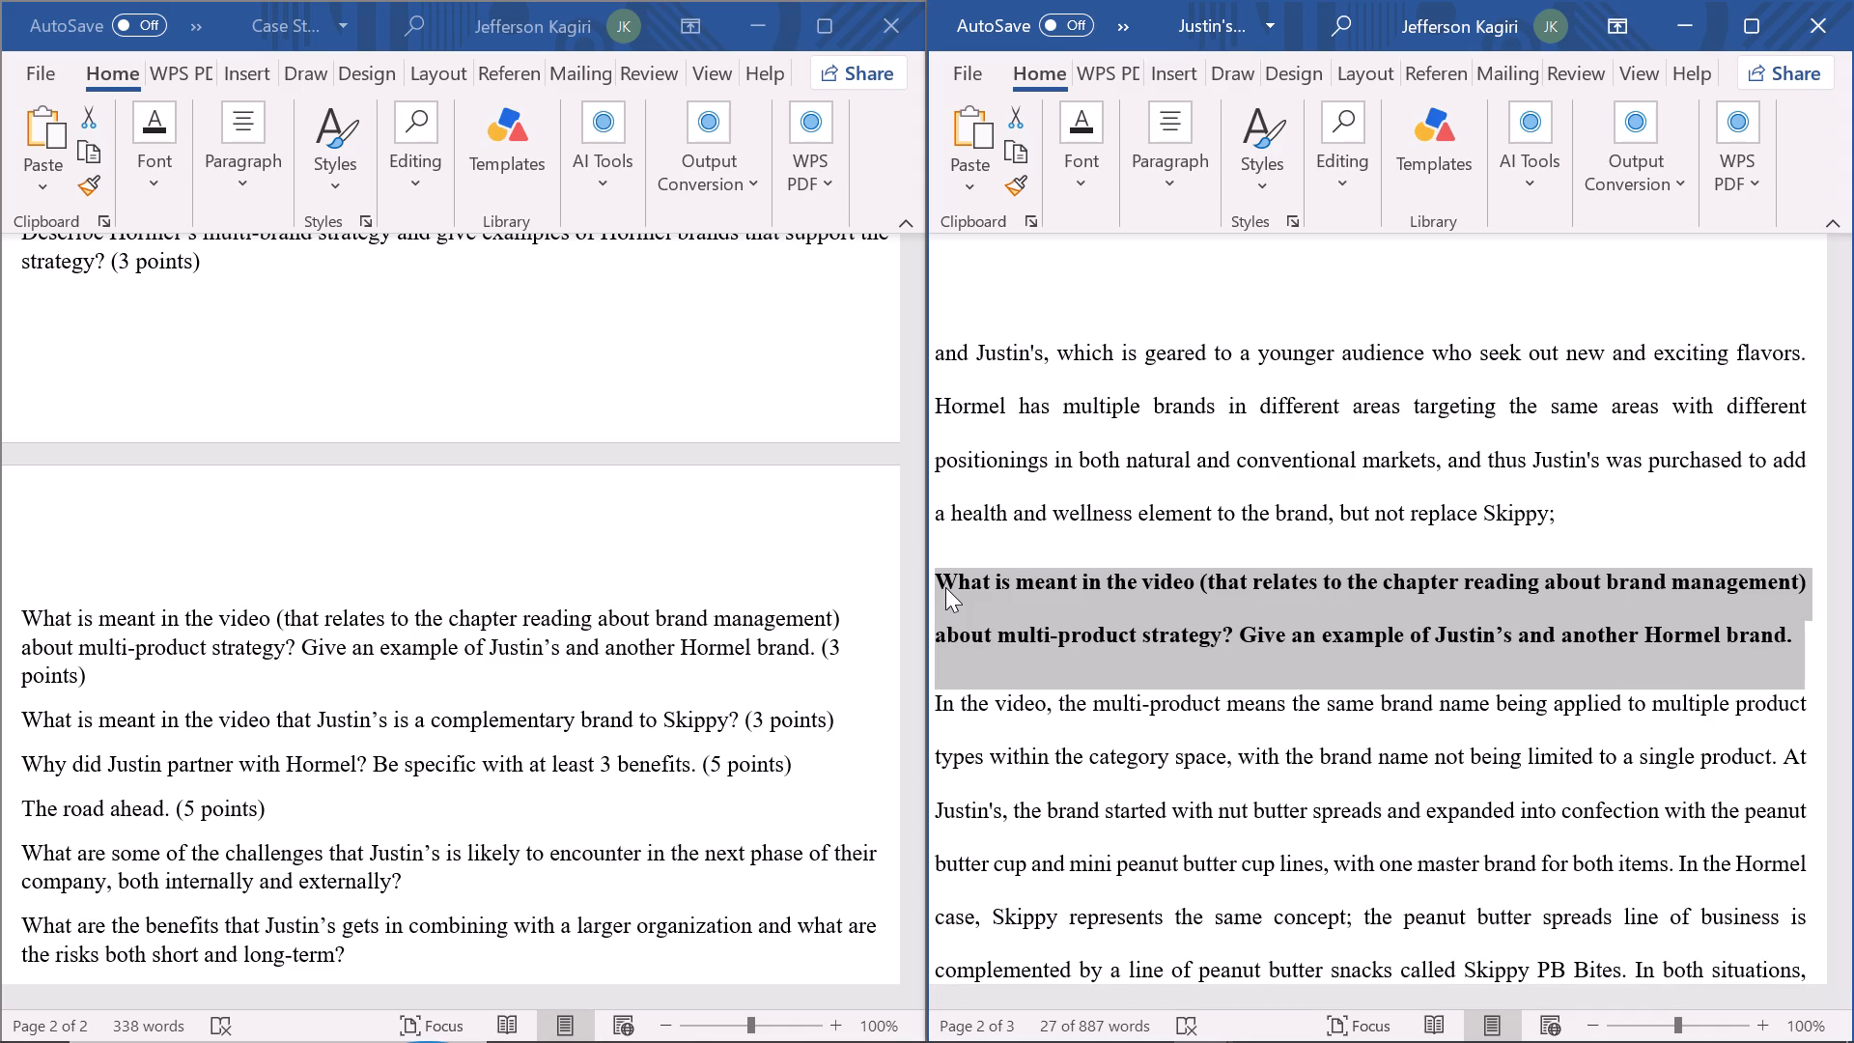
{"action": "left_click", "coordinate": [940, 647]}
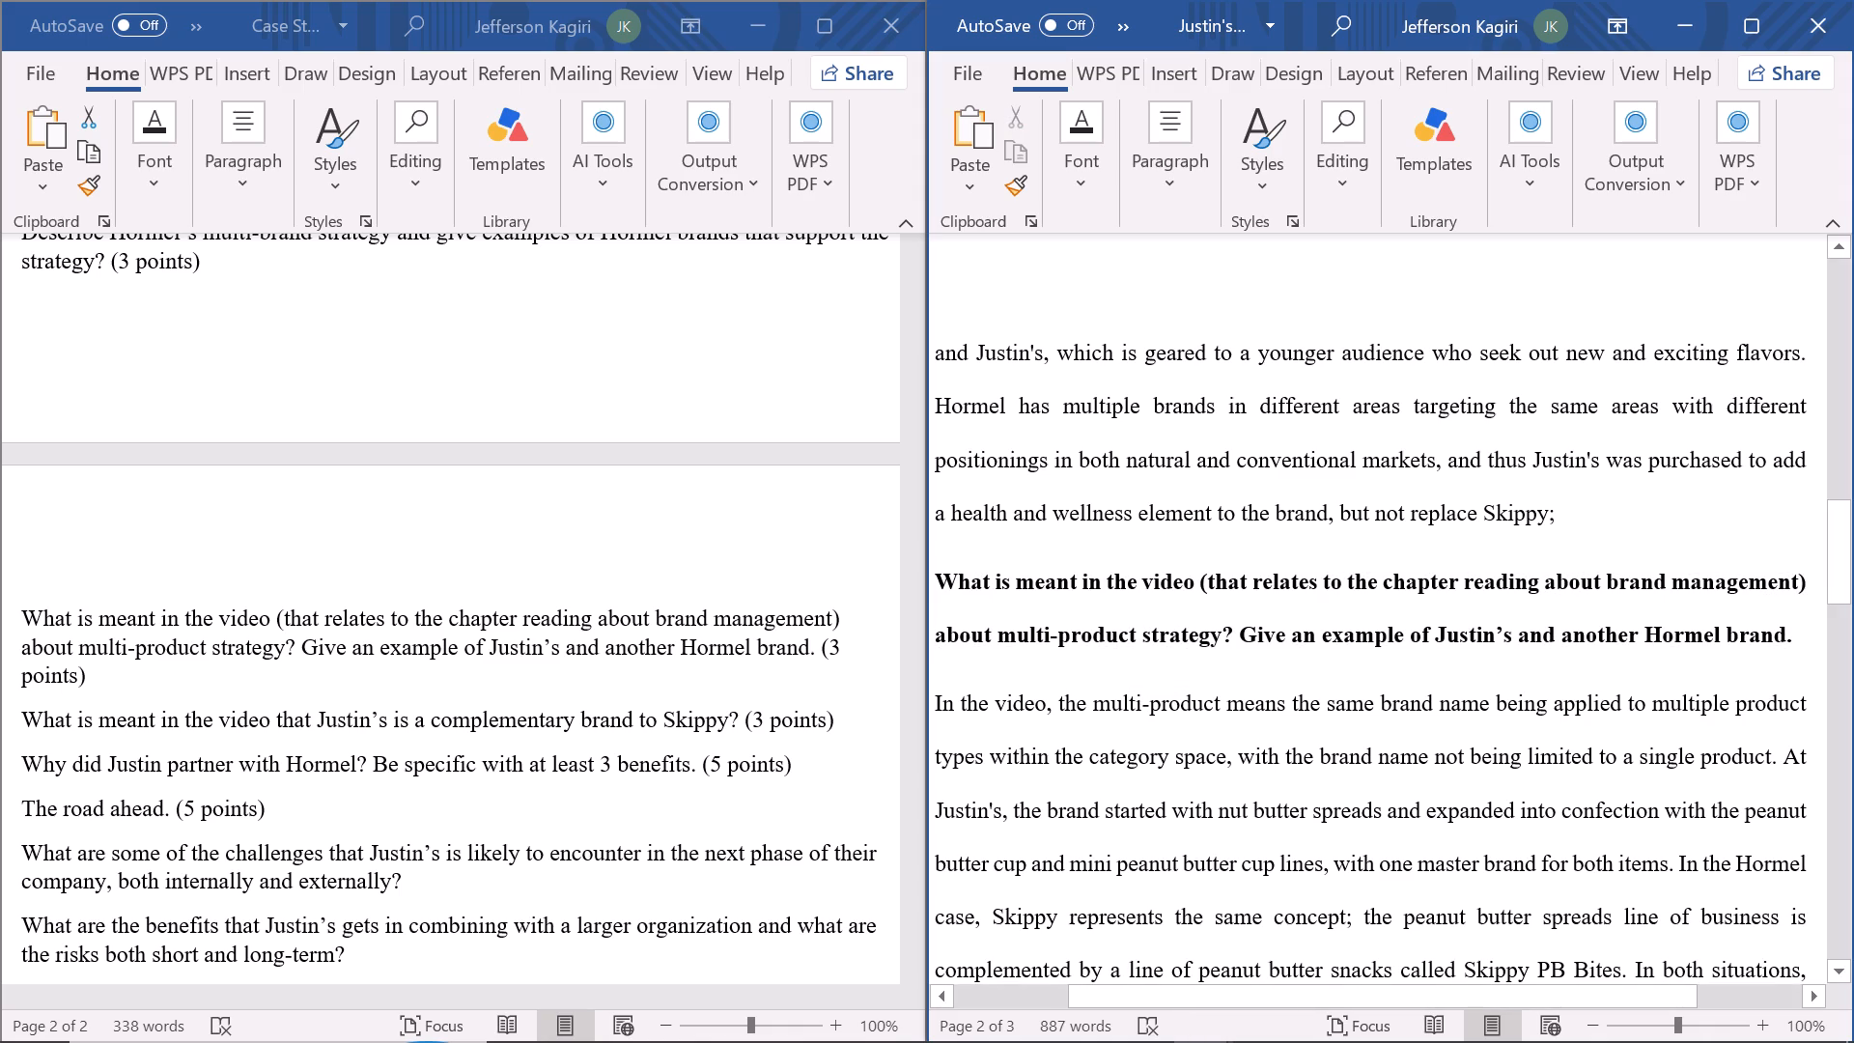
Indent the first line of the answer paragraph starting "In the video, the multi-product means".
{"action": "left_click", "coordinate": [933, 702]}
{"action": "key", "text": "Tab"}
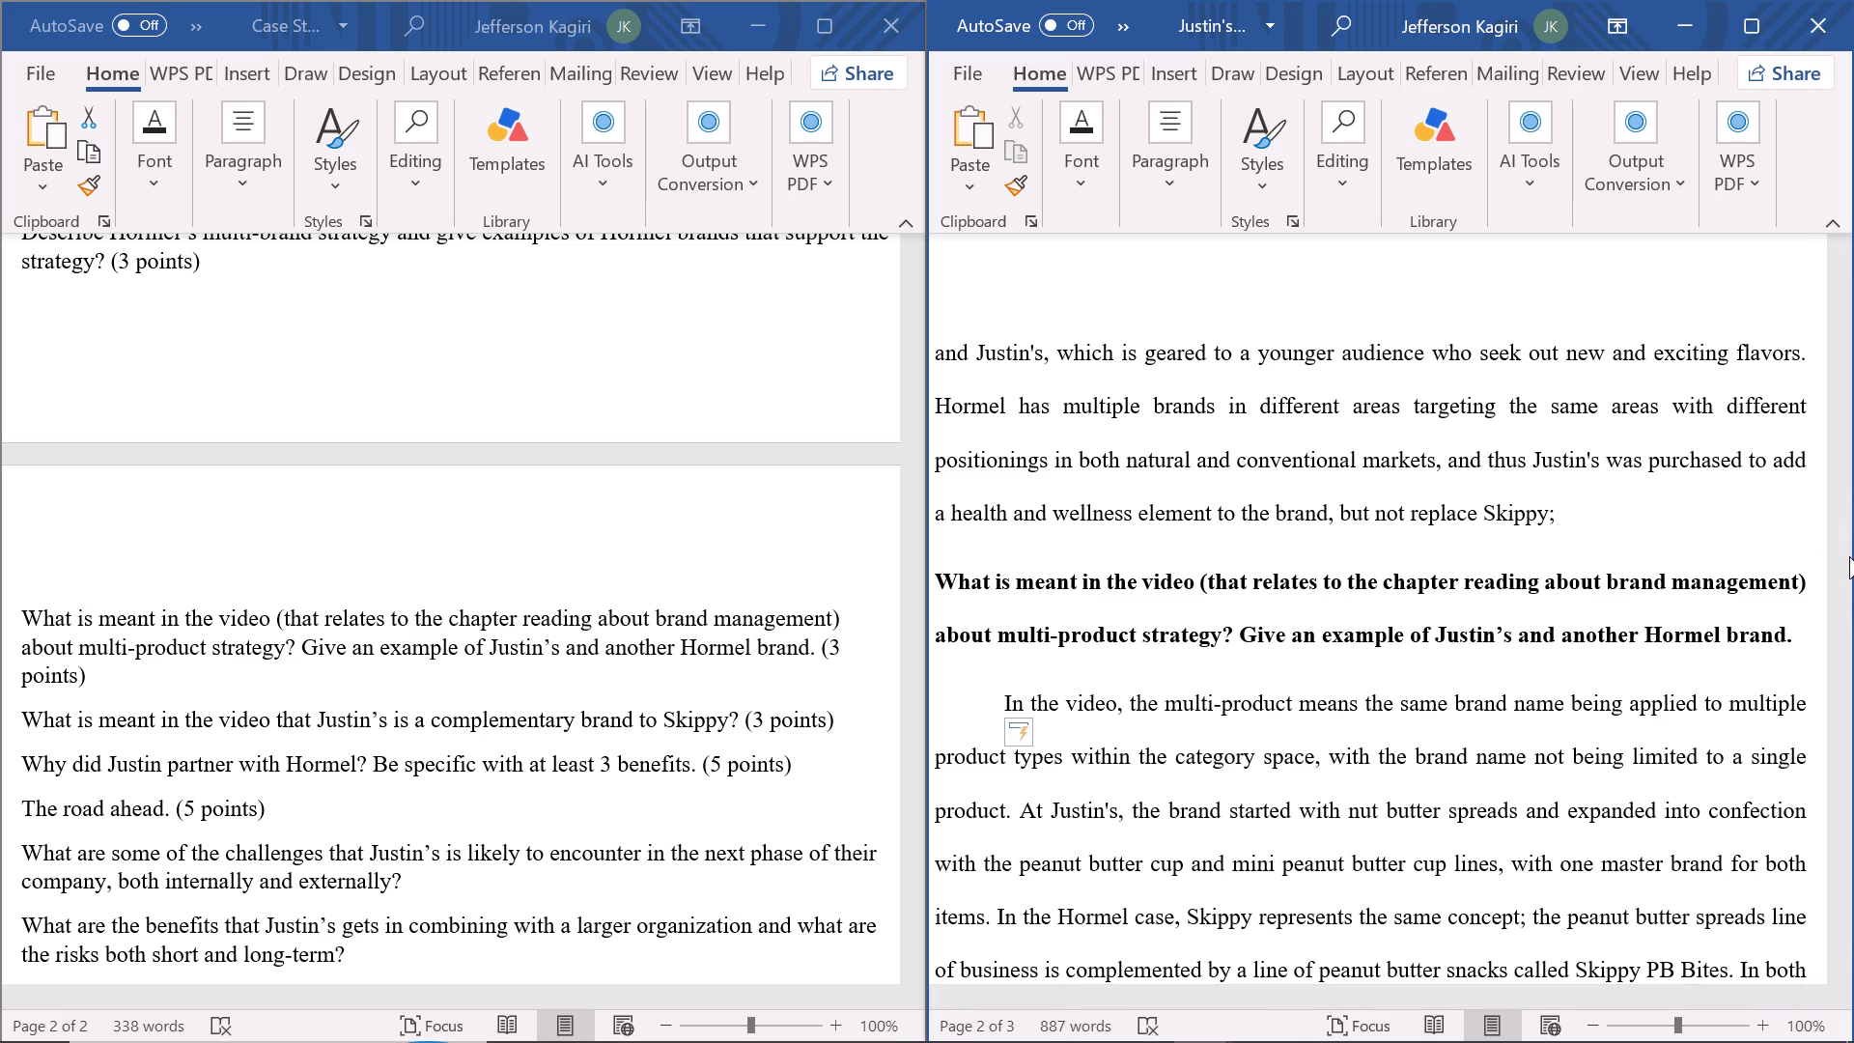
Copy the question "What is meant in the video that Justin's is a complementary brand to Skippy?" from the assignment document, without its points.
{"action": "left_click_drag", "start_coordinate": [1845, 556], "coordinate": [1845, 598]}
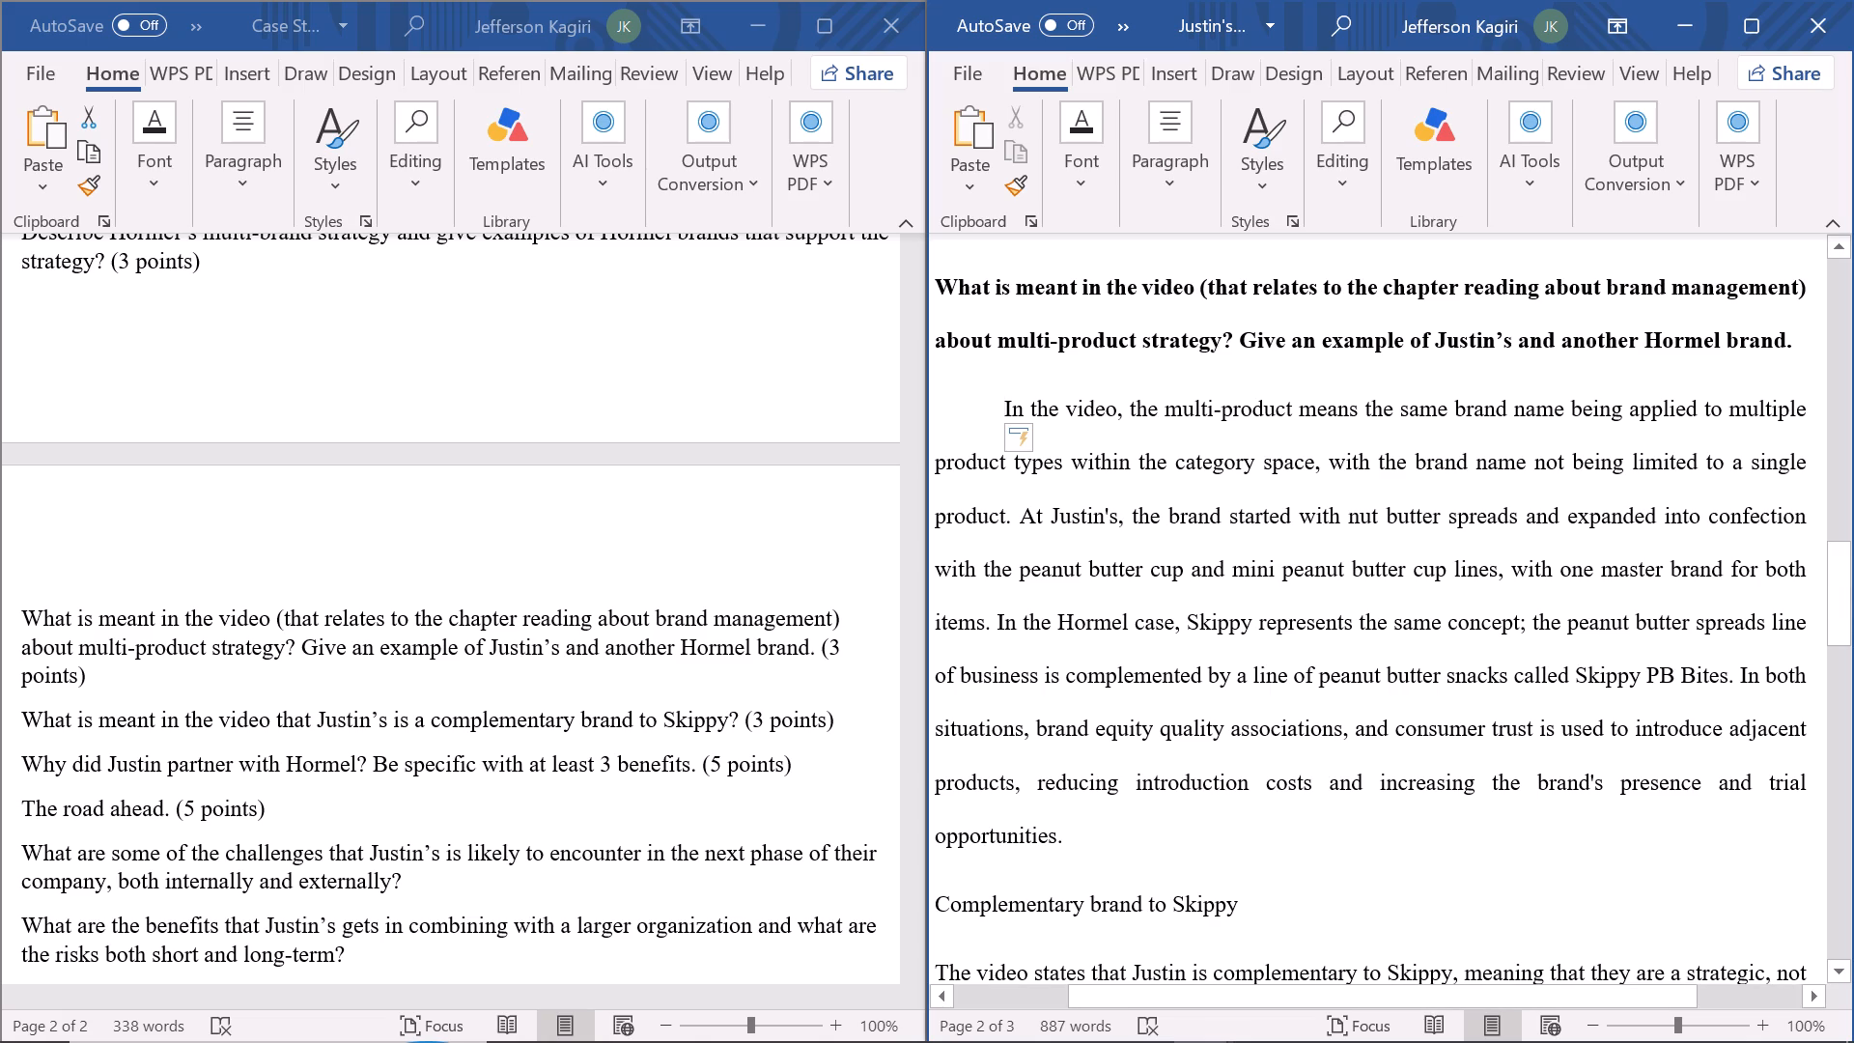
{"action": "left_click_drag", "start_coordinate": [1837, 604], "coordinate": [1845, 666]}
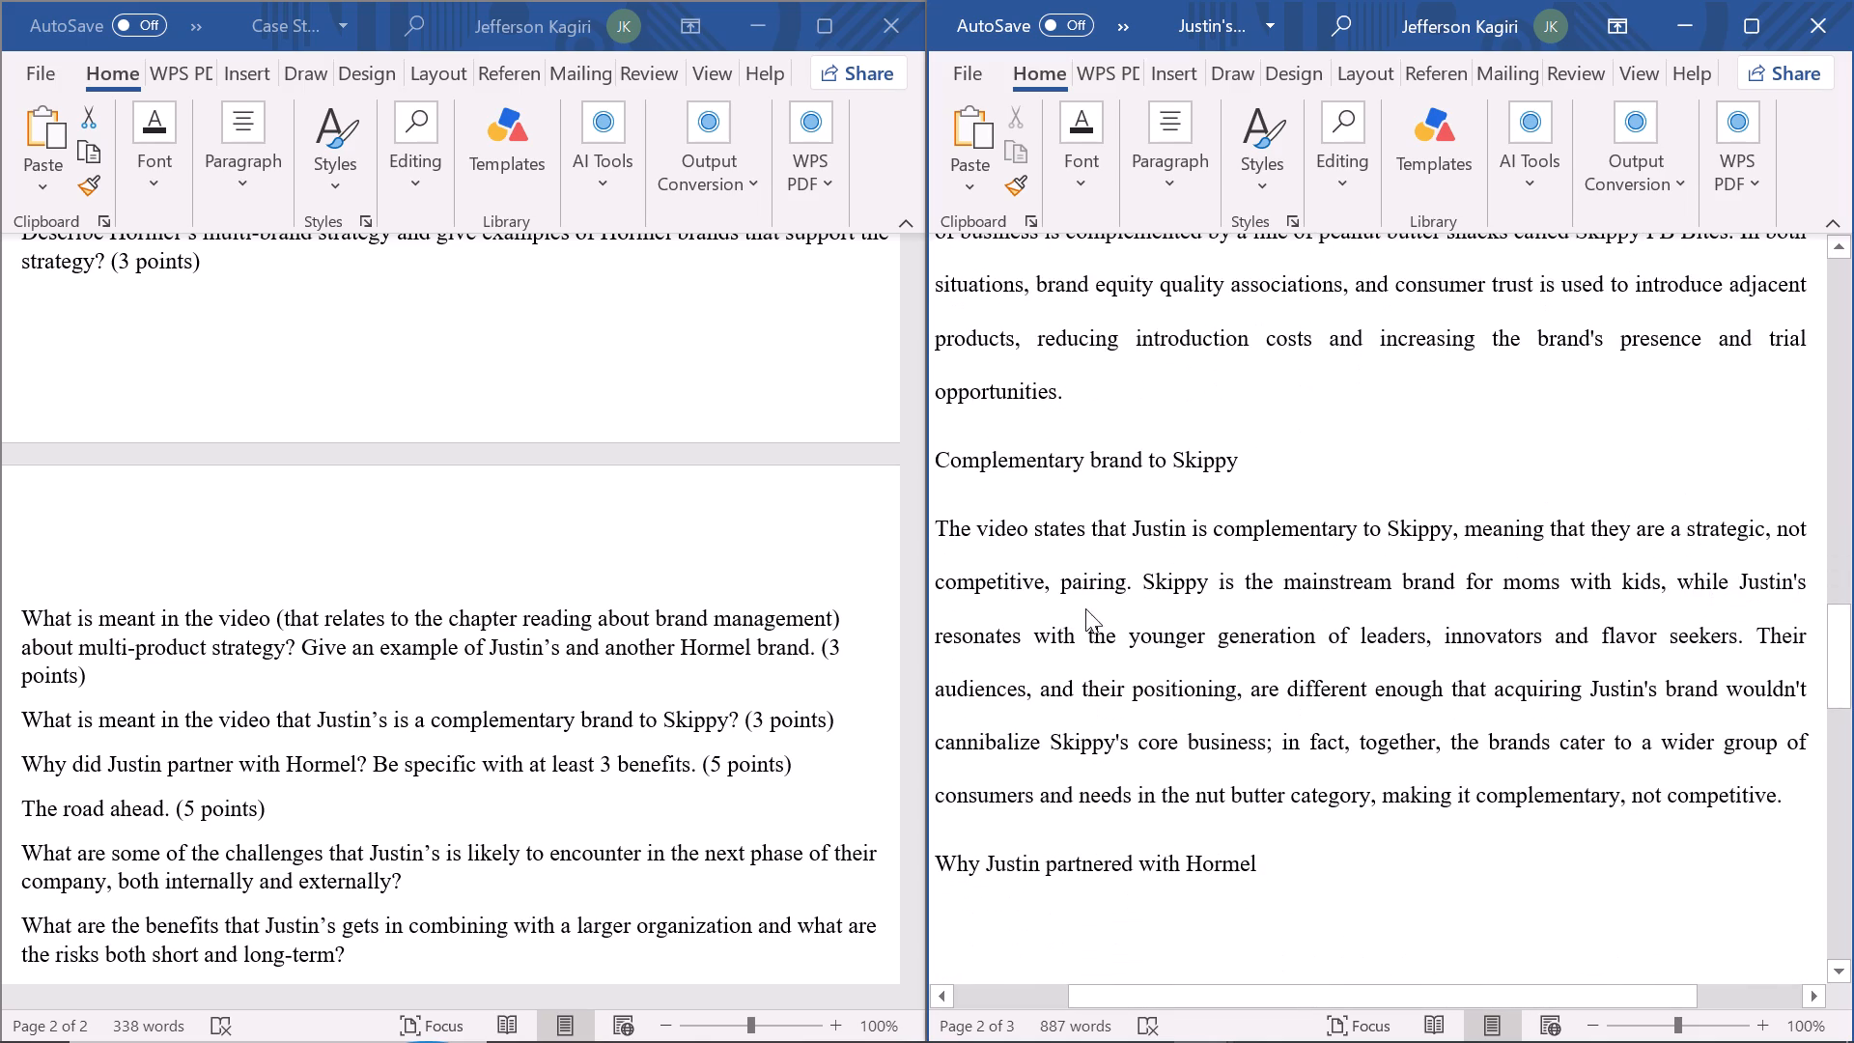
{"action": "left_click", "coordinate": [537, 832]}
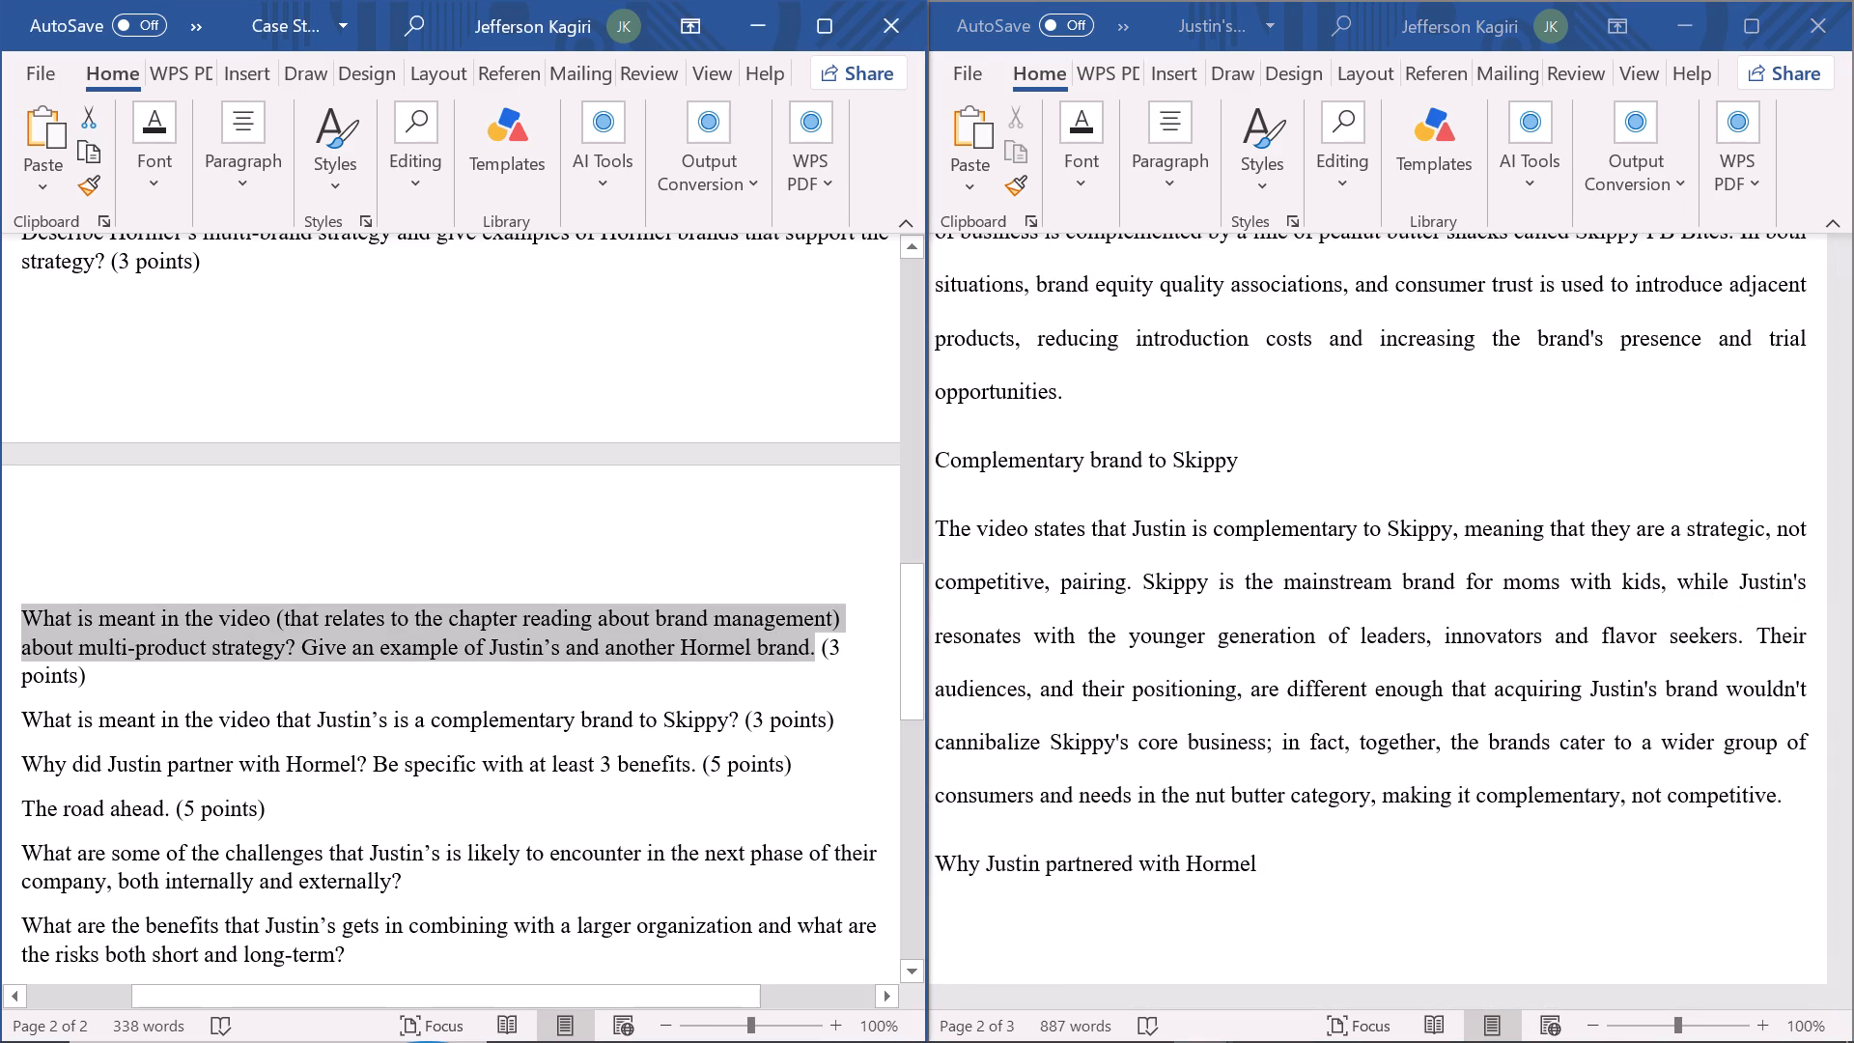
{"action": "left_click", "coordinate": [8, 730]}
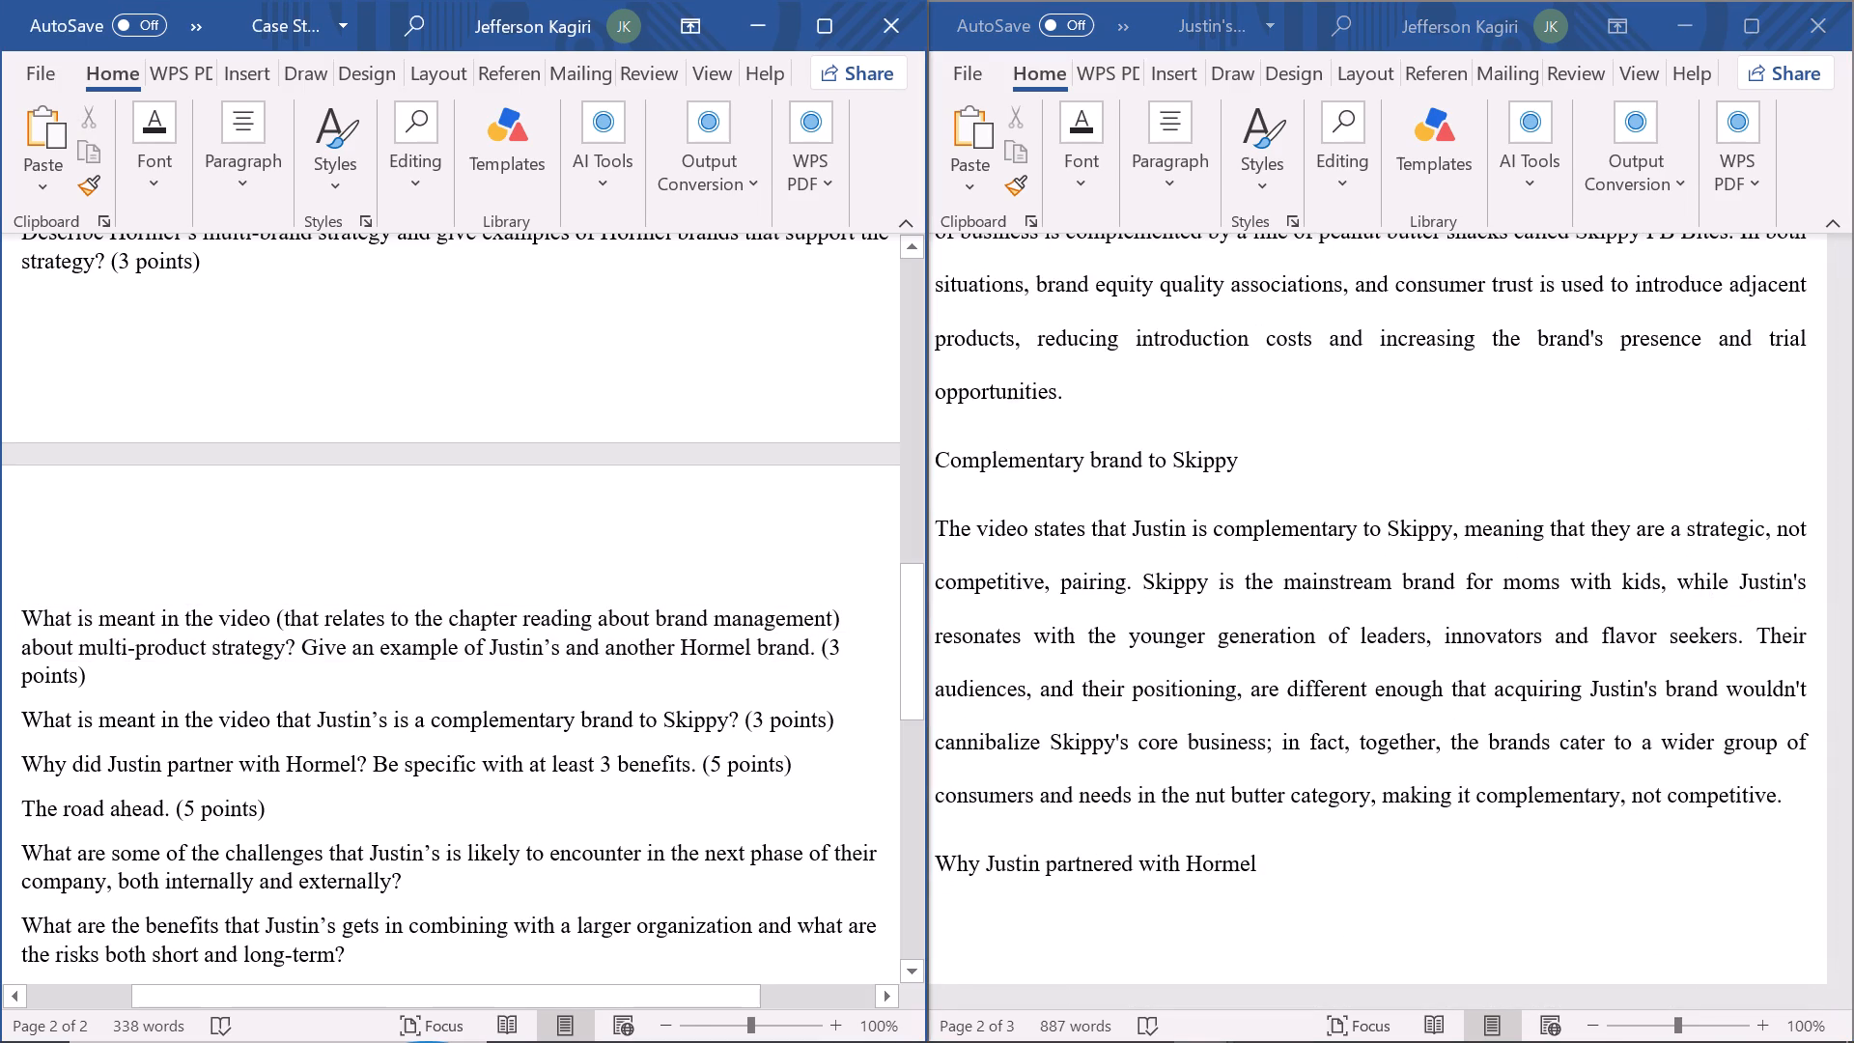
{"action": "left_click_drag", "start_coordinate": [17, 718], "coordinate": [734, 721]}
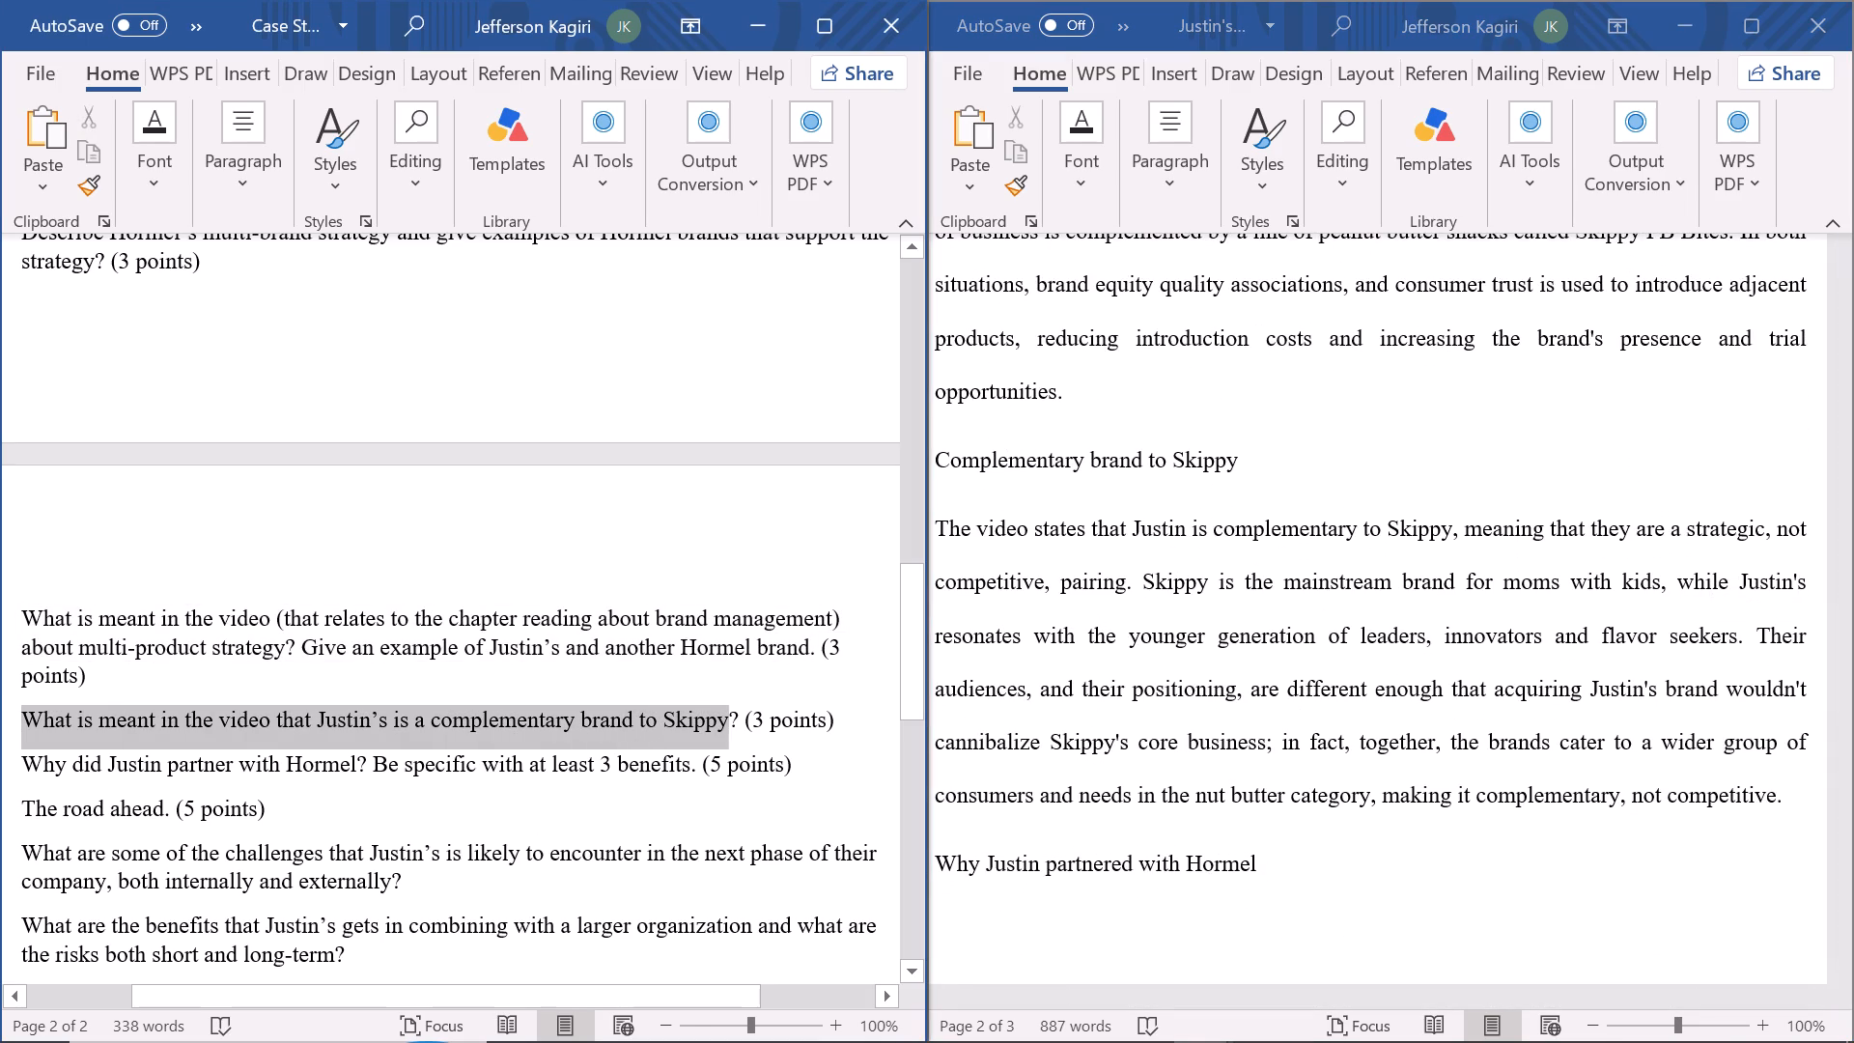
{"action": "left_click_drag", "start_coordinate": [734, 721], "coordinate": [743, 720]}
{"action": "right_click", "coordinate": [631, 716]}
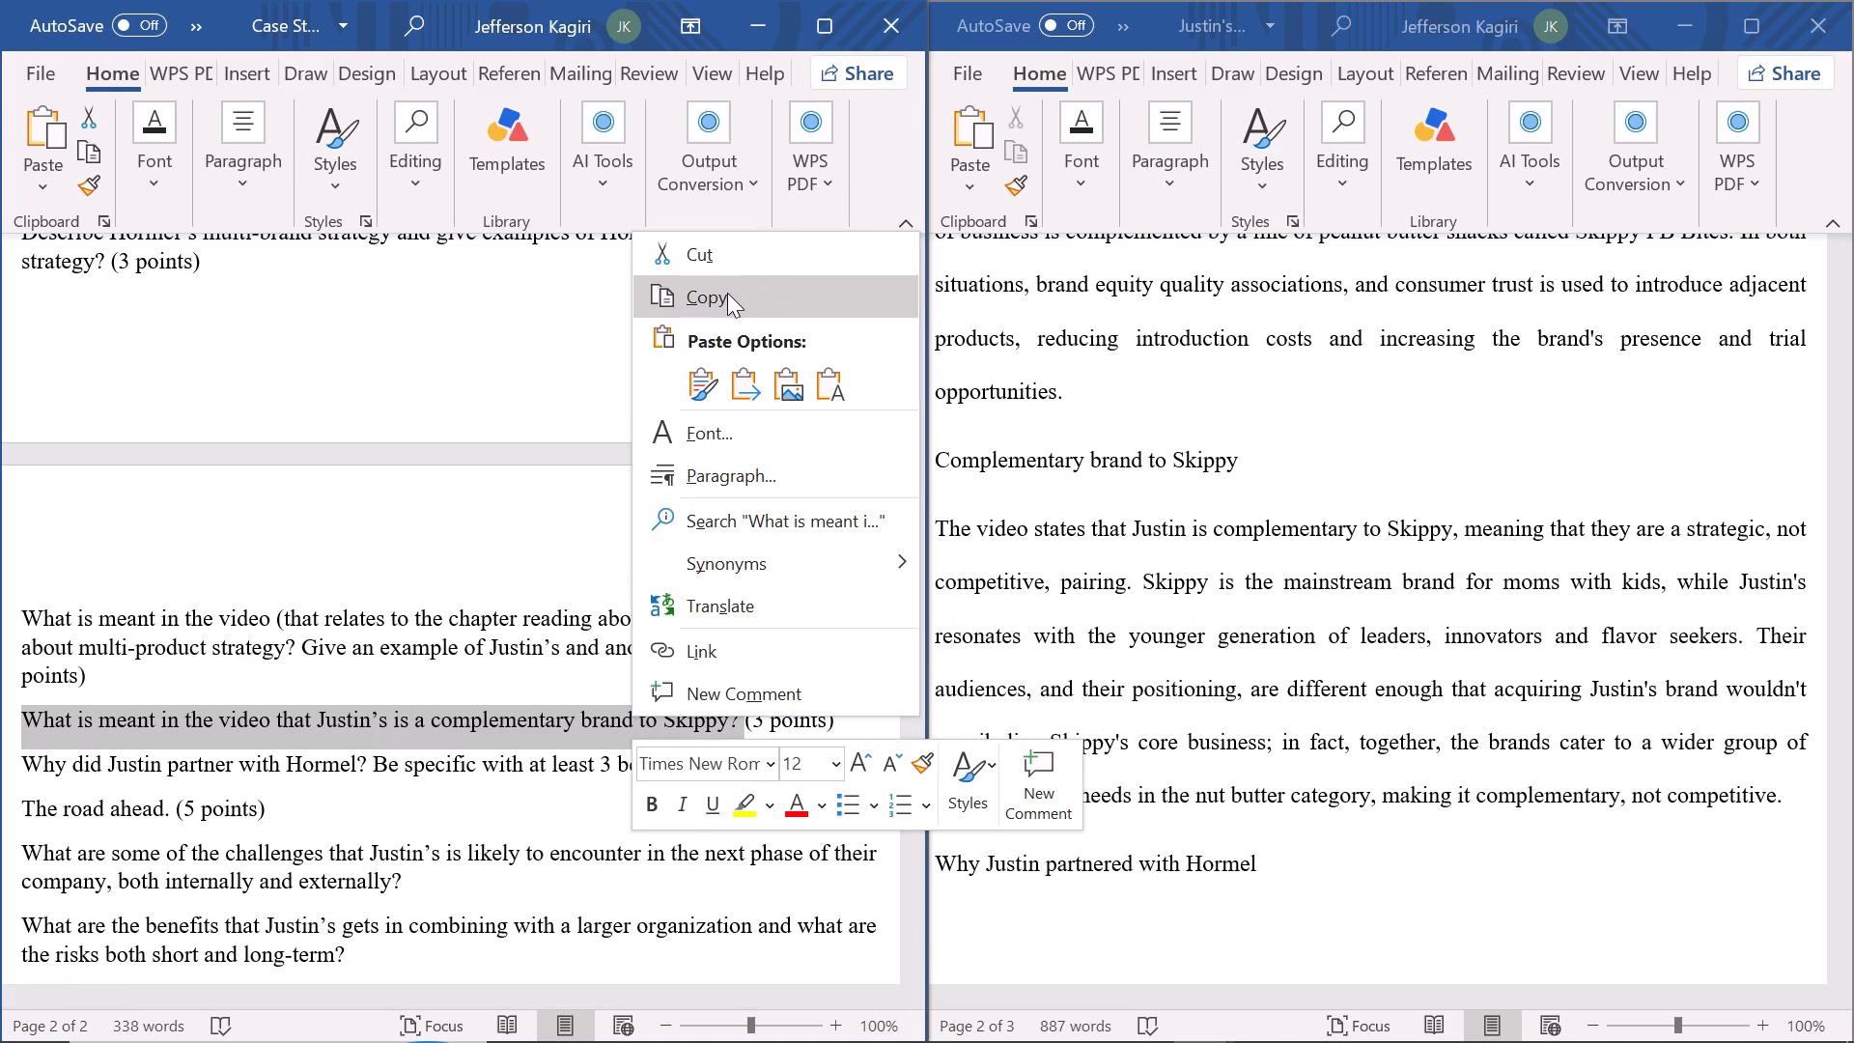
{"action": "left_click", "coordinate": [727, 293]}
Replace the "Complementary brand to Skippy" heading in the response document with the copied question.
{"action": "left_click", "coordinate": [1261, 457]}
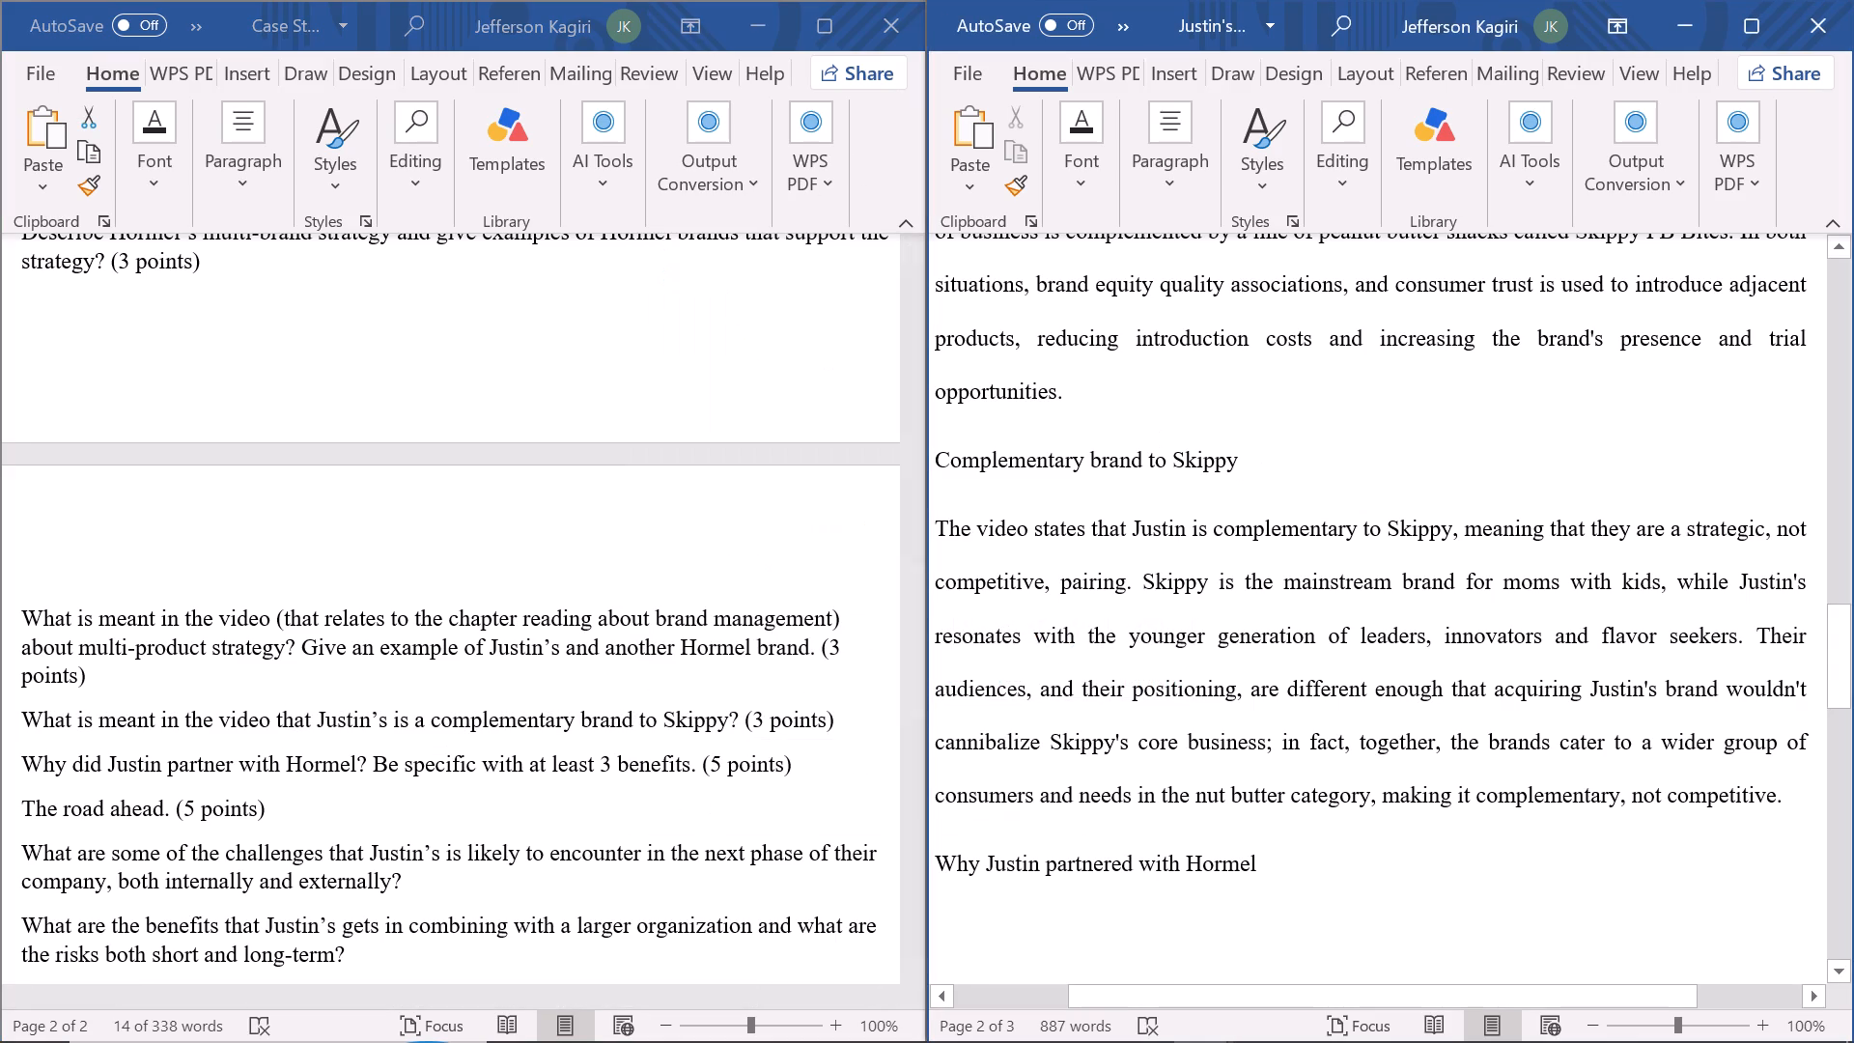
{"action": "left_click", "coordinate": [1247, 468]}
{"action": "key", "text": "BackSpace"}
{"action": "key", "text": "BackSpace"}
{"action": "key", "text": "BackSpace"}
{"action": "key", "text": "BackSpace"}
{"action": "key", "text": "BackSpace"}
{"action": "key", "text": "BackSpace"}
{"action": "key", "text": "BackSpace"}
{"action": "key", "text": "BackSpace"}
{"action": "key", "text": "BackSpace"}
{"action": "key", "text": "BackSpace"}
{"action": "key", "text": "BackSpace"}
{"action": "key", "text": "BackSpace"}
{"action": "key", "text": "BackSpace"}
{"action": "key", "text": "BackSpace"}
{"action": "key", "text": "BackSpace"}
{"action": "key", "text": "BackSpace"}
{"action": "key", "text": "BackSpace"}
{"action": "key", "text": "BackSpace"}
{"action": "key", "text": "BackSpace"}
{"action": "key", "text": "BackSpace"}
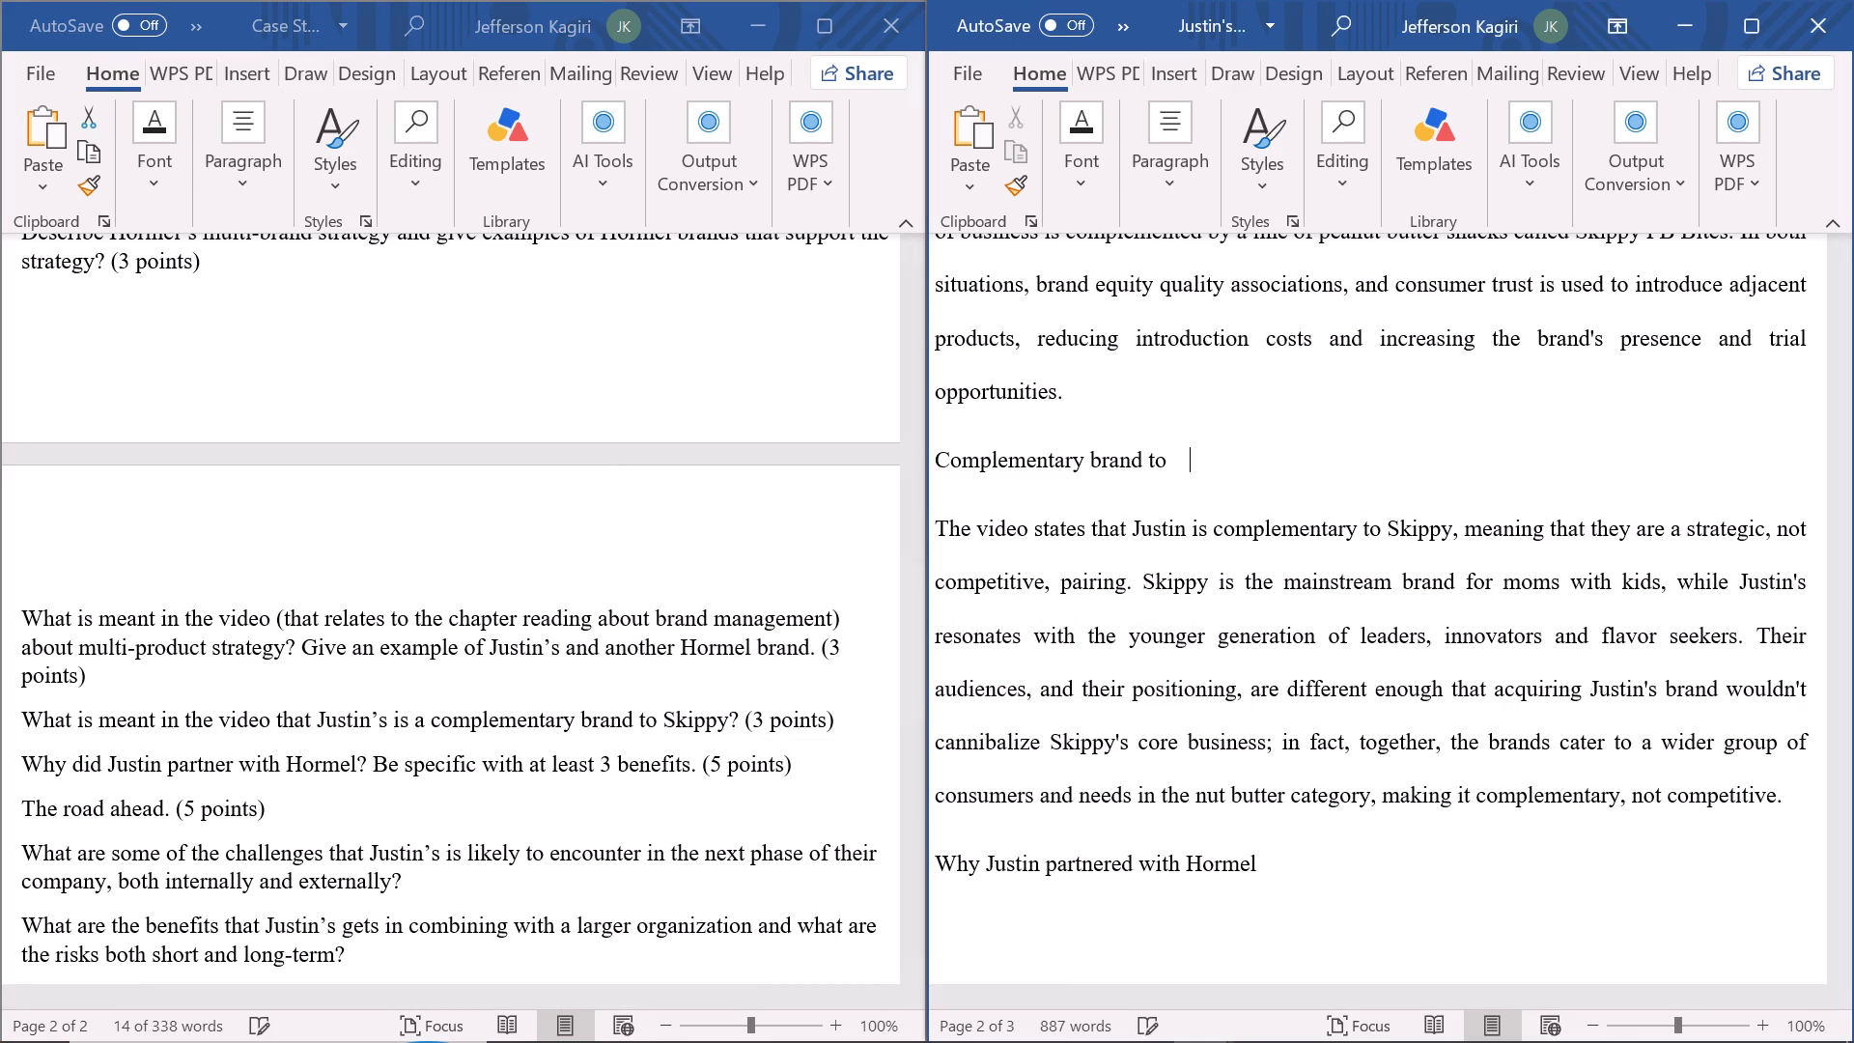
{"action": "key", "text": "BackSpace"}
{"action": "key", "text": "BackSpace"}
{"action": "key", "text": "BackSpace"}
{"action": "key", "text": "BackSpace"}
{"action": "key", "text": "BackSpace"}
{"action": "key", "text": "BackSpace"}
{"action": "key", "text": "BackSpace"}
{"action": "key", "text": "BackSpace"}
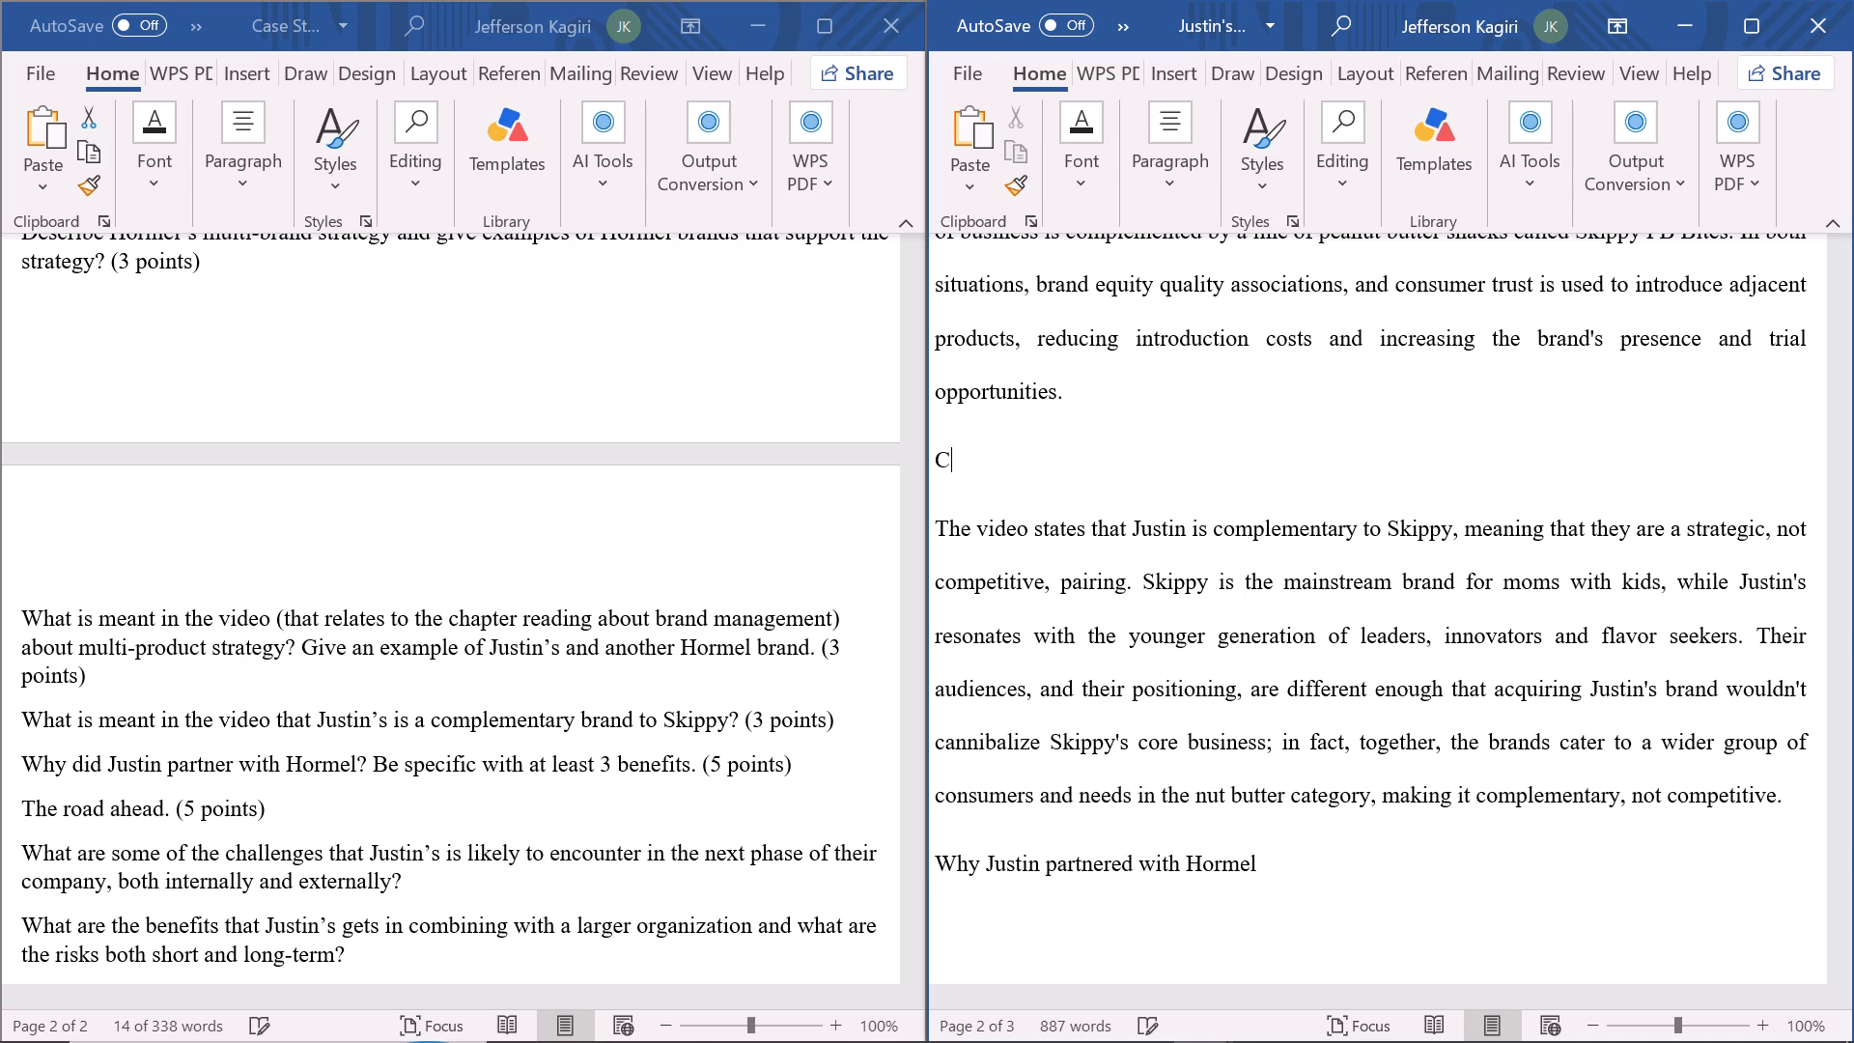
{"action": "key", "text": "BackSpace"}
{"action": "key", "text": "ctrl+v"}
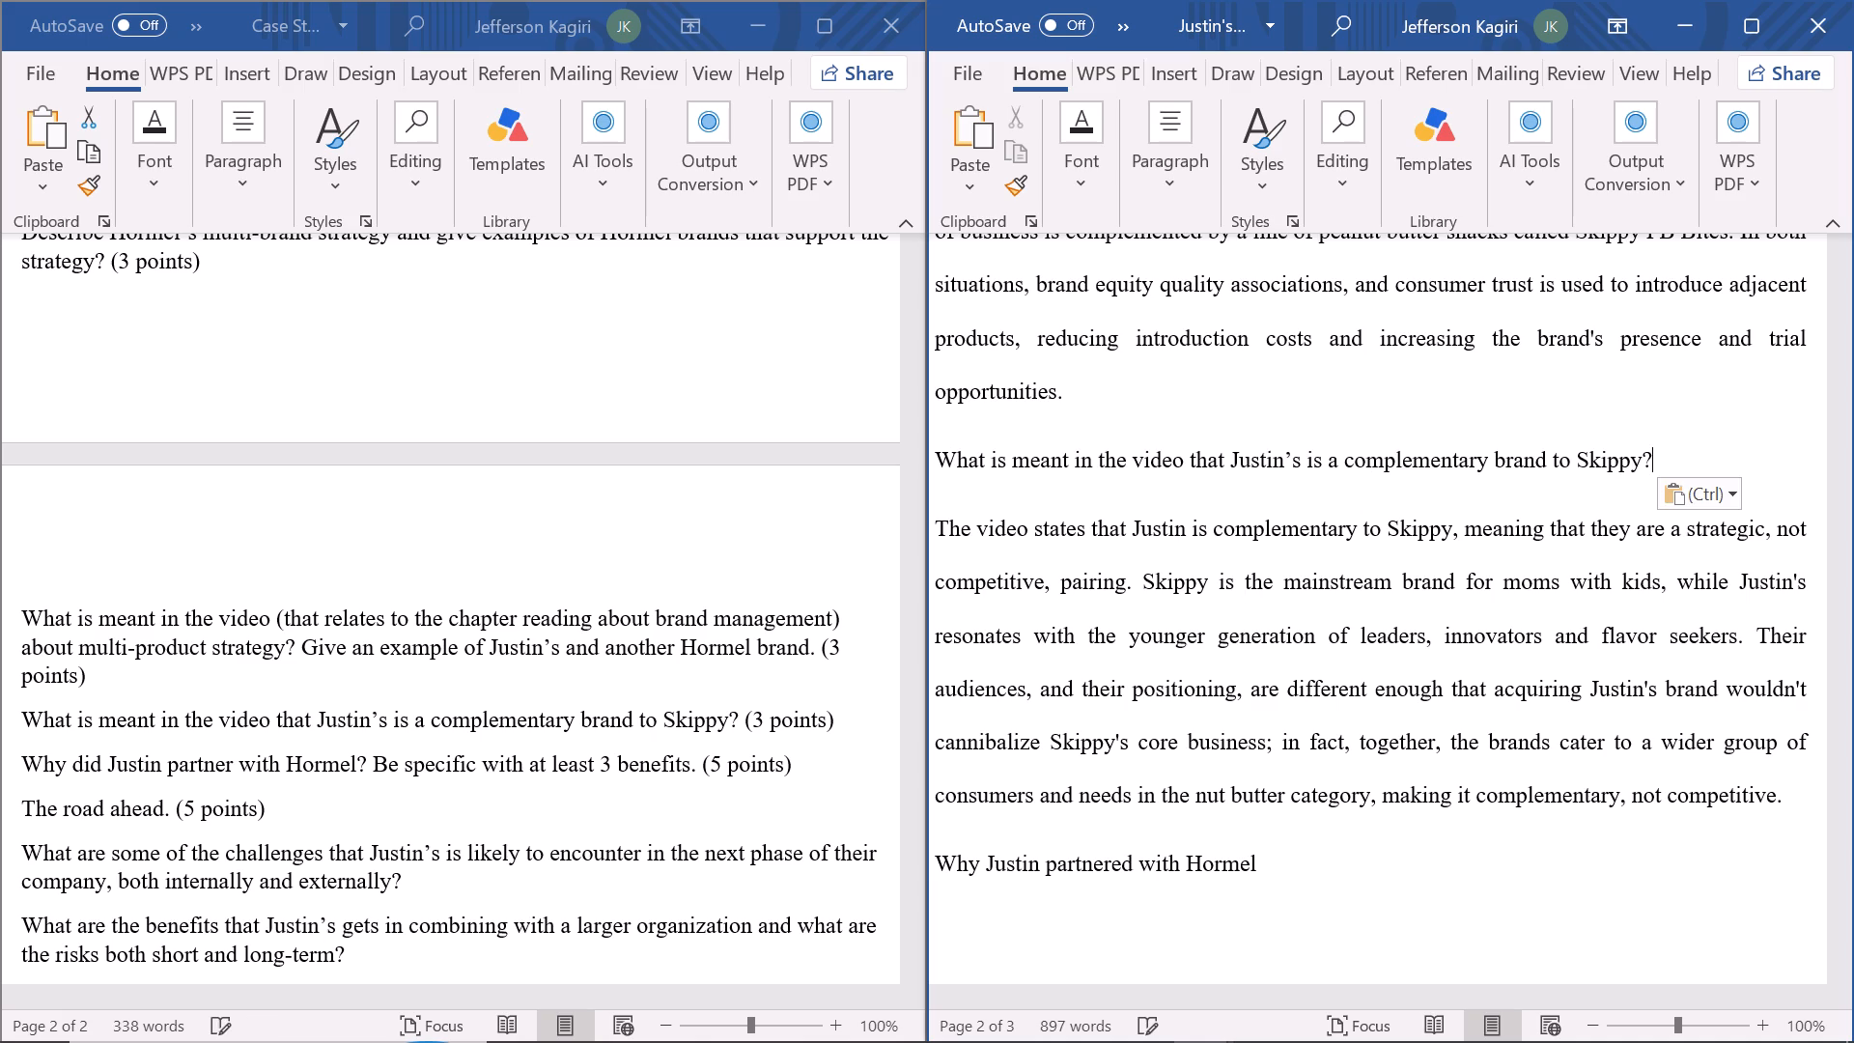
Make the question heading about Justin's being a complementary brand to Skippy bold.
{"action": "left_click_drag", "start_coordinate": [1662, 455], "coordinate": [1383, 474]}
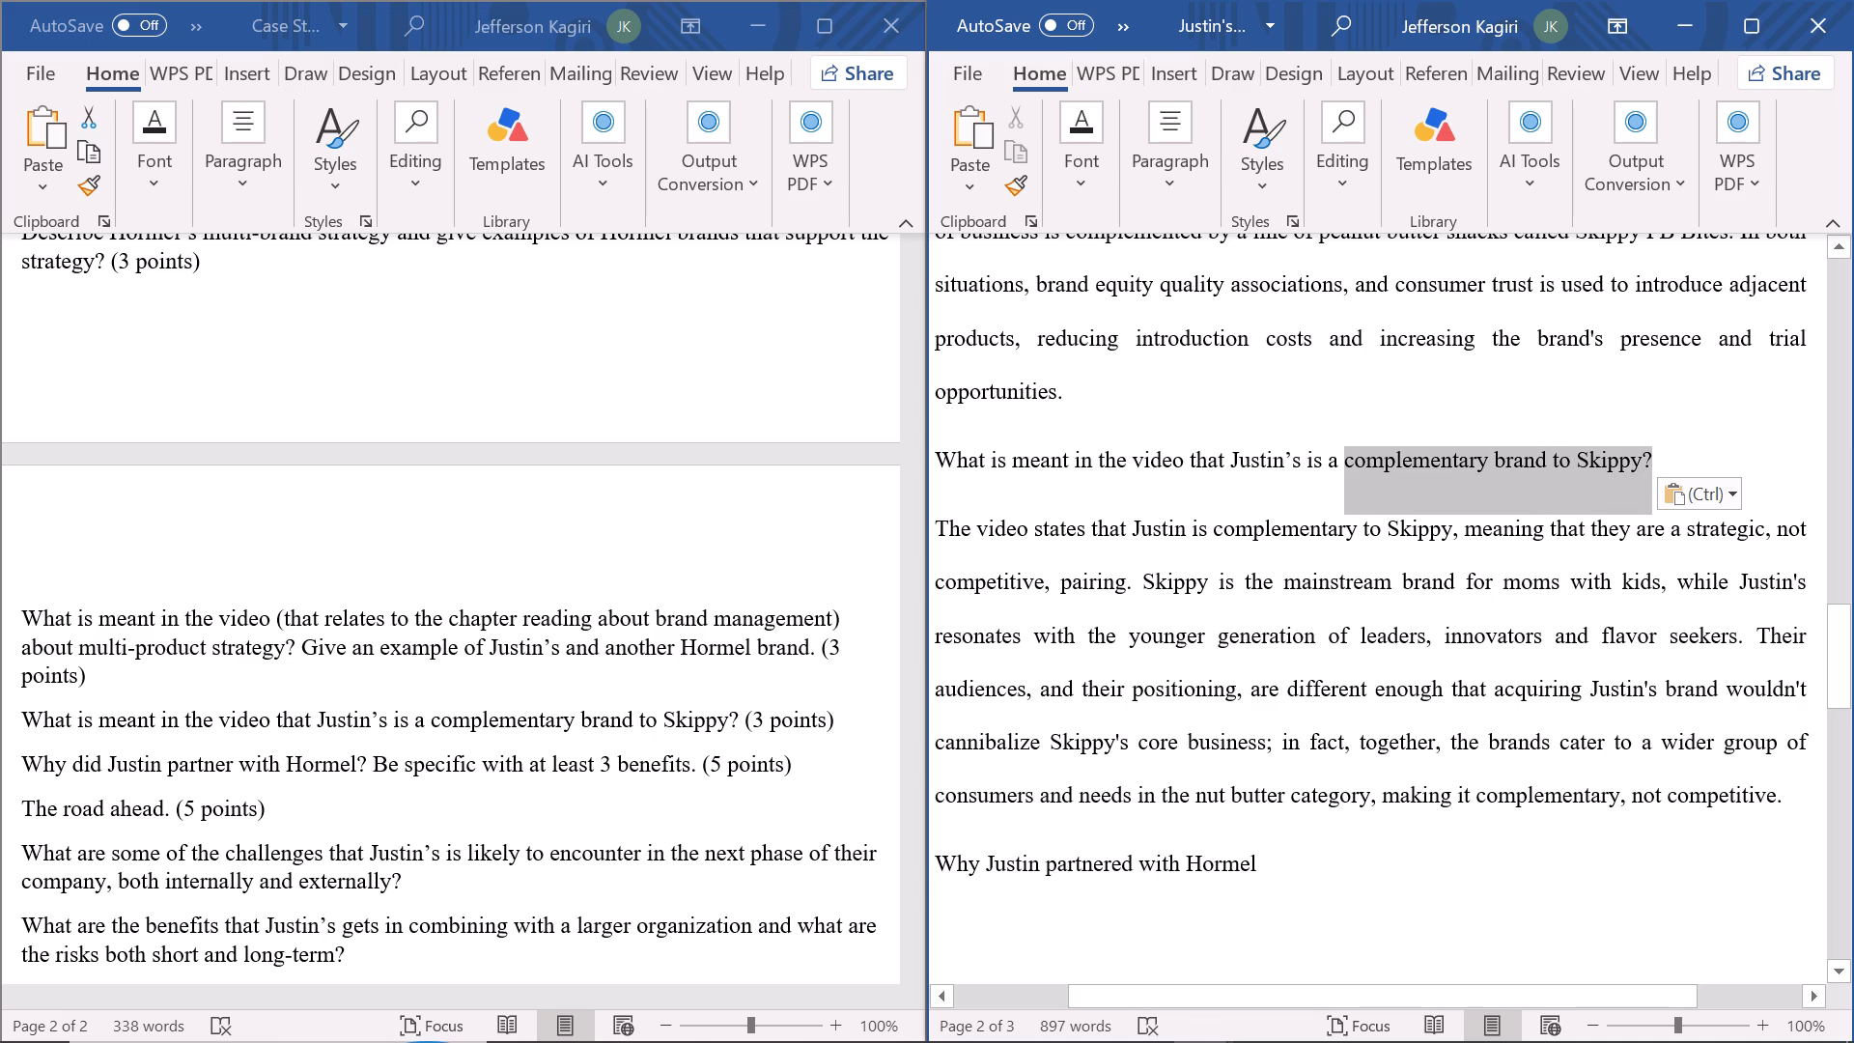
{"action": "left_click_drag", "start_coordinate": [1383, 474], "coordinate": [945, 477]}
{"action": "key", "text": "ctrl+b"}
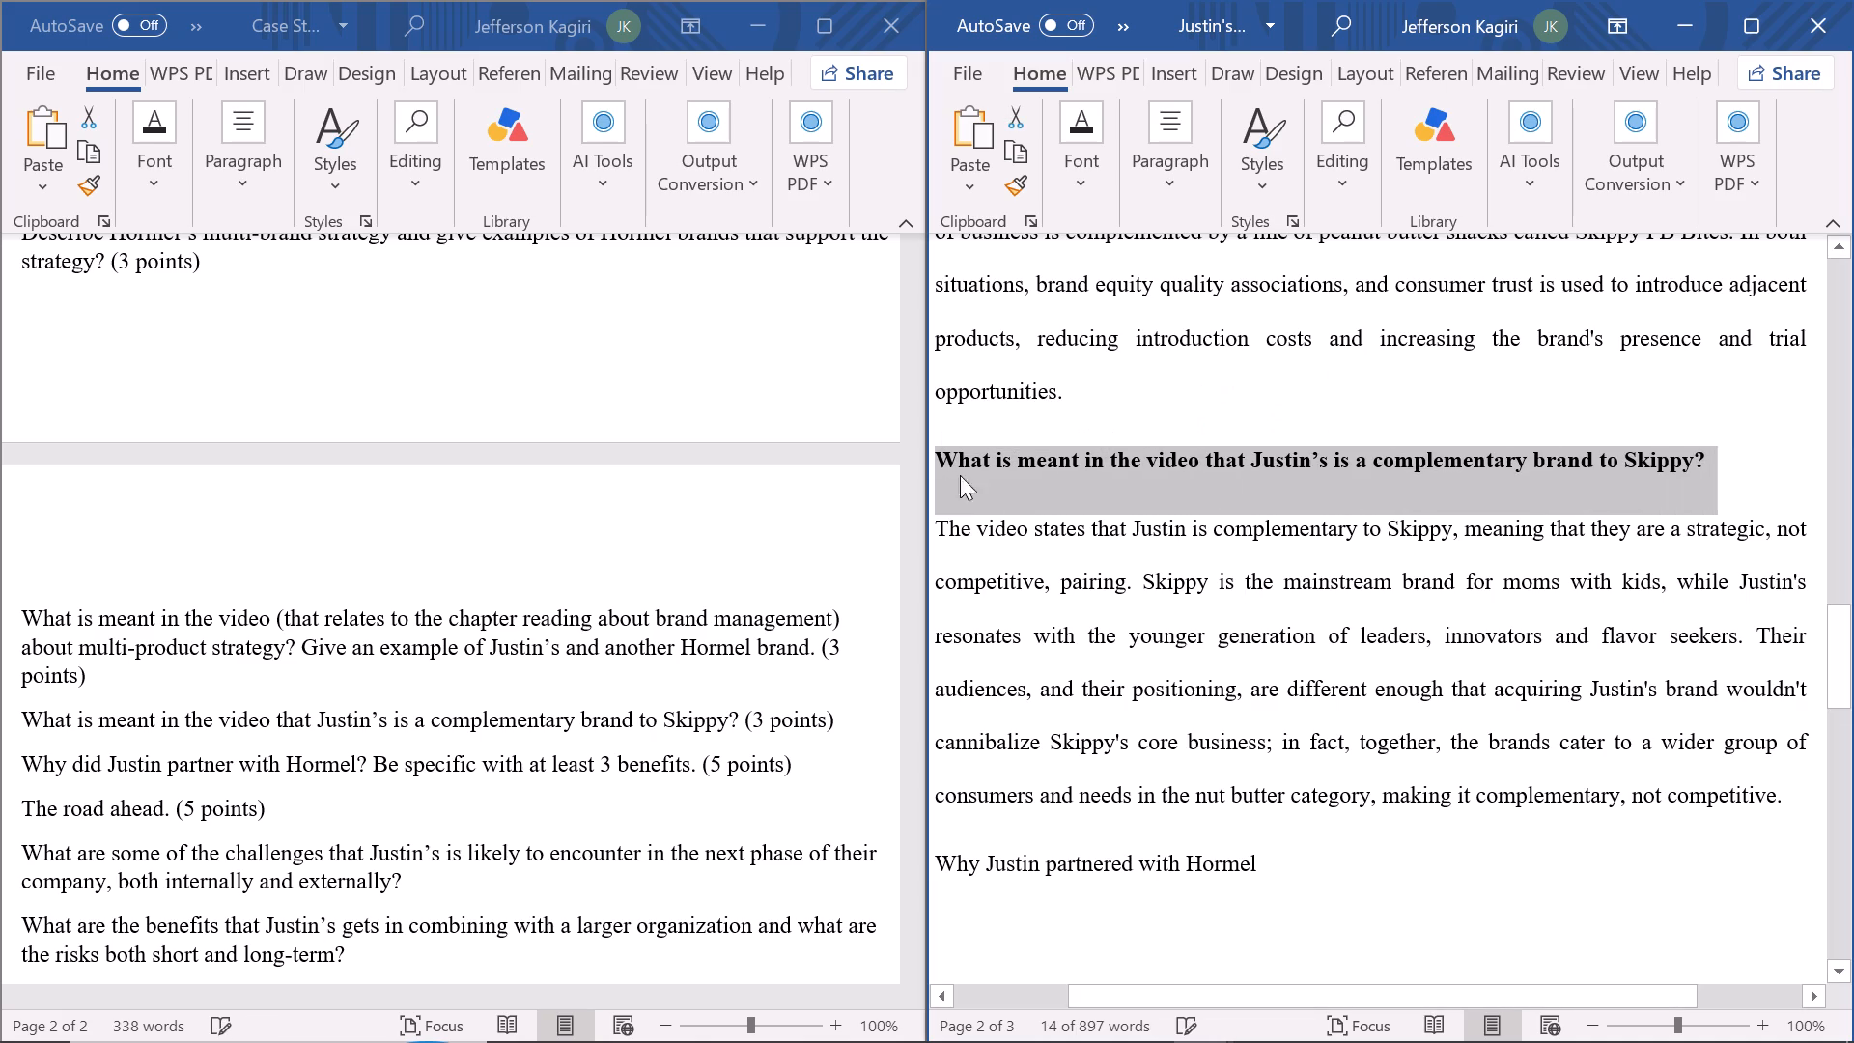
Indent the first line of the answer paragraph starting "The video states that Justin is complementary to Skippy" and save the document.
{"action": "left_click", "coordinate": [1032, 493]}
{"action": "left_click", "coordinate": [934, 540]}
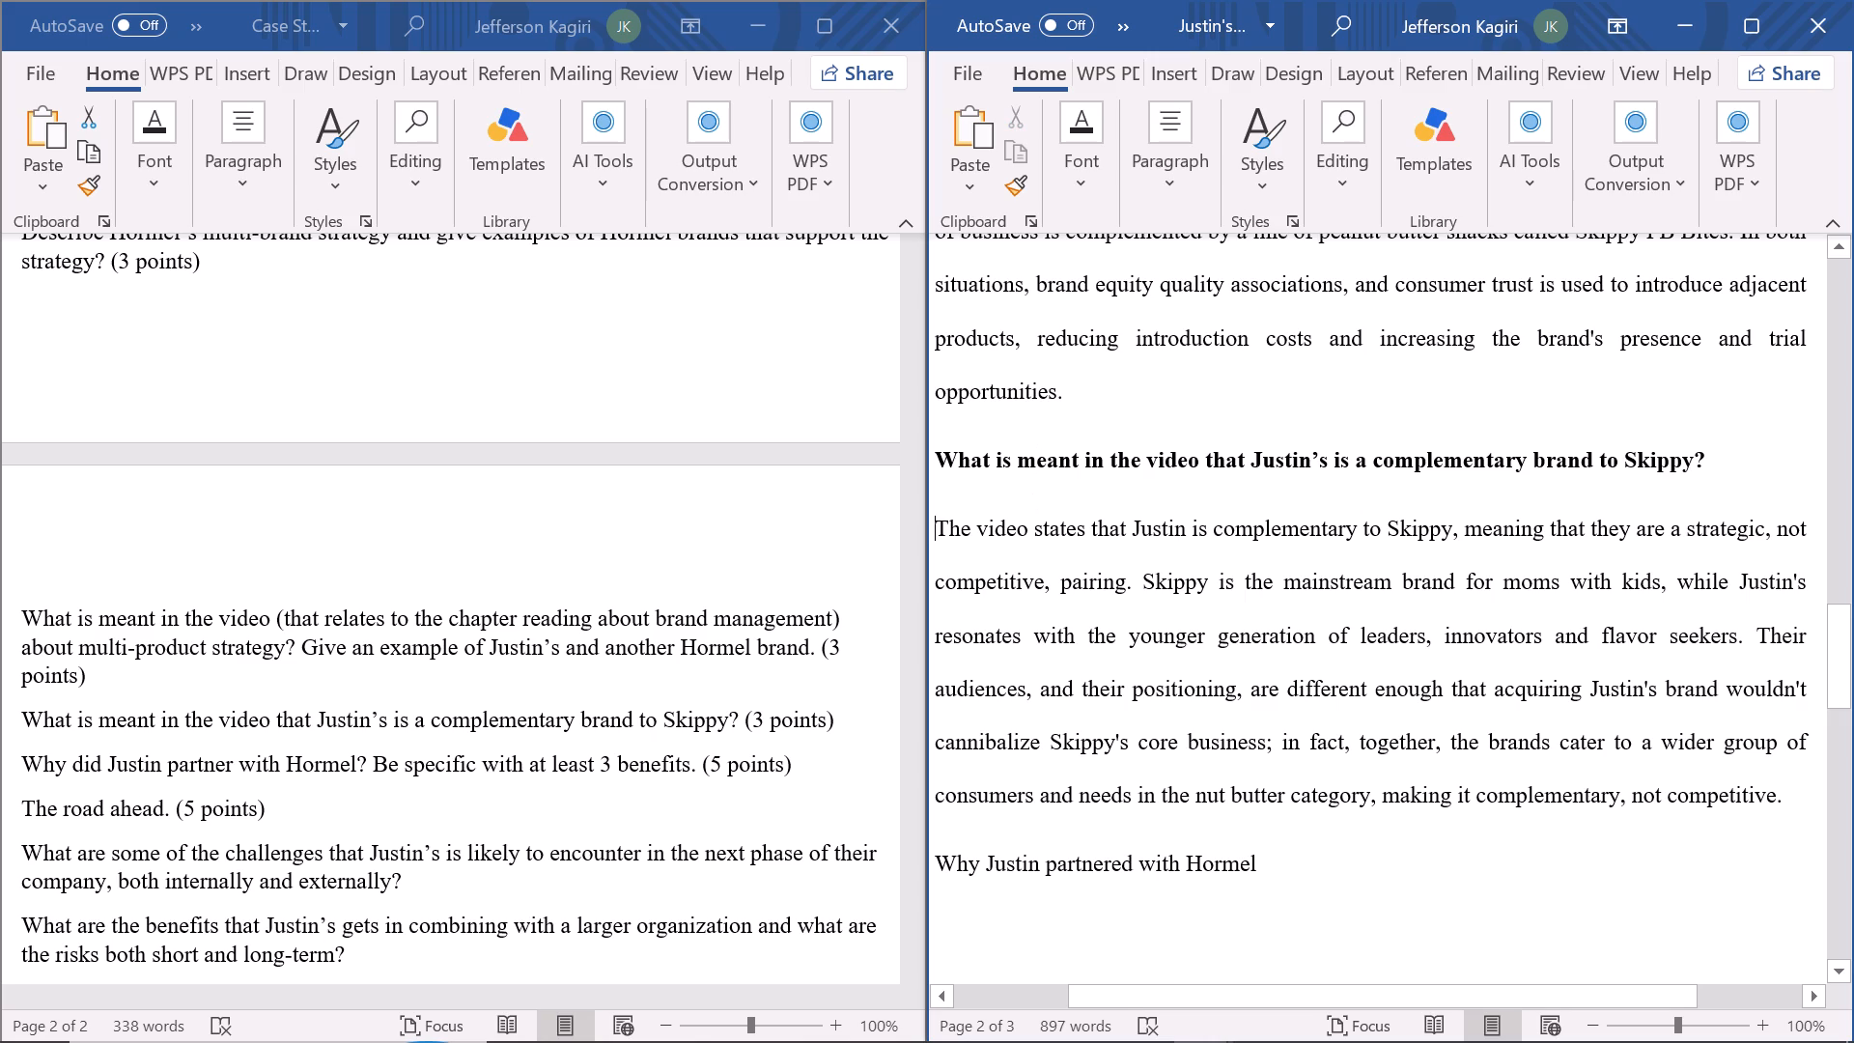
{"action": "key", "text": "Tab"}
{"action": "key", "text": "ctrl+s"}
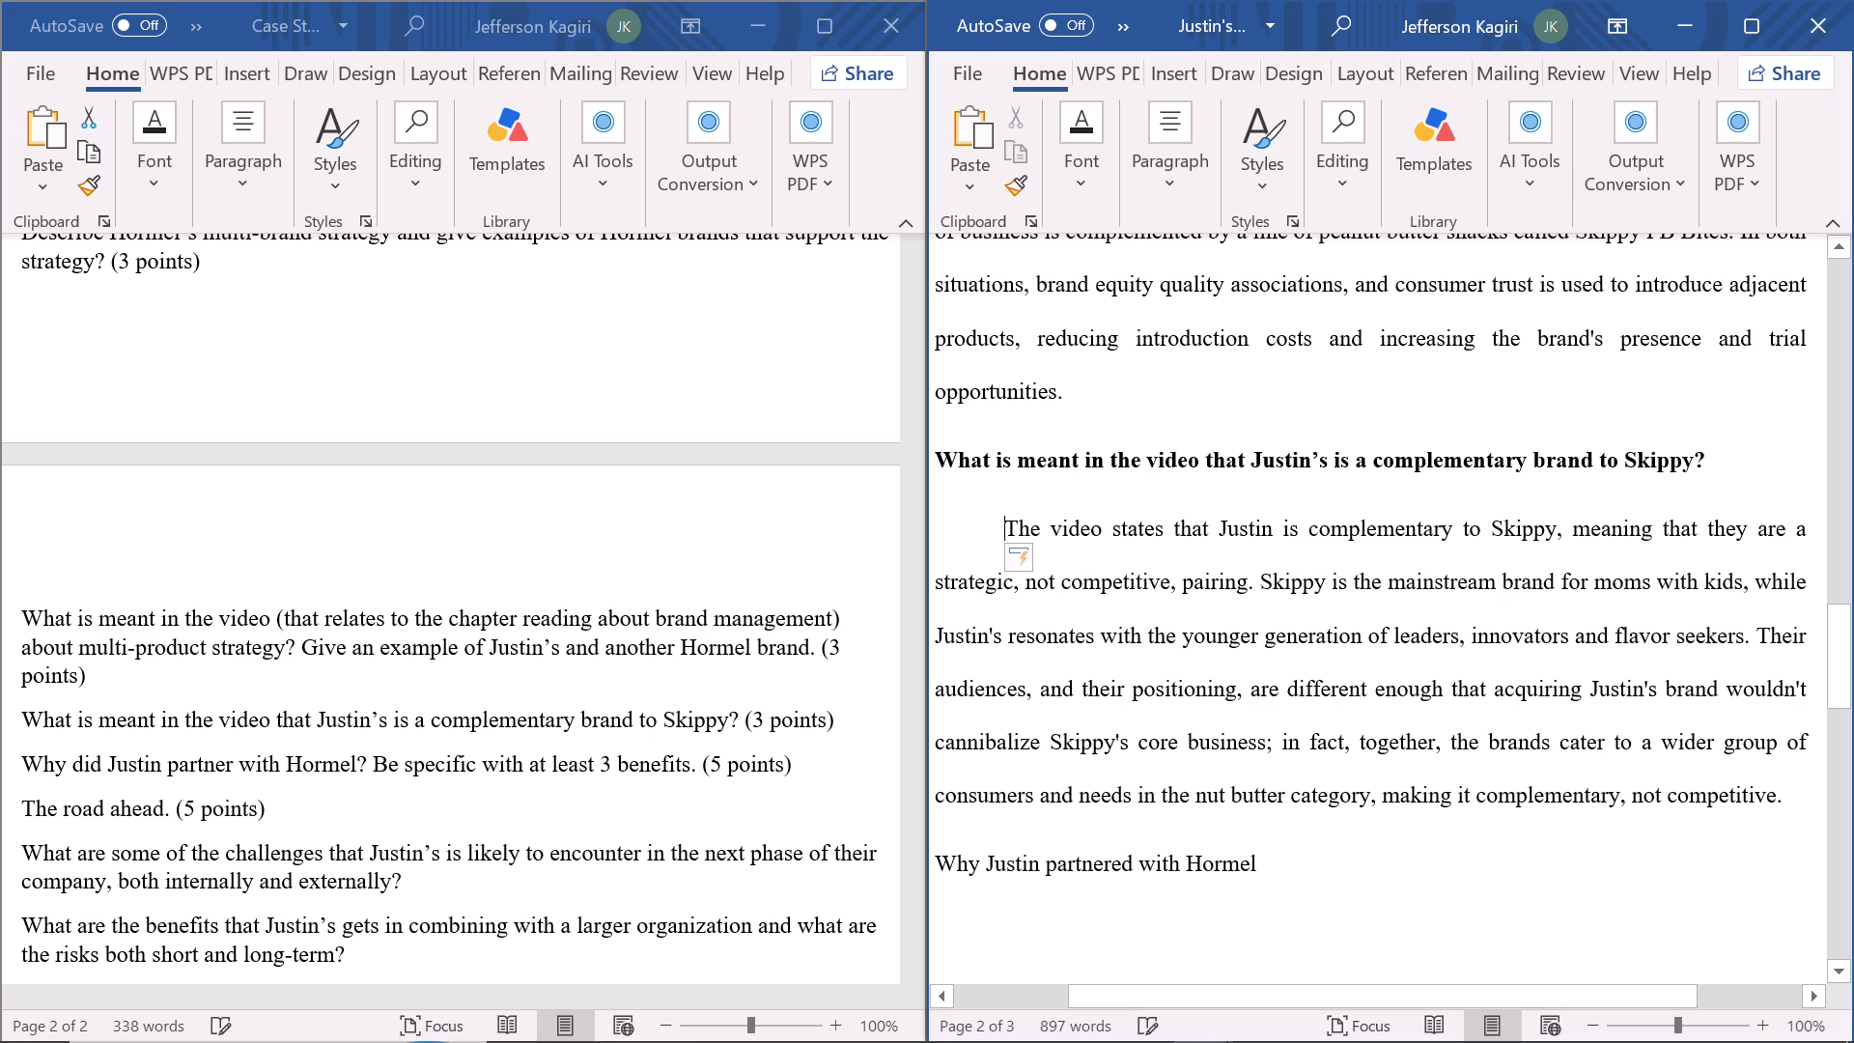
{"action": "left_click", "coordinate": [1456, 578]}
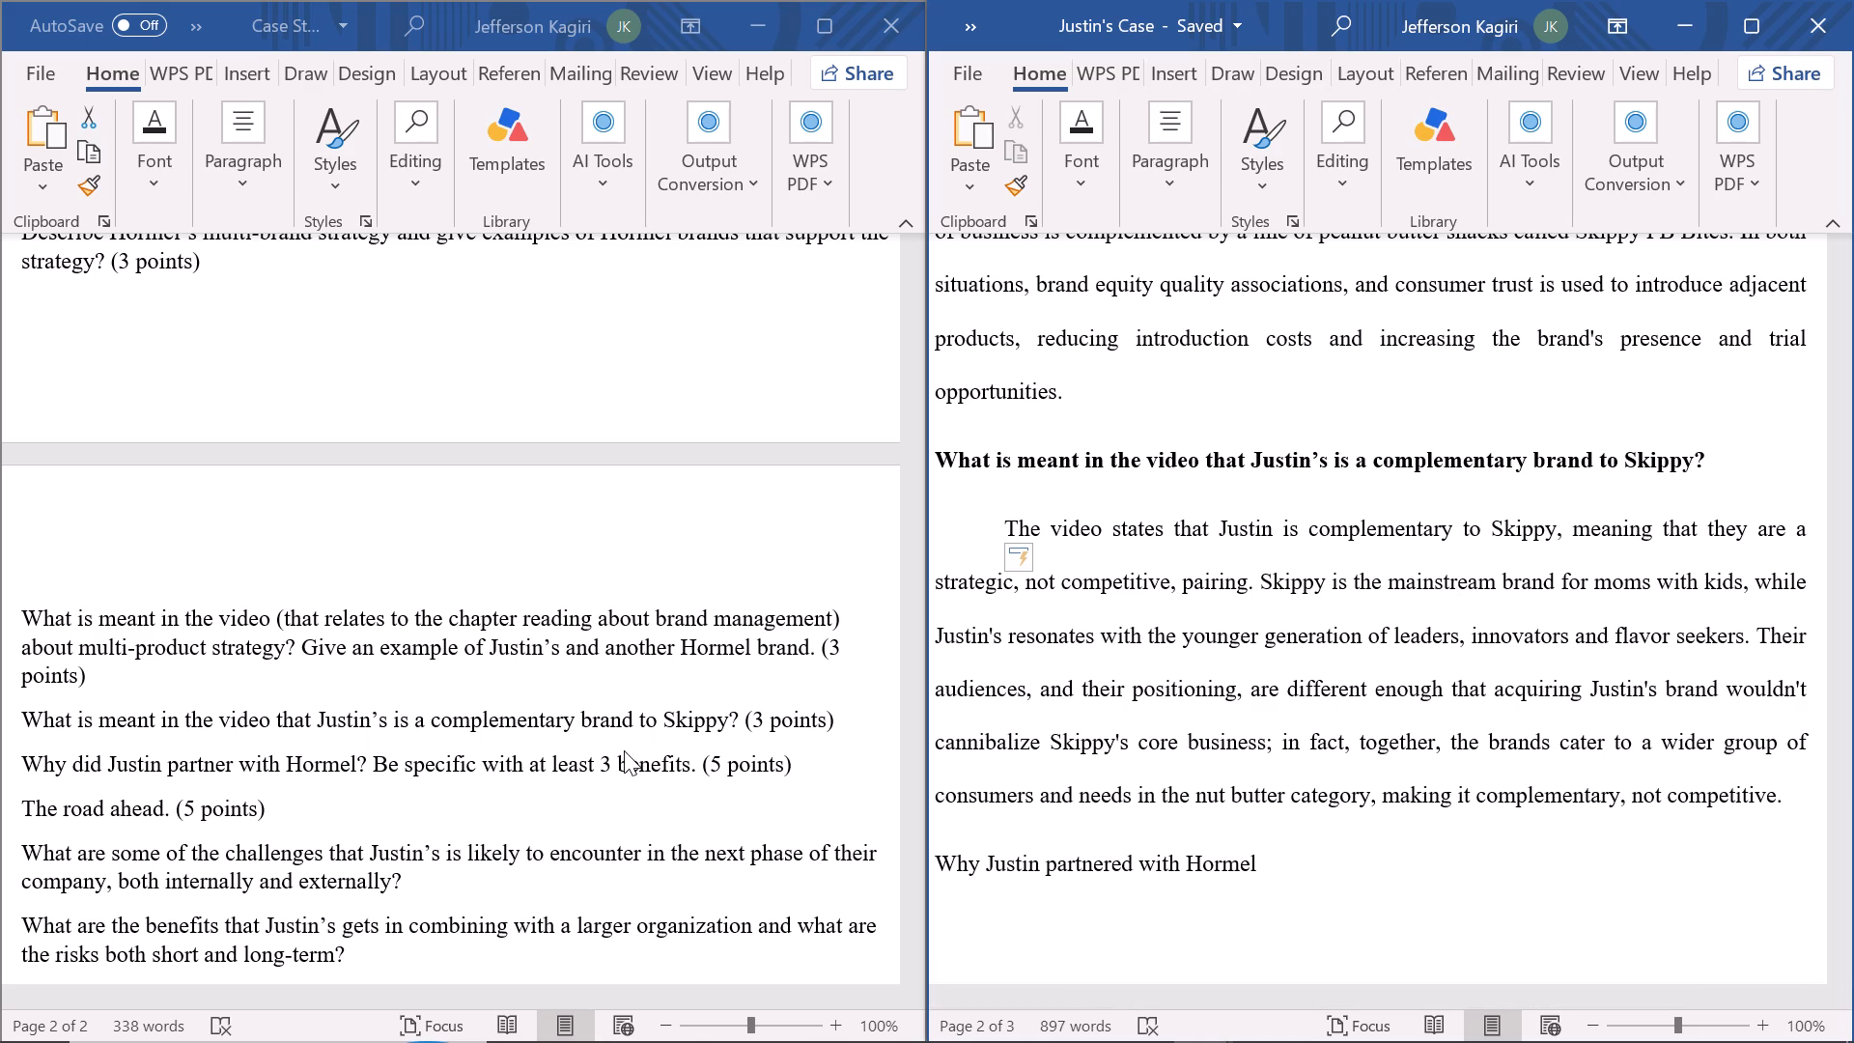
Copy "Why did Justin partner with Hormel? Be specific with at least 3 benefits." from the assignment document, without its points.
{"action": "left_click", "coordinate": [453, 764]}
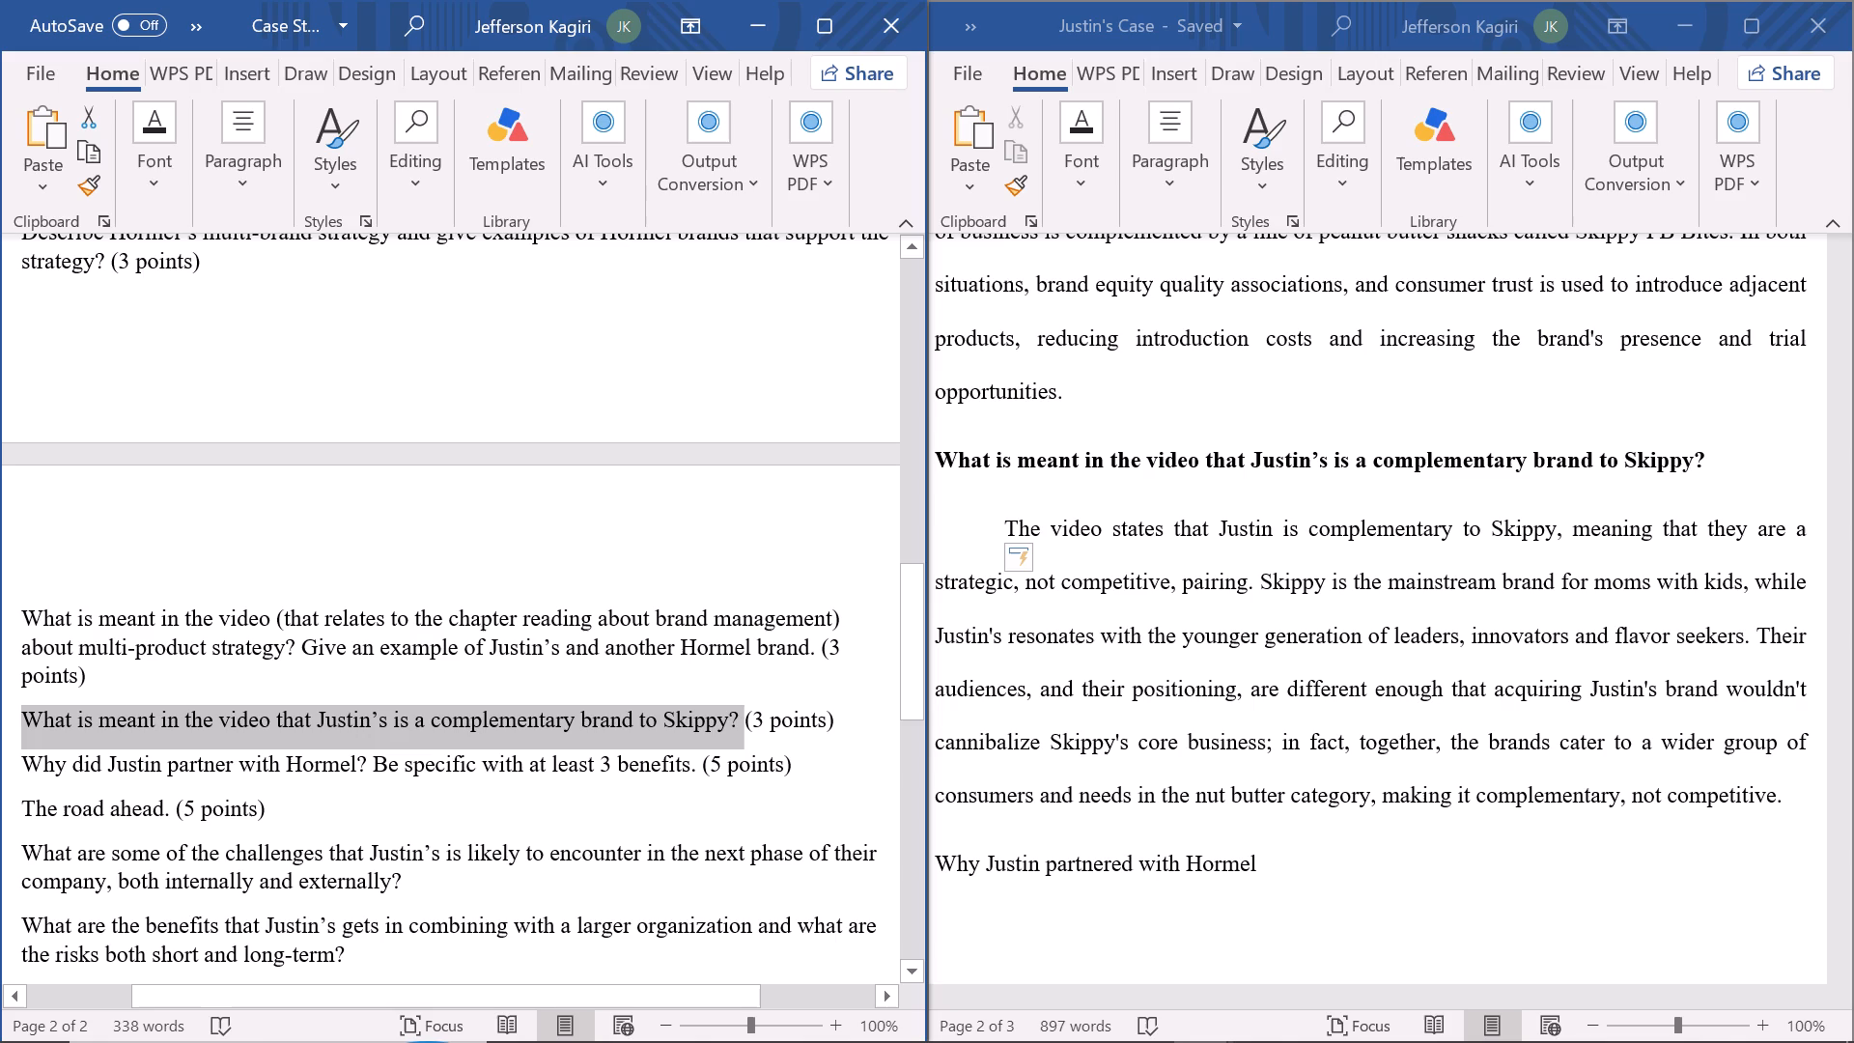
{"action": "left_click", "coordinate": [16, 778]}
{"action": "left_click_drag", "start_coordinate": [16, 778], "coordinate": [657, 766]}
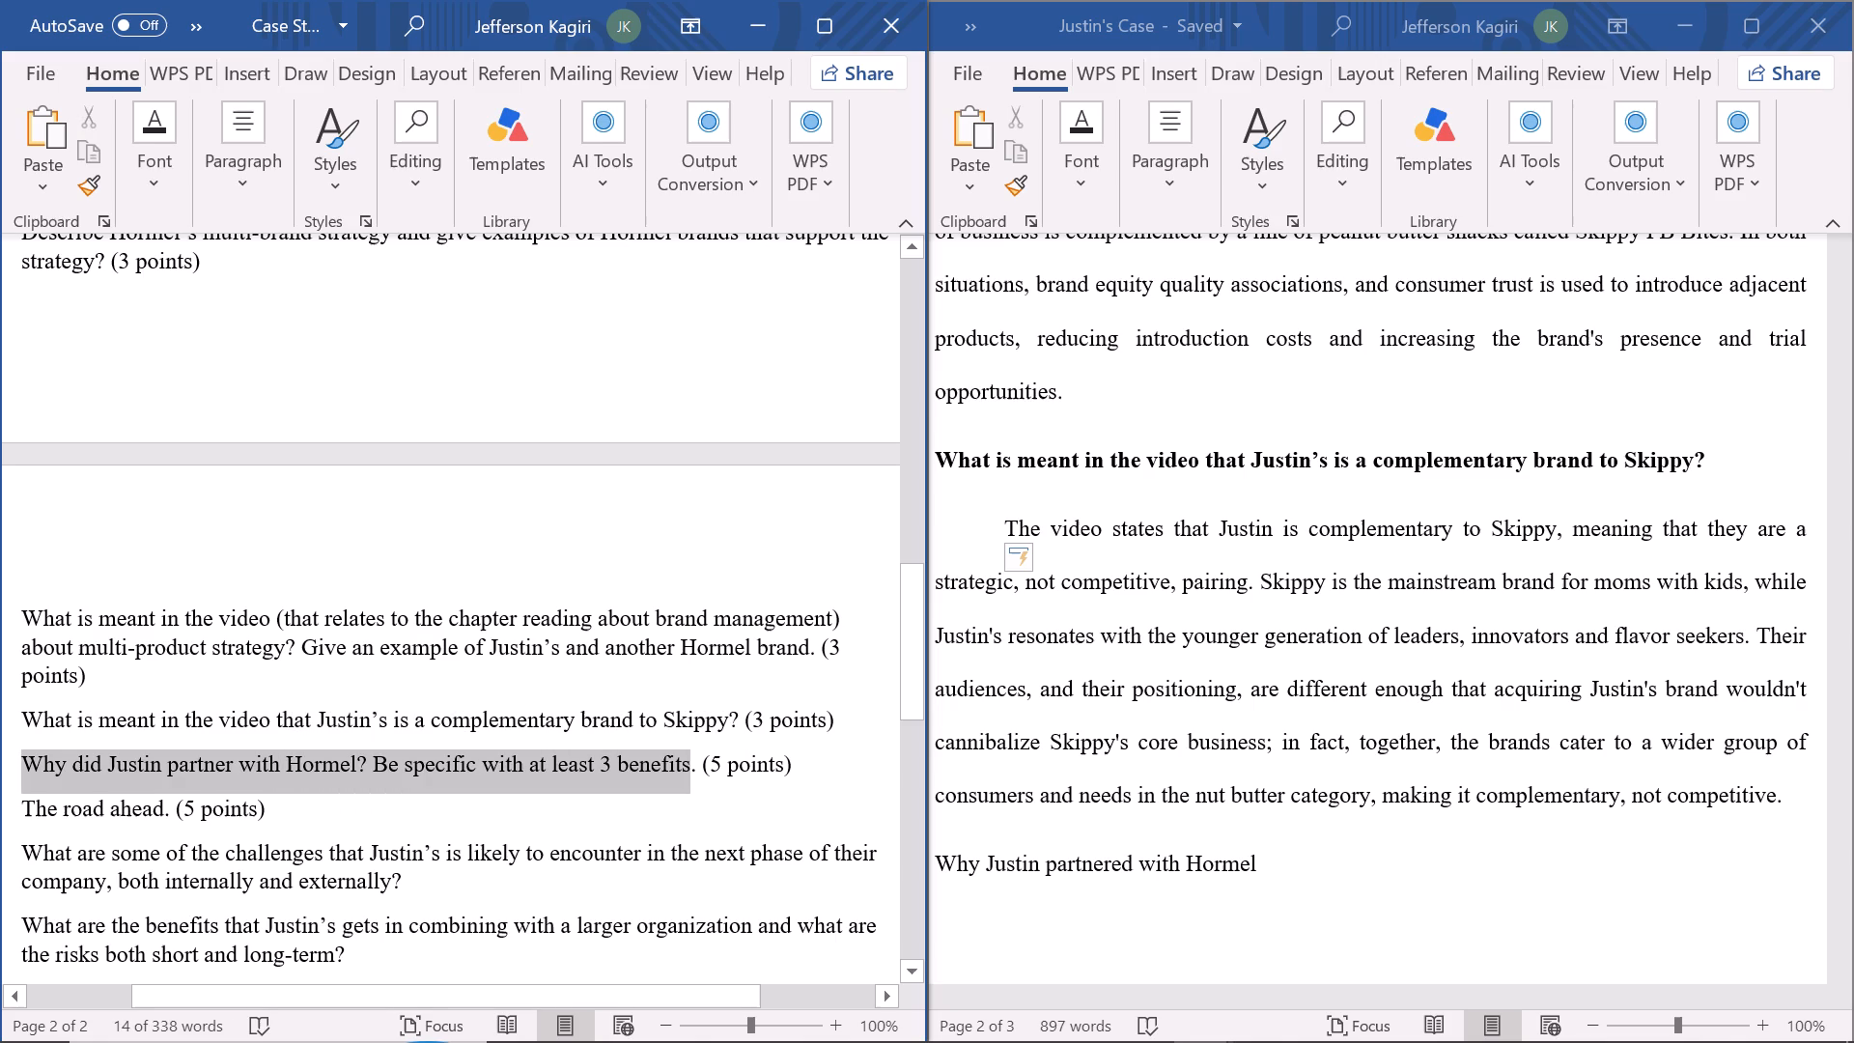
{"action": "left_click_drag", "start_coordinate": [657, 766], "coordinate": [695, 766]}
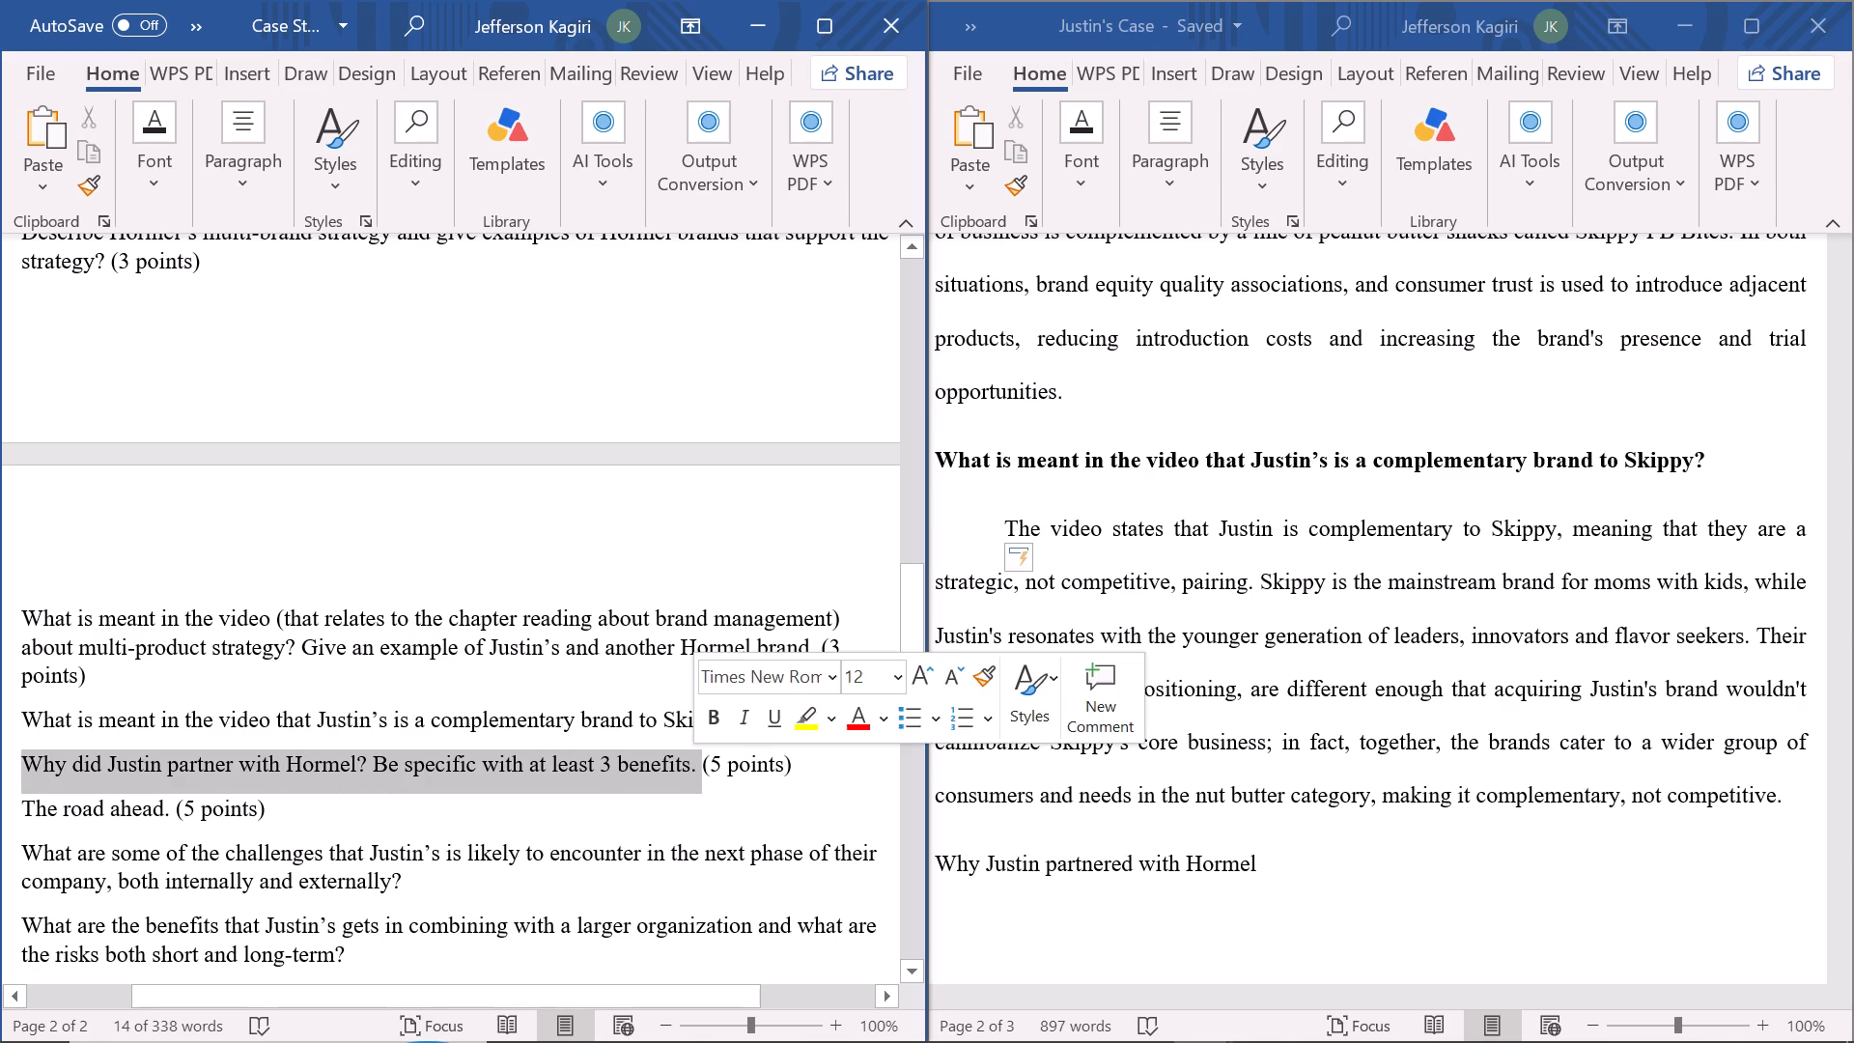
{"action": "right_click", "coordinate": [590, 776]}
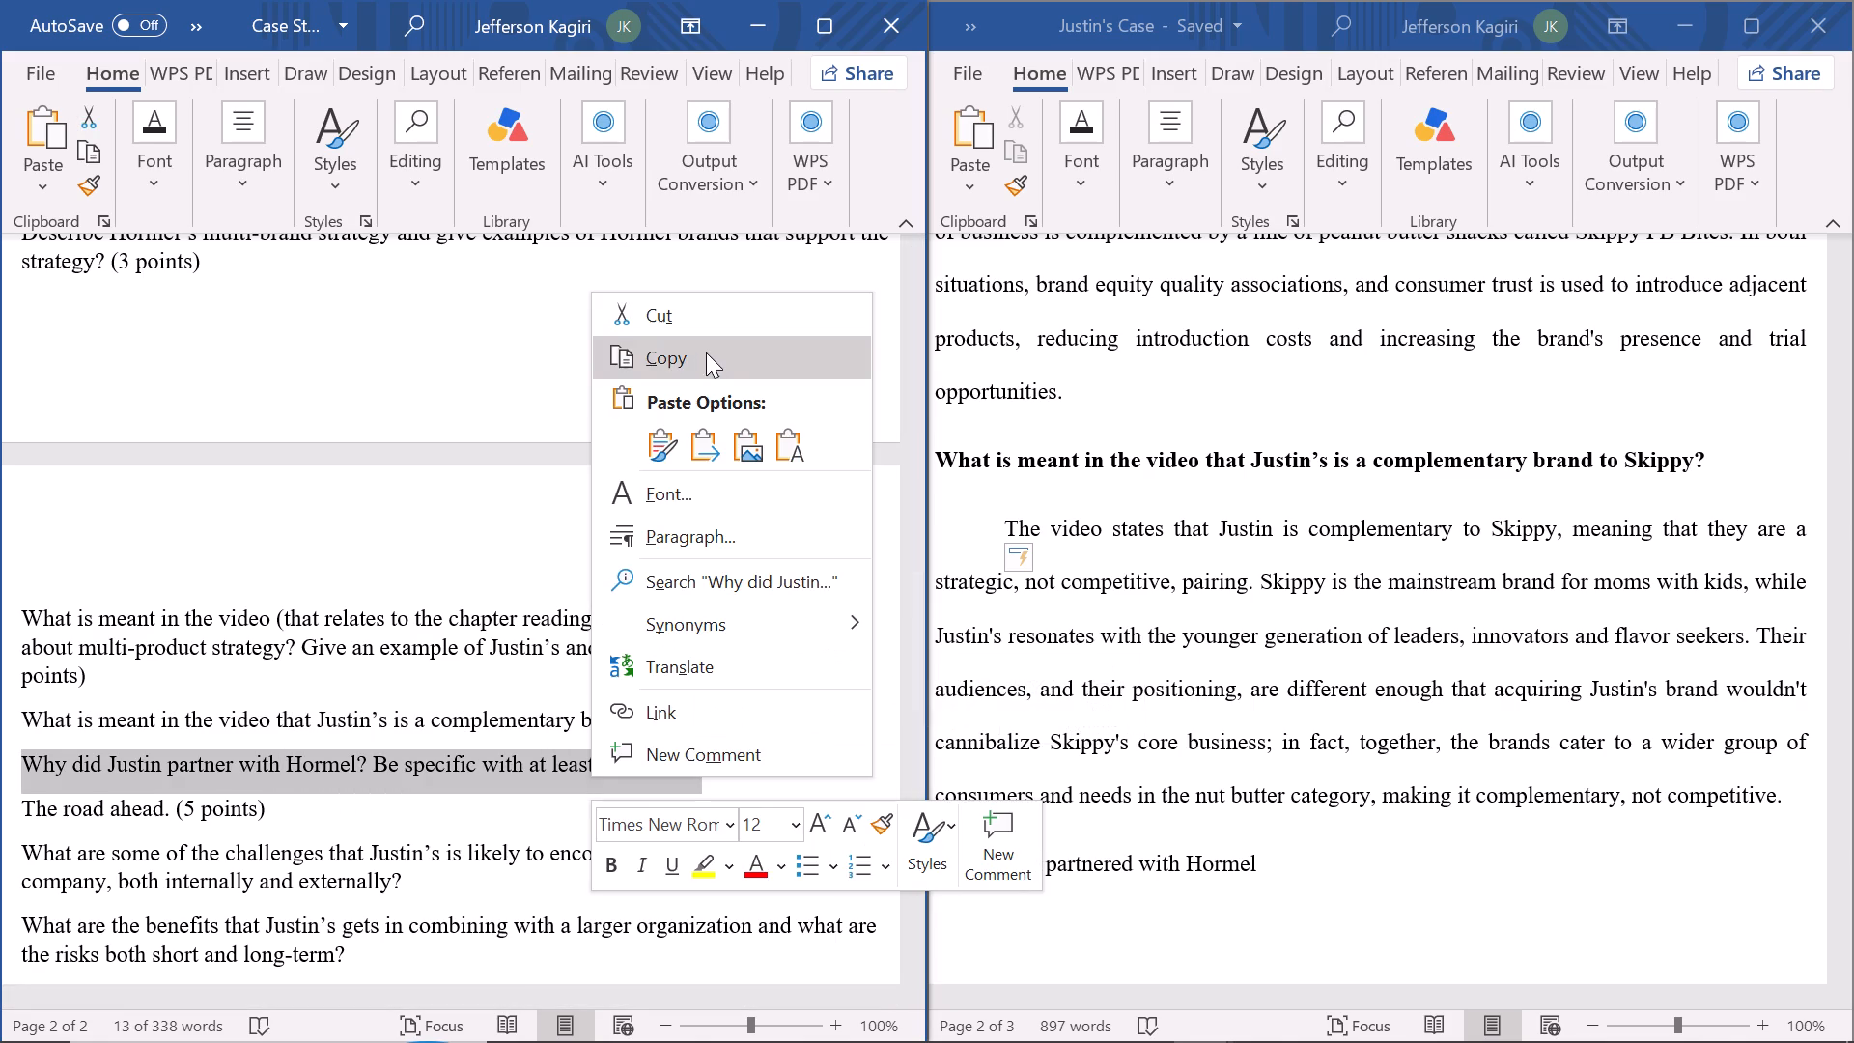
{"action": "left_click", "coordinate": [699, 357]}
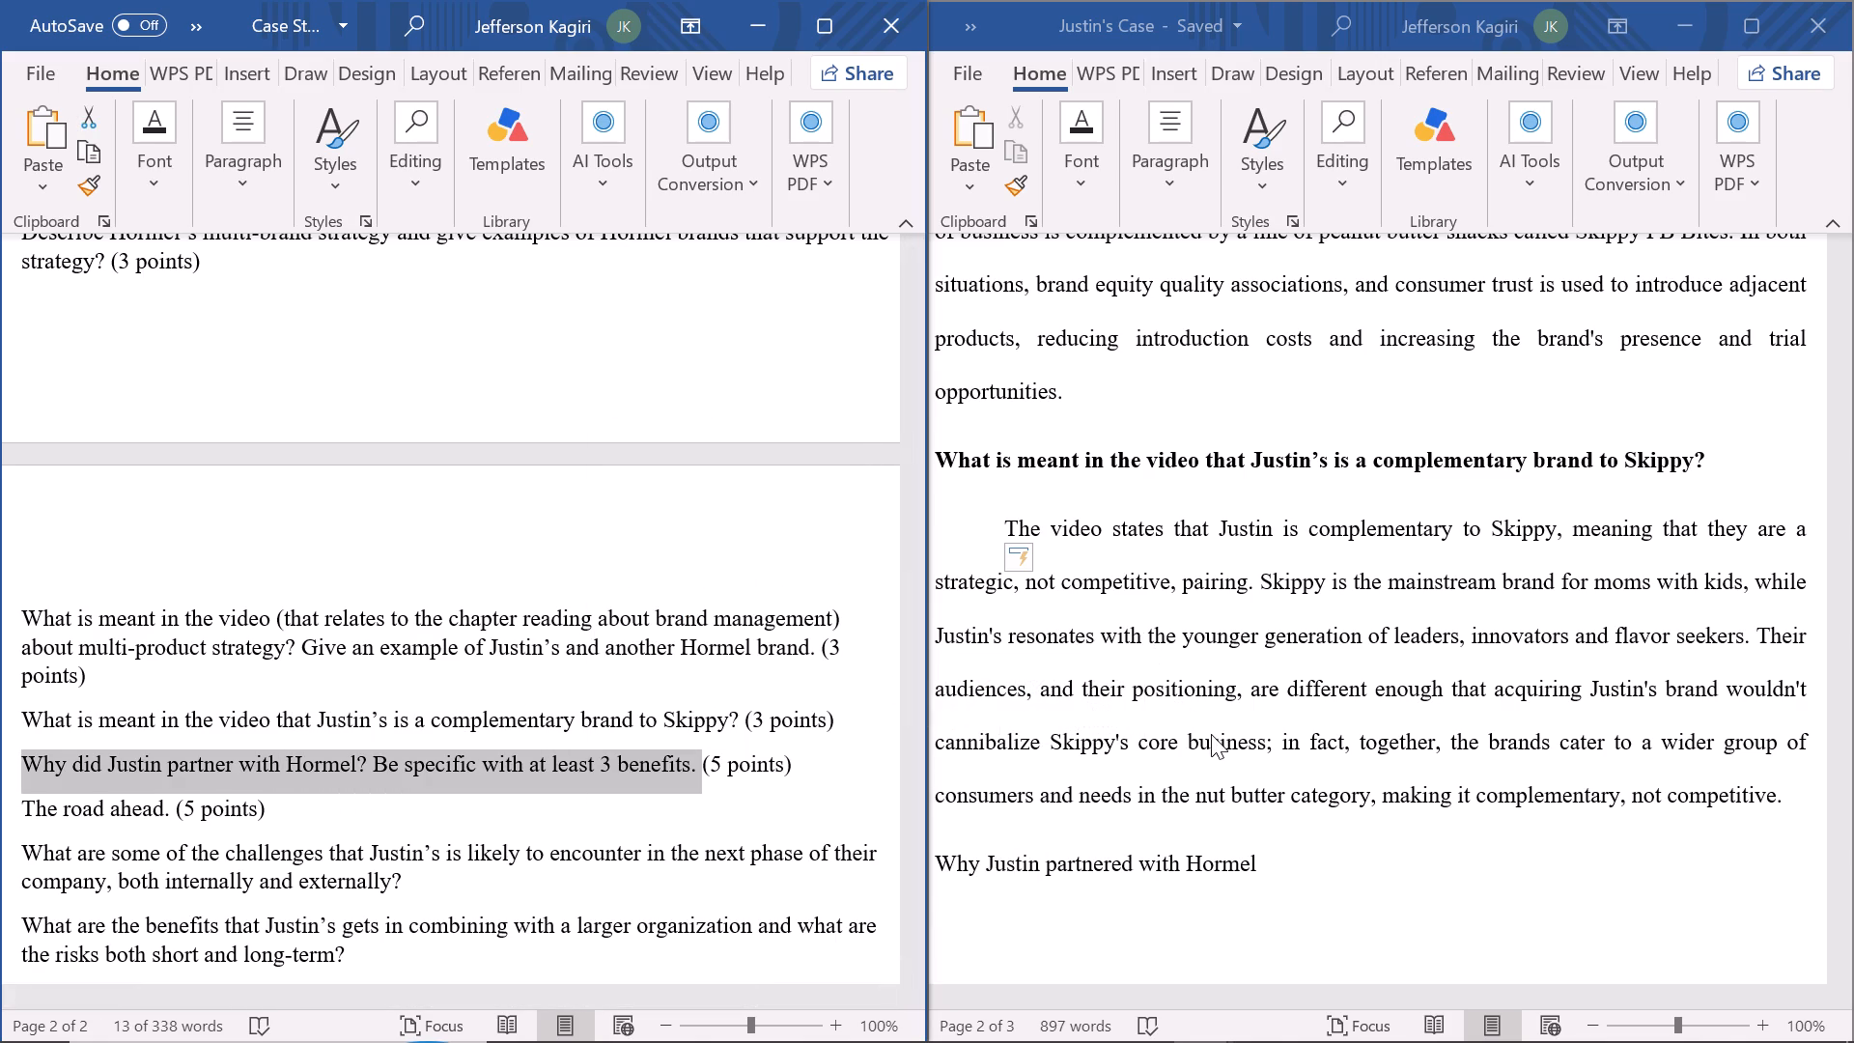
Replace the "Why Justin partnered with Hormel" heading in the response document with the copied question.
{"action": "left_click", "coordinate": [1259, 861]}
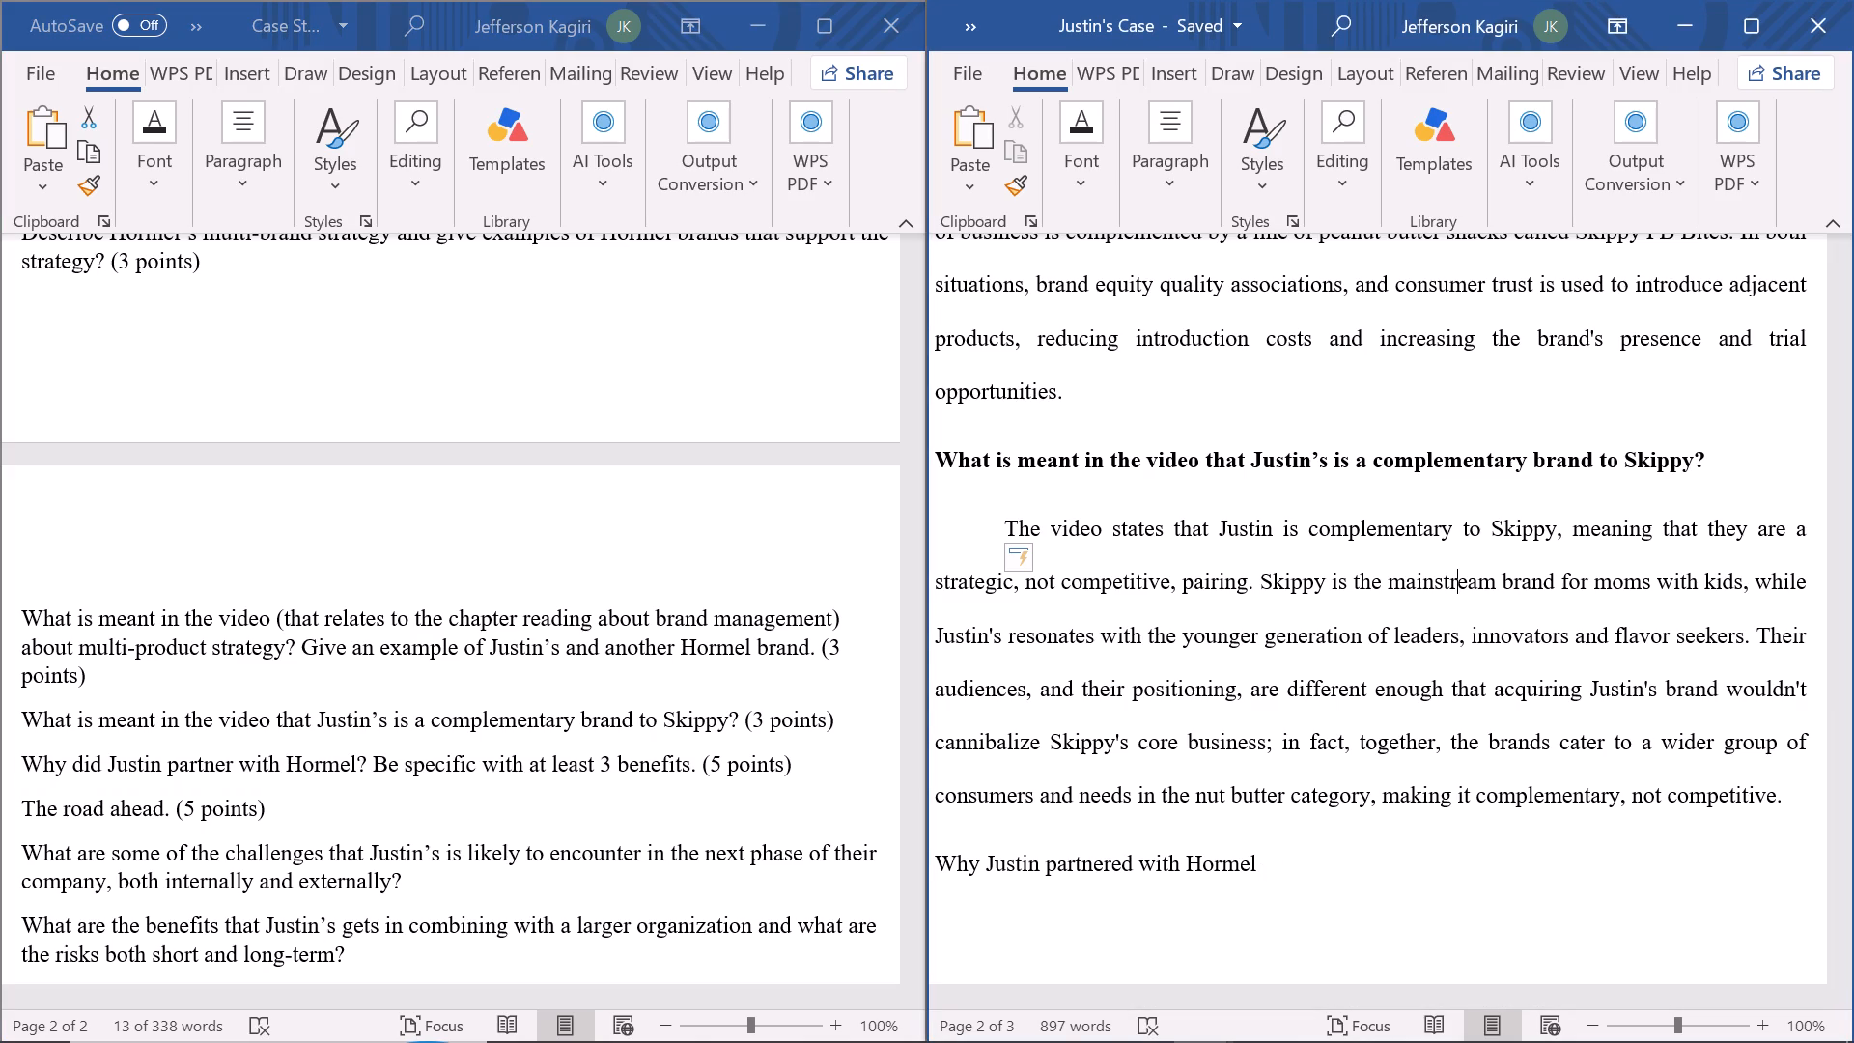
{"action": "left_click", "coordinate": [1260, 861]}
{"action": "key", "text": "BackSpace"}
{"action": "key", "text": "BackSpace"}
{"action": "key", "text": "BackSpace"}
{"action": "key", "text": "BackSpace"}
{"action": "key", "text": "BackSpace"}
{"action": "key", "text": "BackSpace"}
{"action": "key", "text": "BackSpace"}
{"action": "key", "text": "BackSpace"}
{"action": "key", "text": "BackSpace"}
{"action": "key", "text": "BackSpace"}
{"action": "key", "text": "BackSpace"}
{"action": "key", "text": "BackSpace"}
{"action": "key", "text": "BackSpace"}
{"action": "key", "text": "BackSpace"}
{"action": "key", "text": "BackSpace"}
{"action": "key", "text": "BackSpace"}
{"action": "key", "text": "BackSpace"}
{"action": "key", "text": "BackSpace"}
{"action": "key", "text": "BackSpace"}
{"action": "key", "text": "BackSpace"}
{"action": "key", "text": "BackSpace"}
{"action": "key", "text": "BackSpace"}
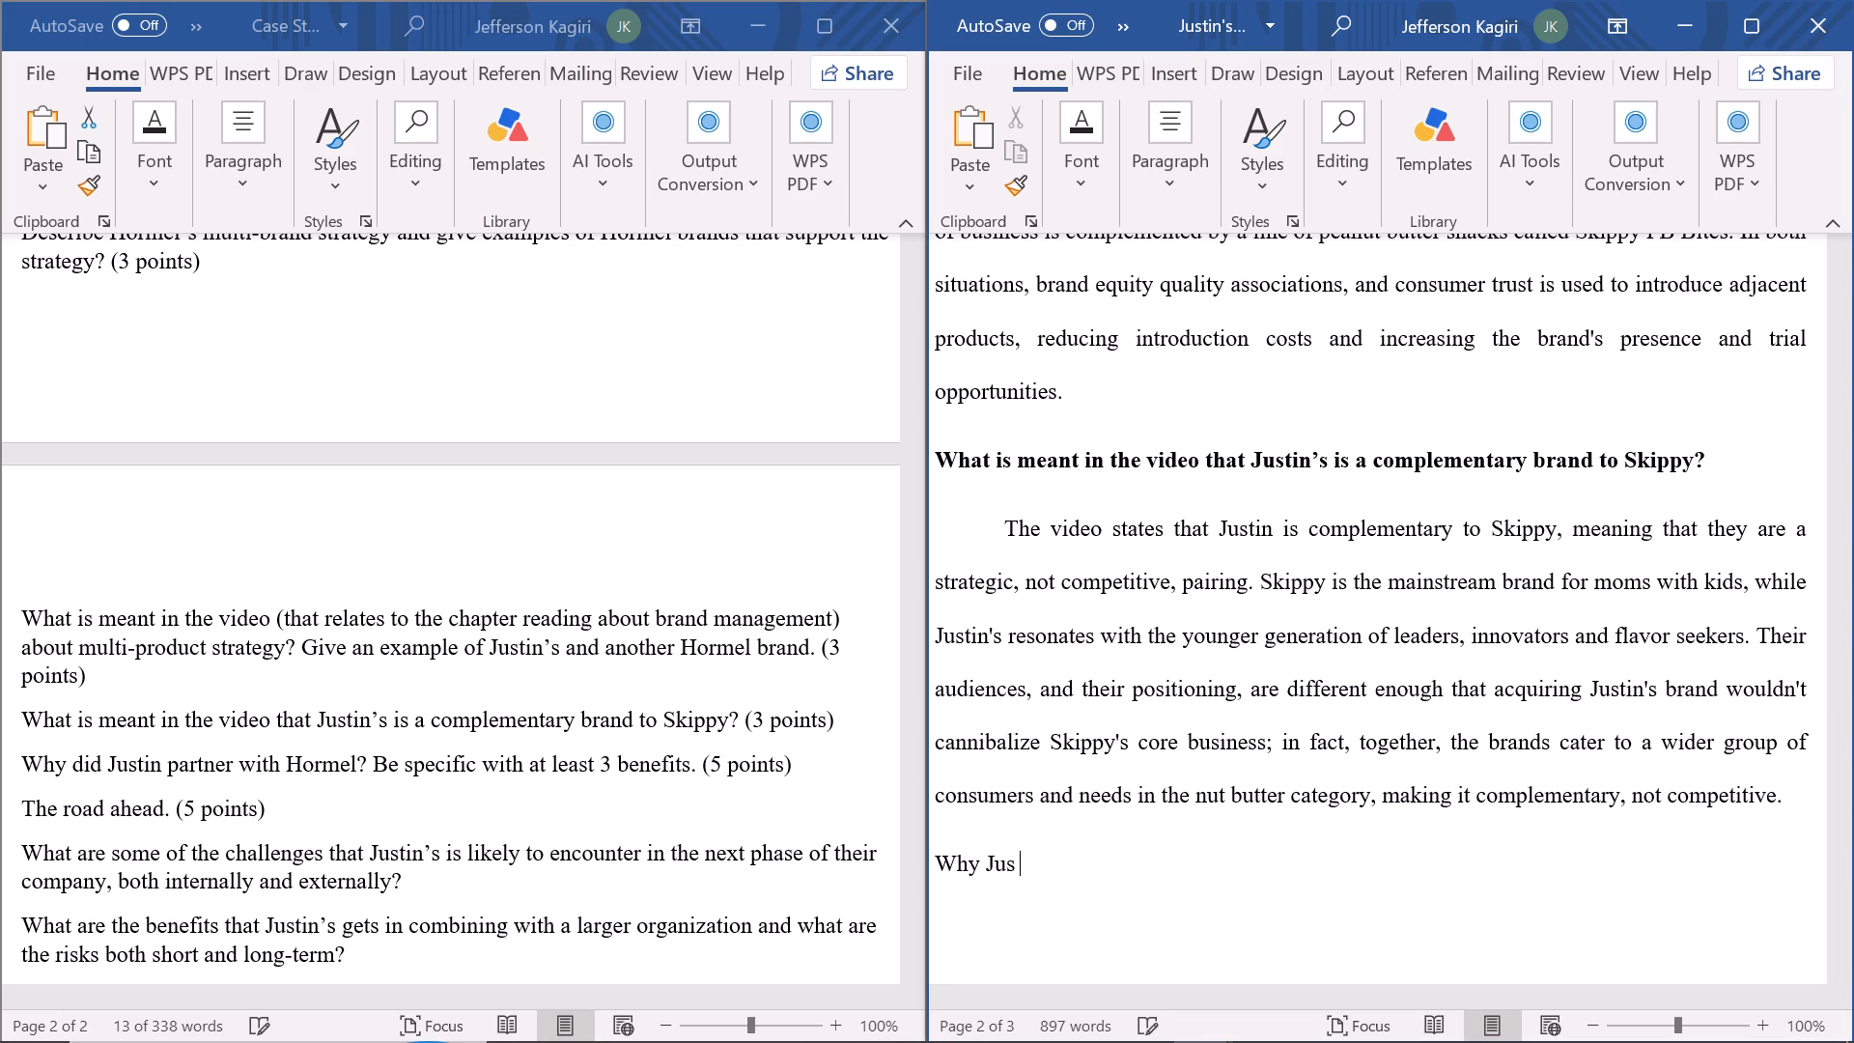
{"action": "key", "text": "BackSpace"}
{"action": "key", "text": "BackSpace"}
{"action": "key", "text": "BackSpace"}
{"action": "key", "text": "BackSpace"}
{"action": "key", "text": "BackSpace"}
{"action": "key", "text": "BackSpace"}
{"action": "key", "text": "BackSpace"}
{"action": "key", "text": "ctrl+v"}
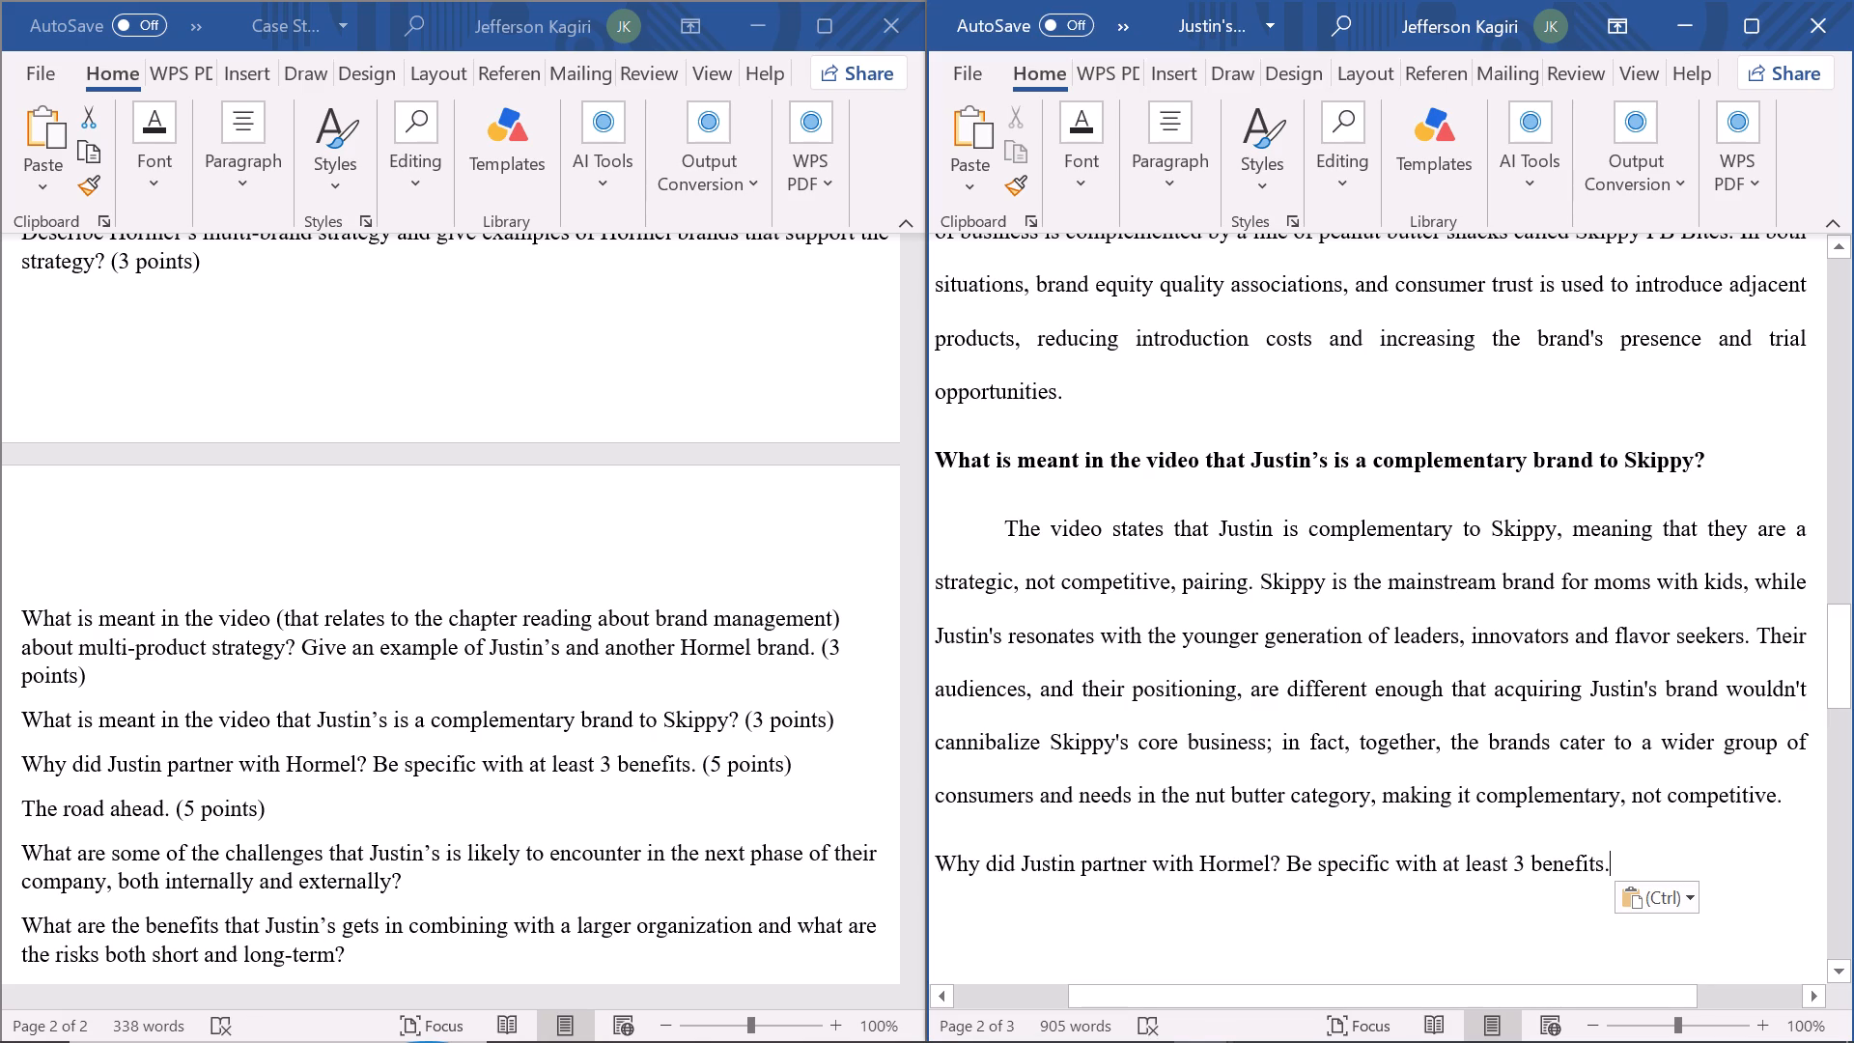
Make the question heading about why Justin partnered with Hormel bold.
{"action": "left_click_drag", "start_coordinate": [1613, 858], "coordinate": [935, 908]}
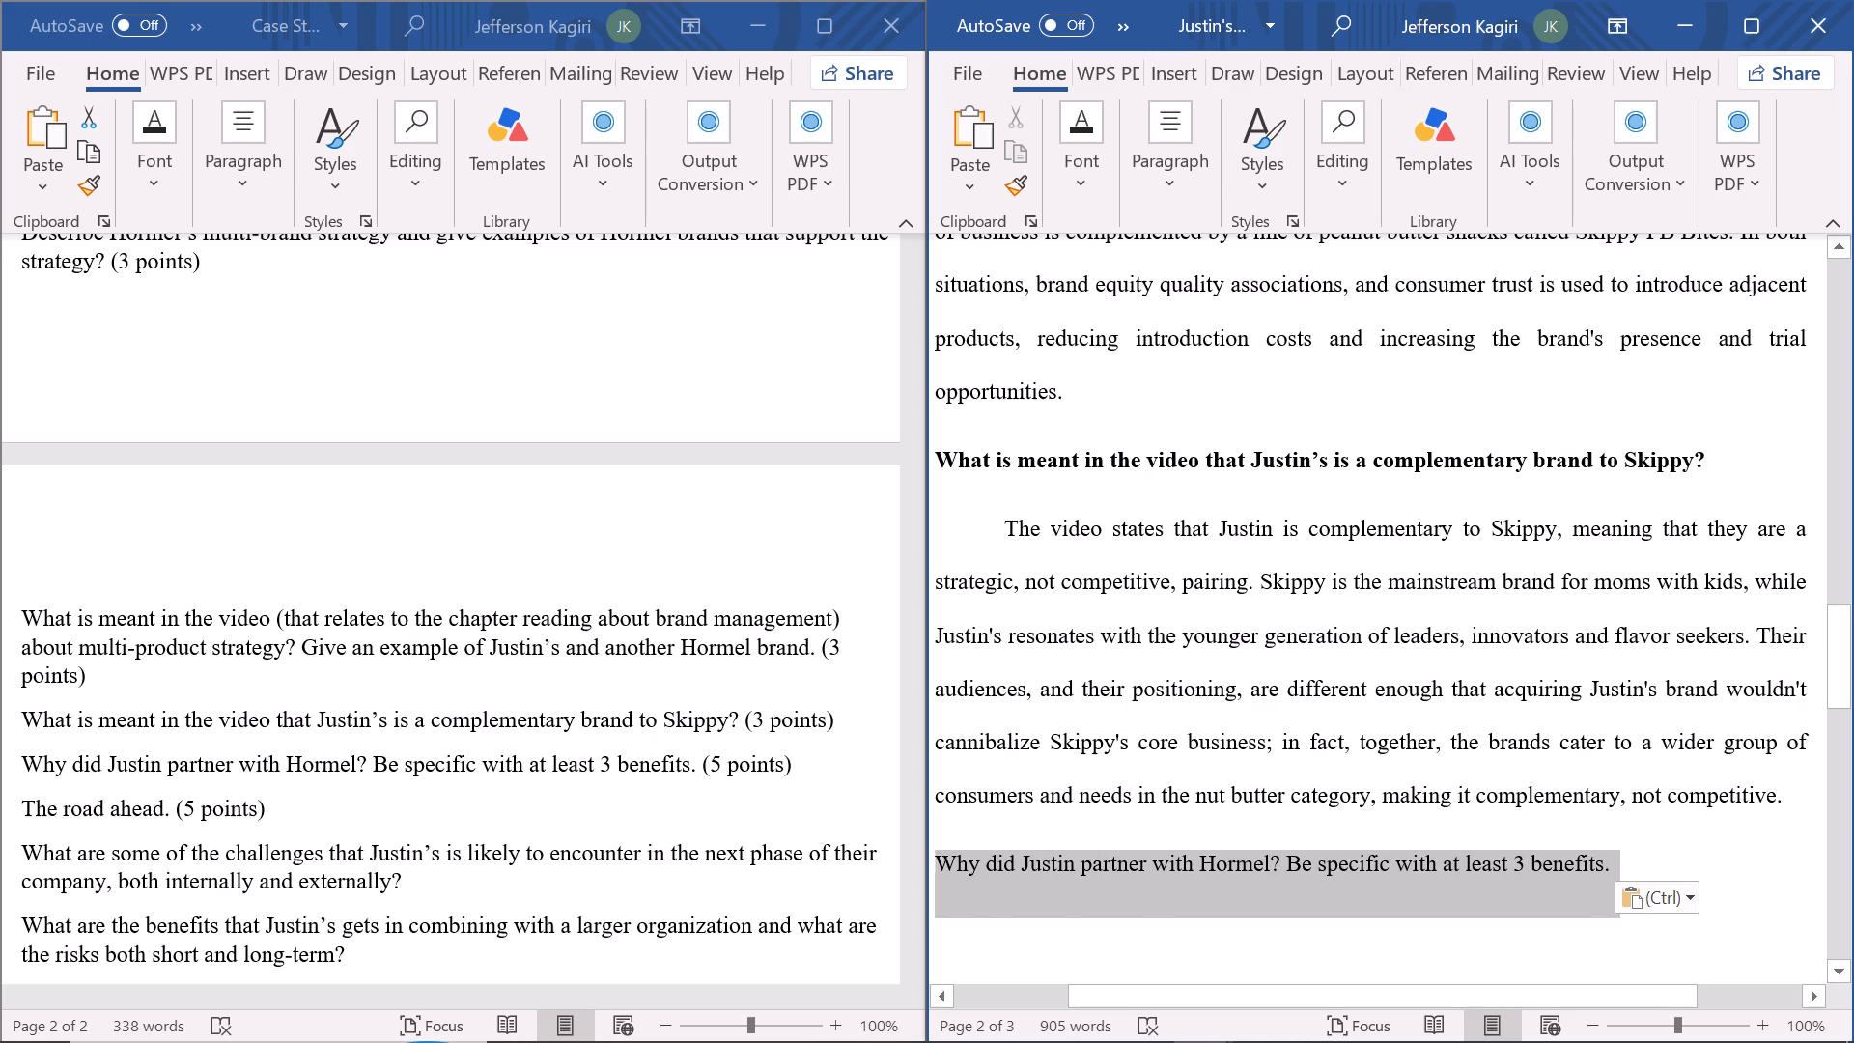
{"action": "key", "text": "ctrl+b"}
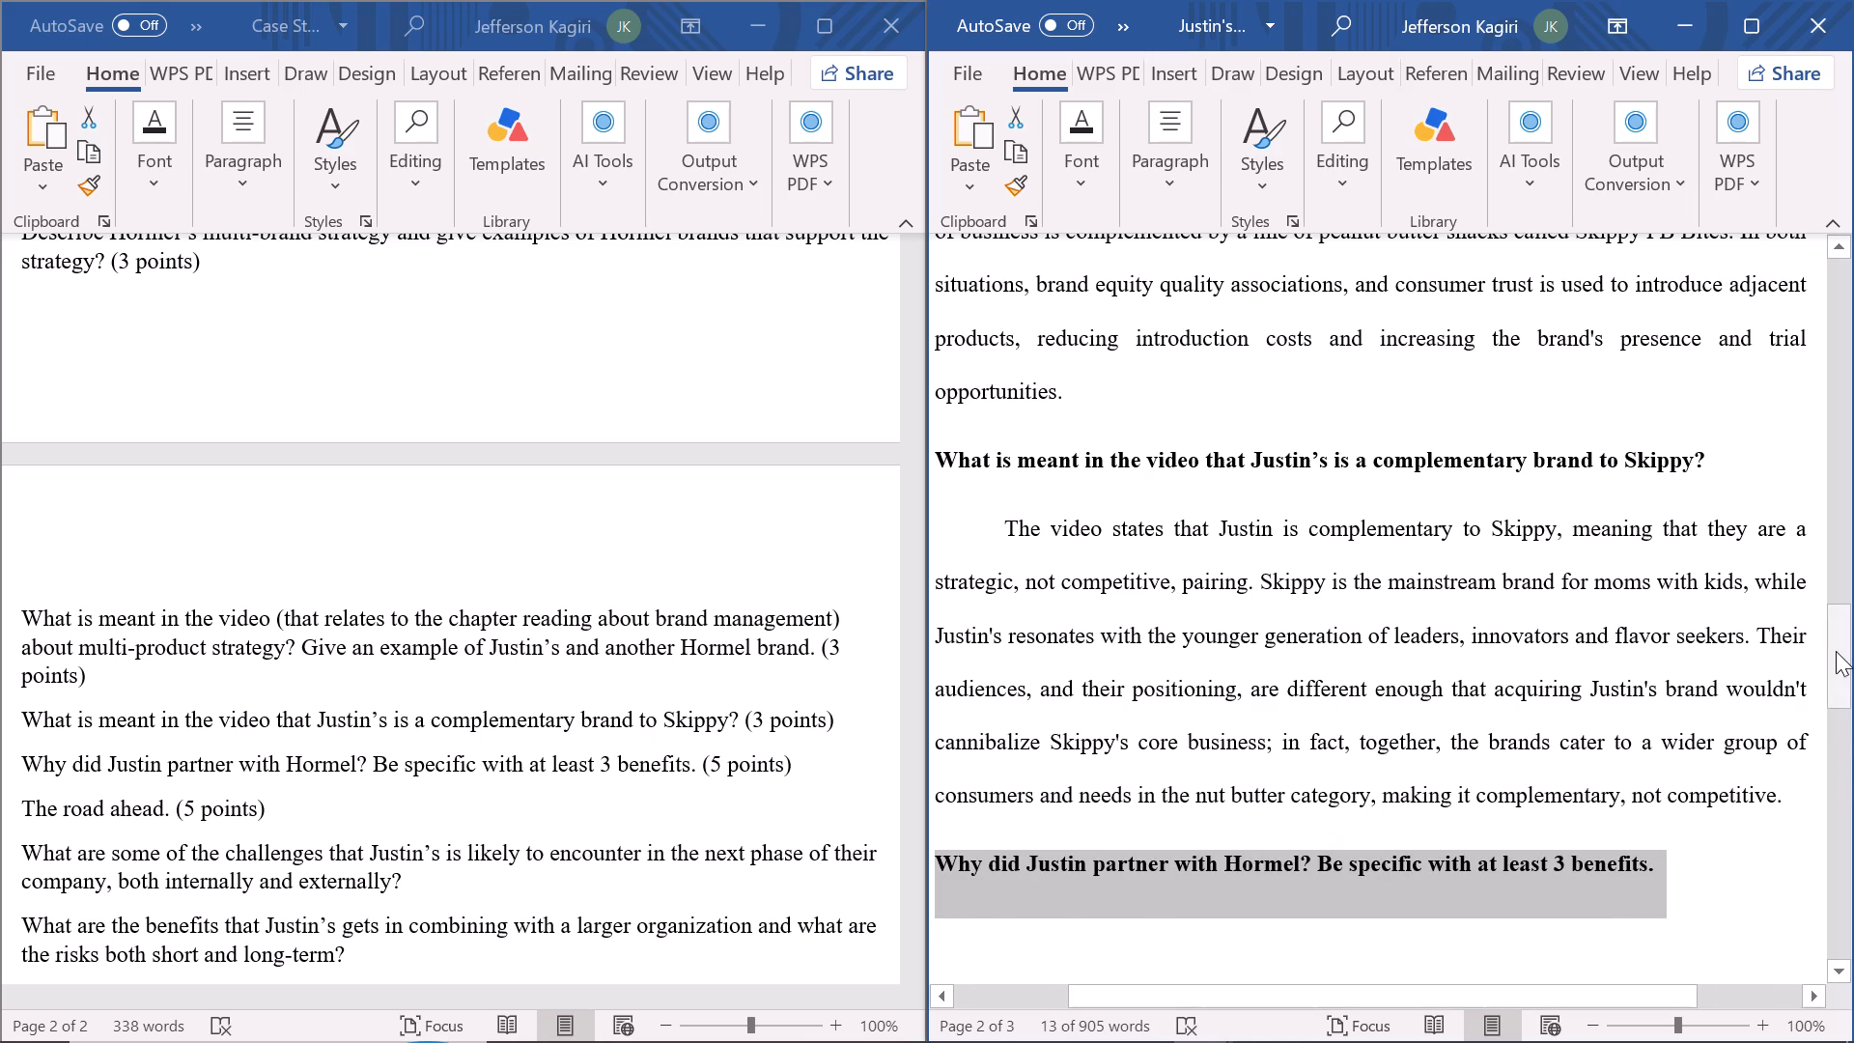
Insert two blank paragraphs before the Hormel partnership question heading to move it onto the next page.
{"action": "left_click_drag", "start_coordinate": [1836, 651], "coordinate": [1837, 685]}
{"action": "left_click", "coordinate": [1259, 624]}
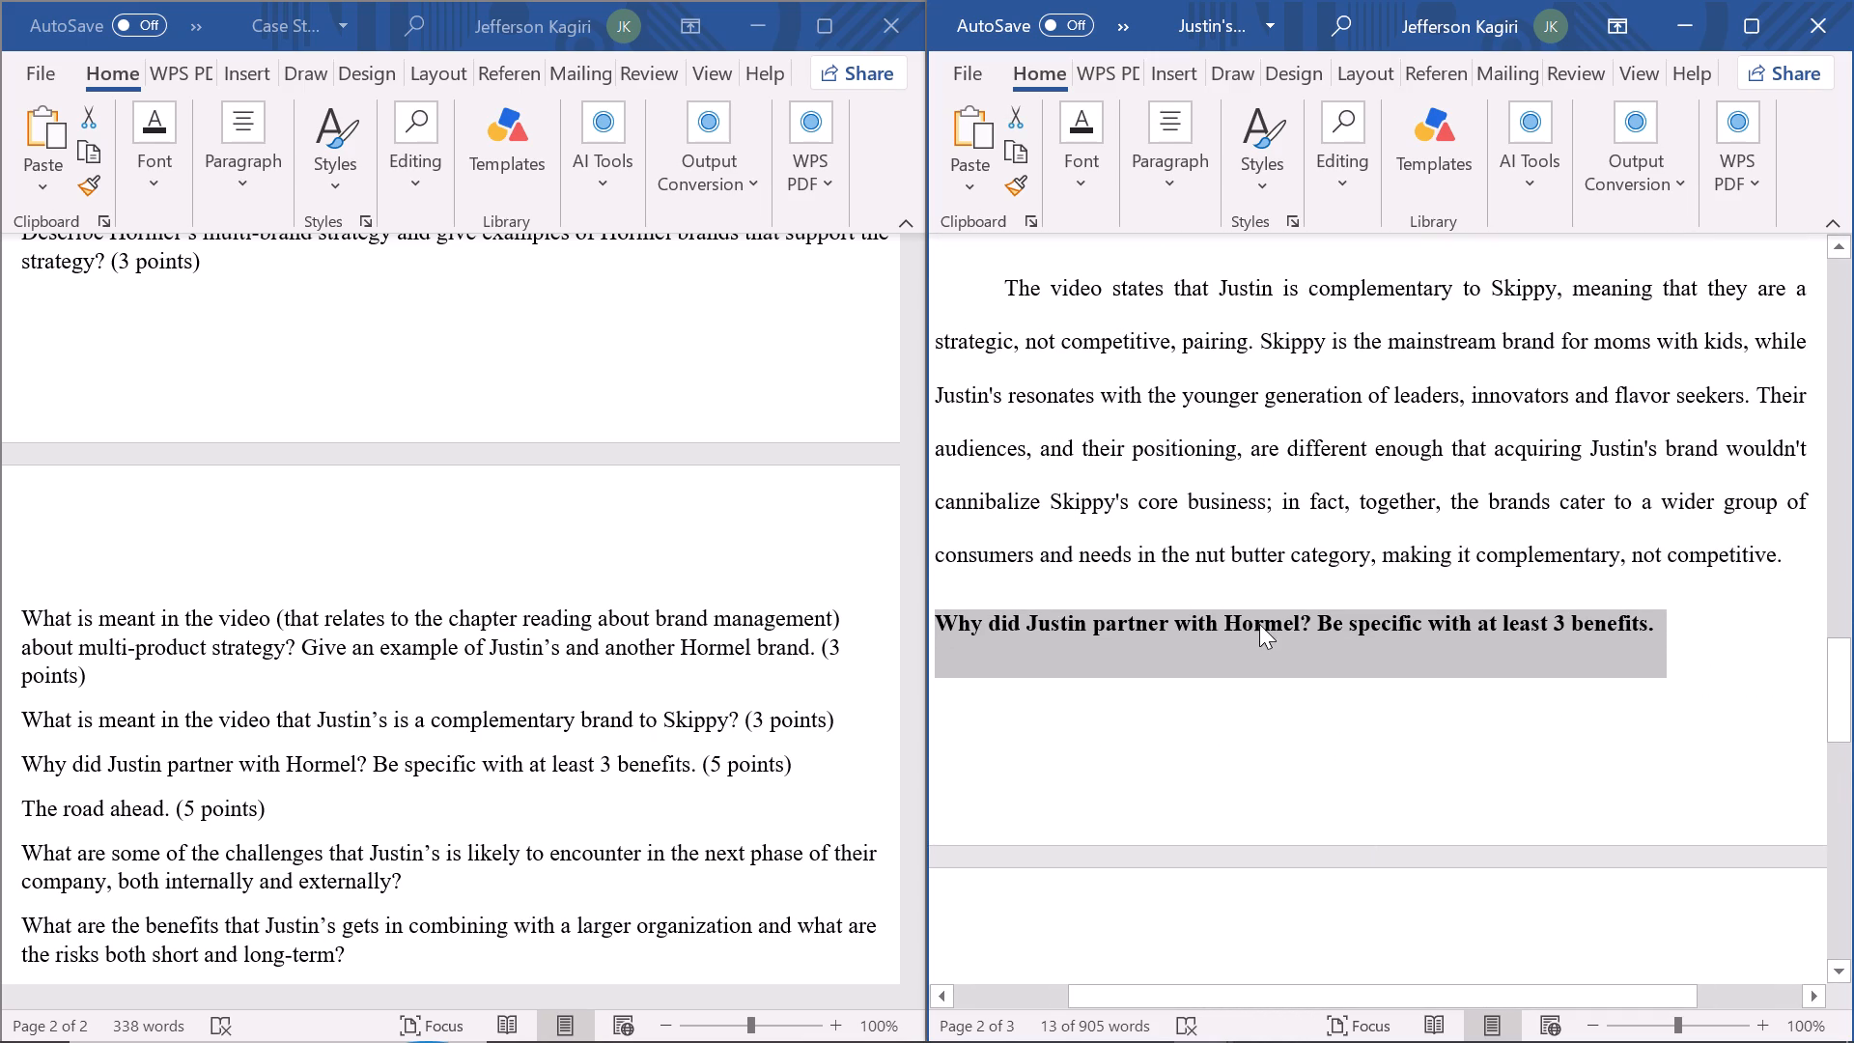
{"action": "left_click", "coordinate": [938, 629]}
{"action": "key", "text": "Return"}
{"action": "key", "text": "Return"}
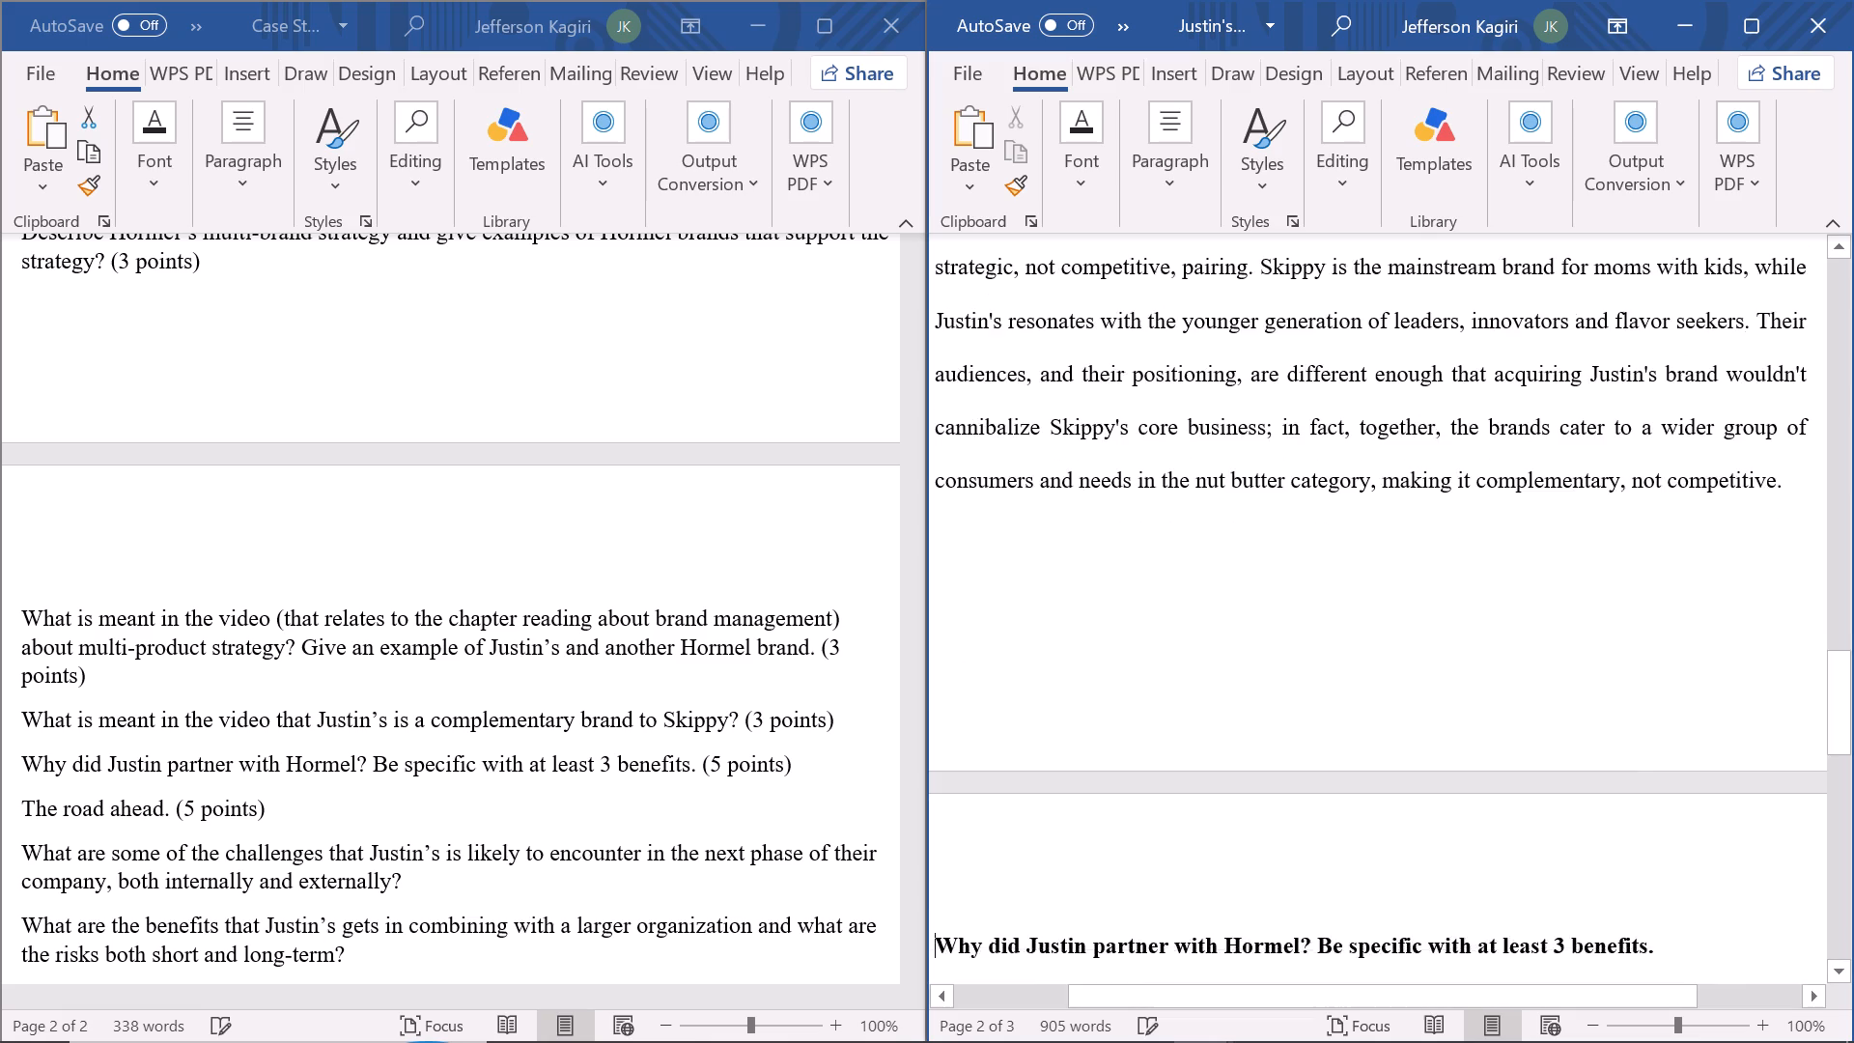
Indent the first line of the answer paragraph starting "Justin had certain unique advantages".
{"action": "key", "text": "Down"}
{"action": "key", "text": "Down"}
{"action": "key", "text": "Down"}
{"action": "key", "text": "Down"}
{"action": "key", "text": "Down"}
{"action": "key", "text": "Up"}
{"action": "key", "text": "Up"}
{"action": "key", "text": "Up"}
{"action": "key", "text": "Up"}
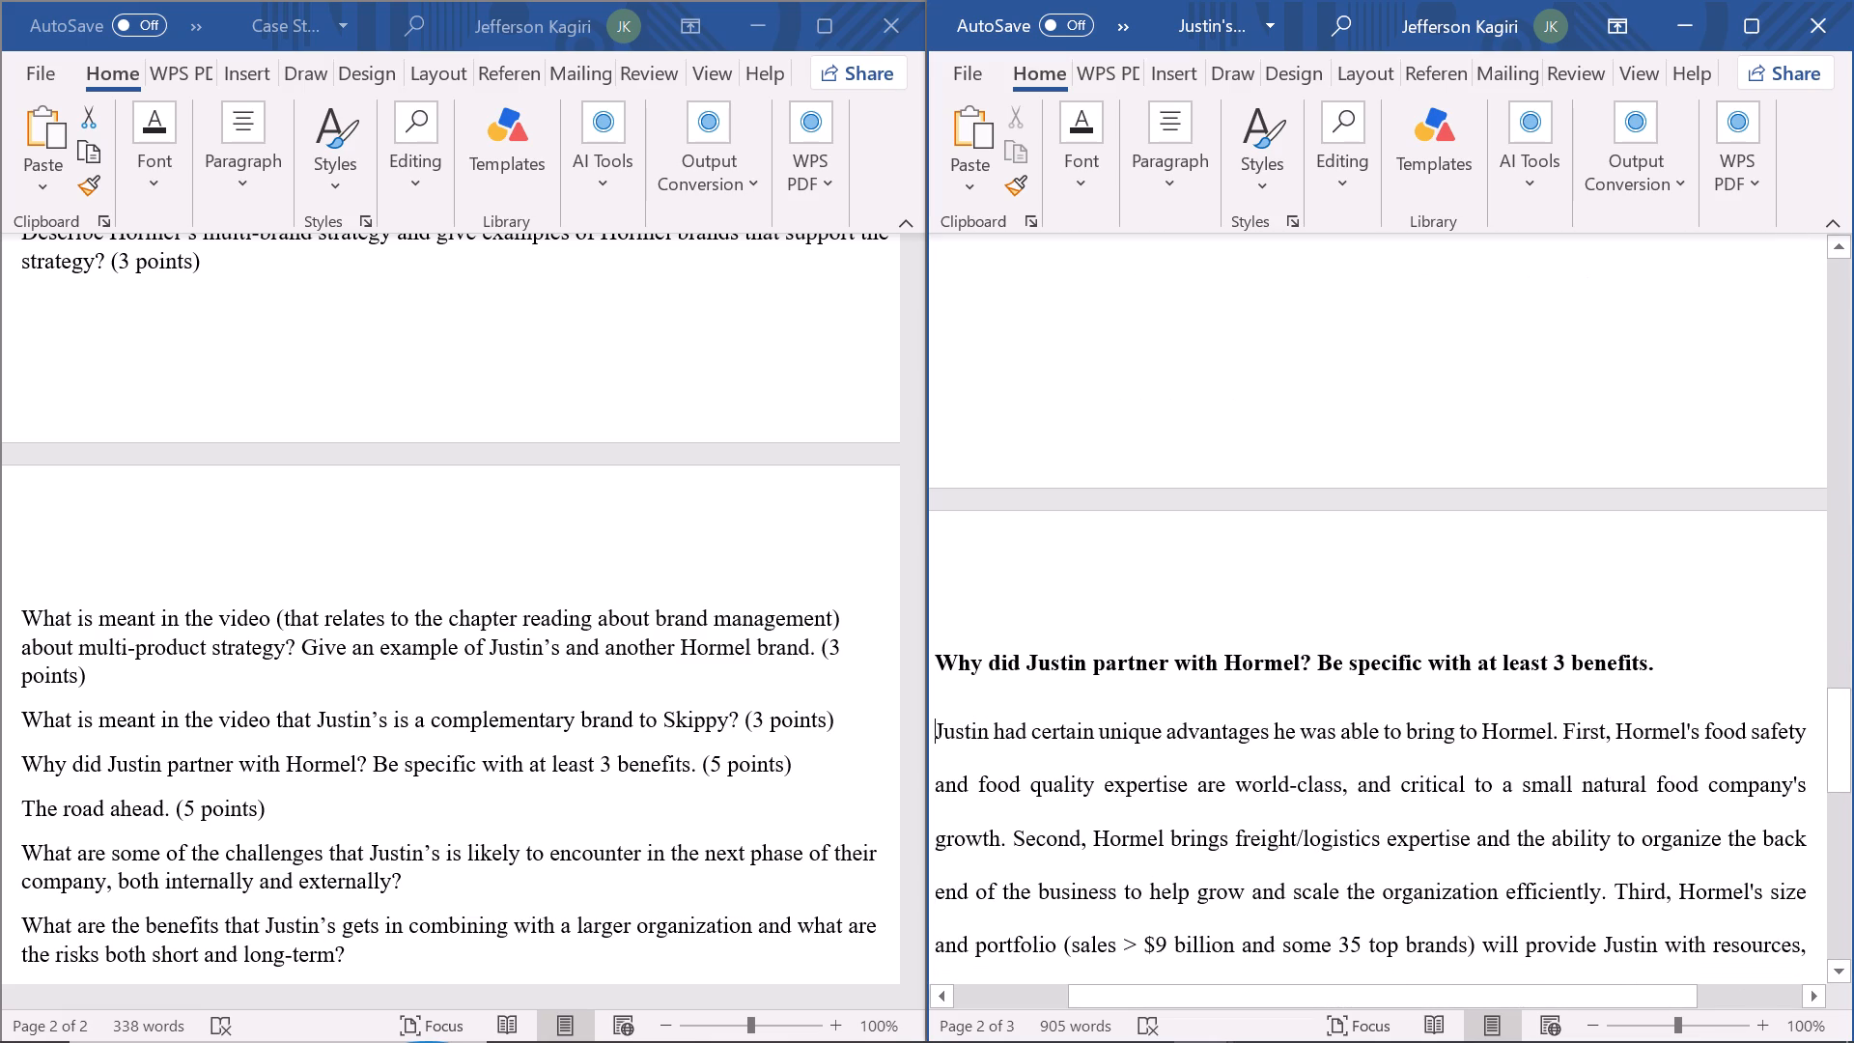
{"action": "key", "text": "Tab"}
Review the Hormel partnership answer and its page placement, continuing down to the start of the road ahead section.
{"action": "key", "text": "Down"}
{"action": "key", "text": "Down"}
{"action": "key", "text": "Down"}
{"action": "key", "text": "Down"}
{"action": "key", "text": "Down"}
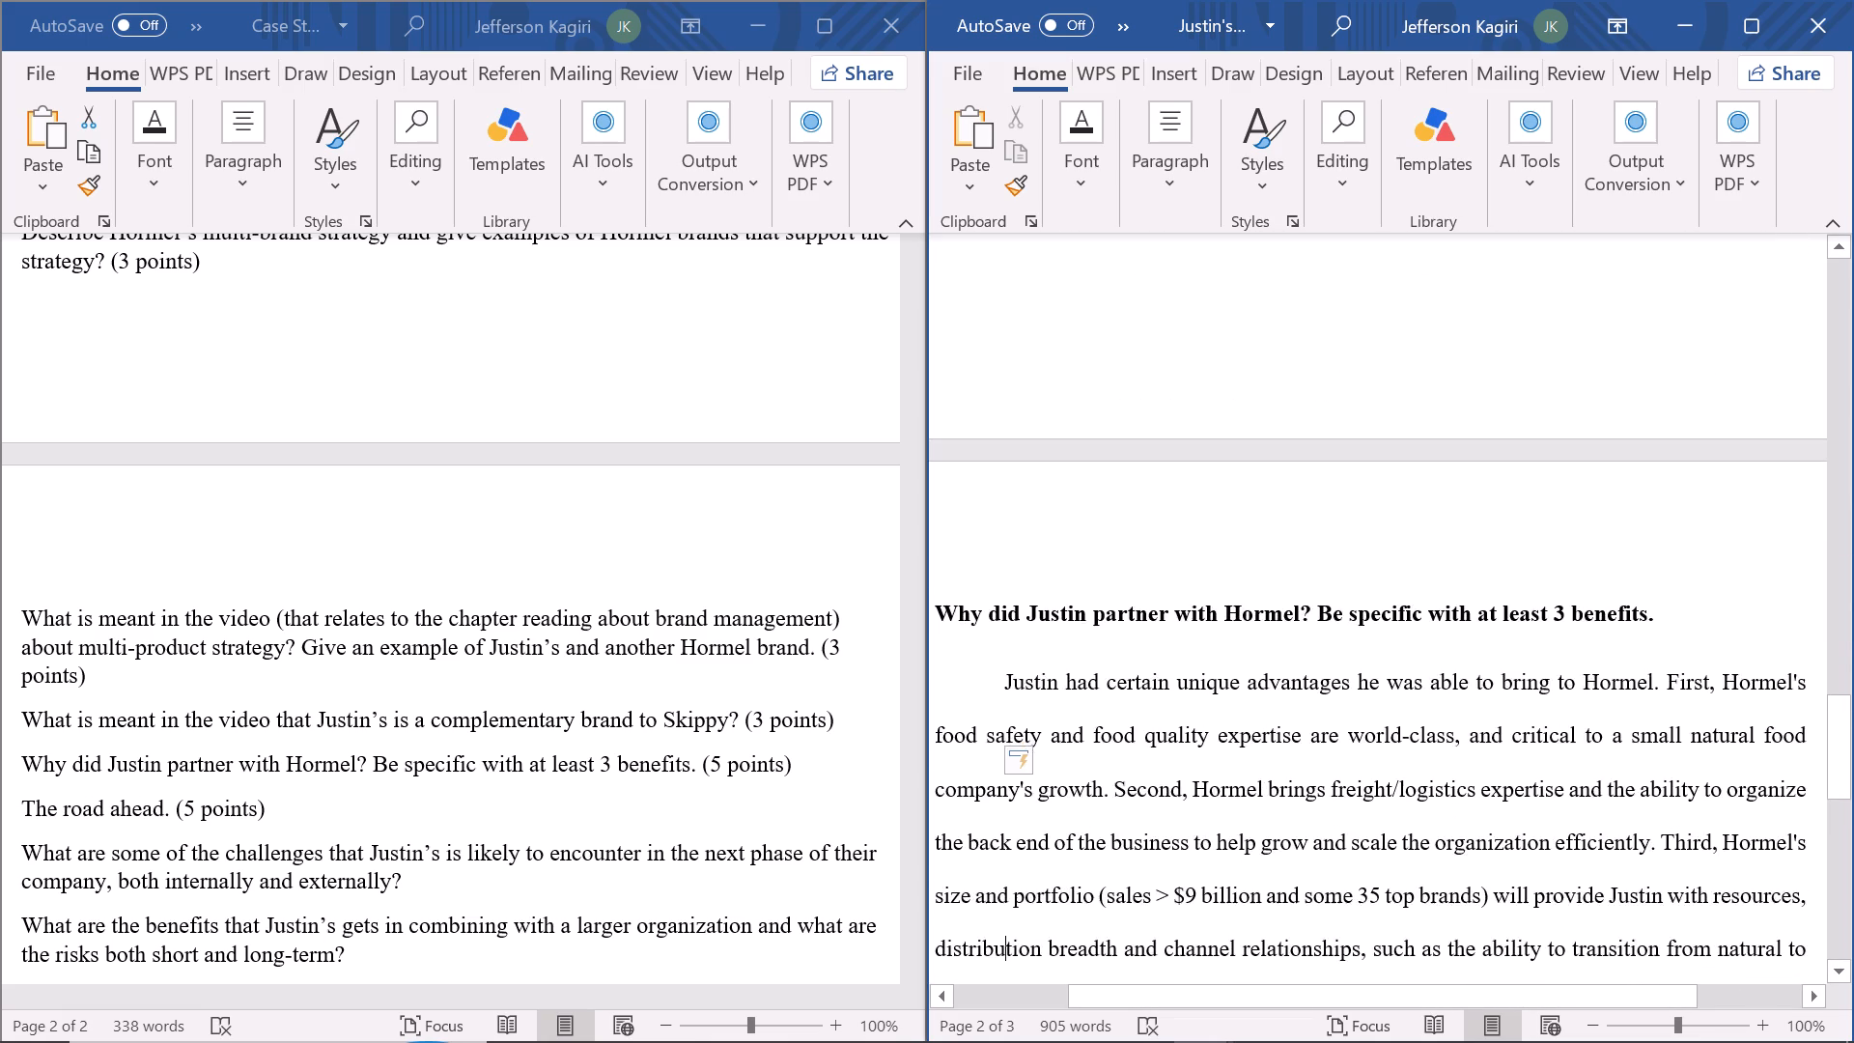
{"action": "key", "text": "Down"}
{"action": "key", "text": "Down"}
{"action": "key", "text": "Down"}
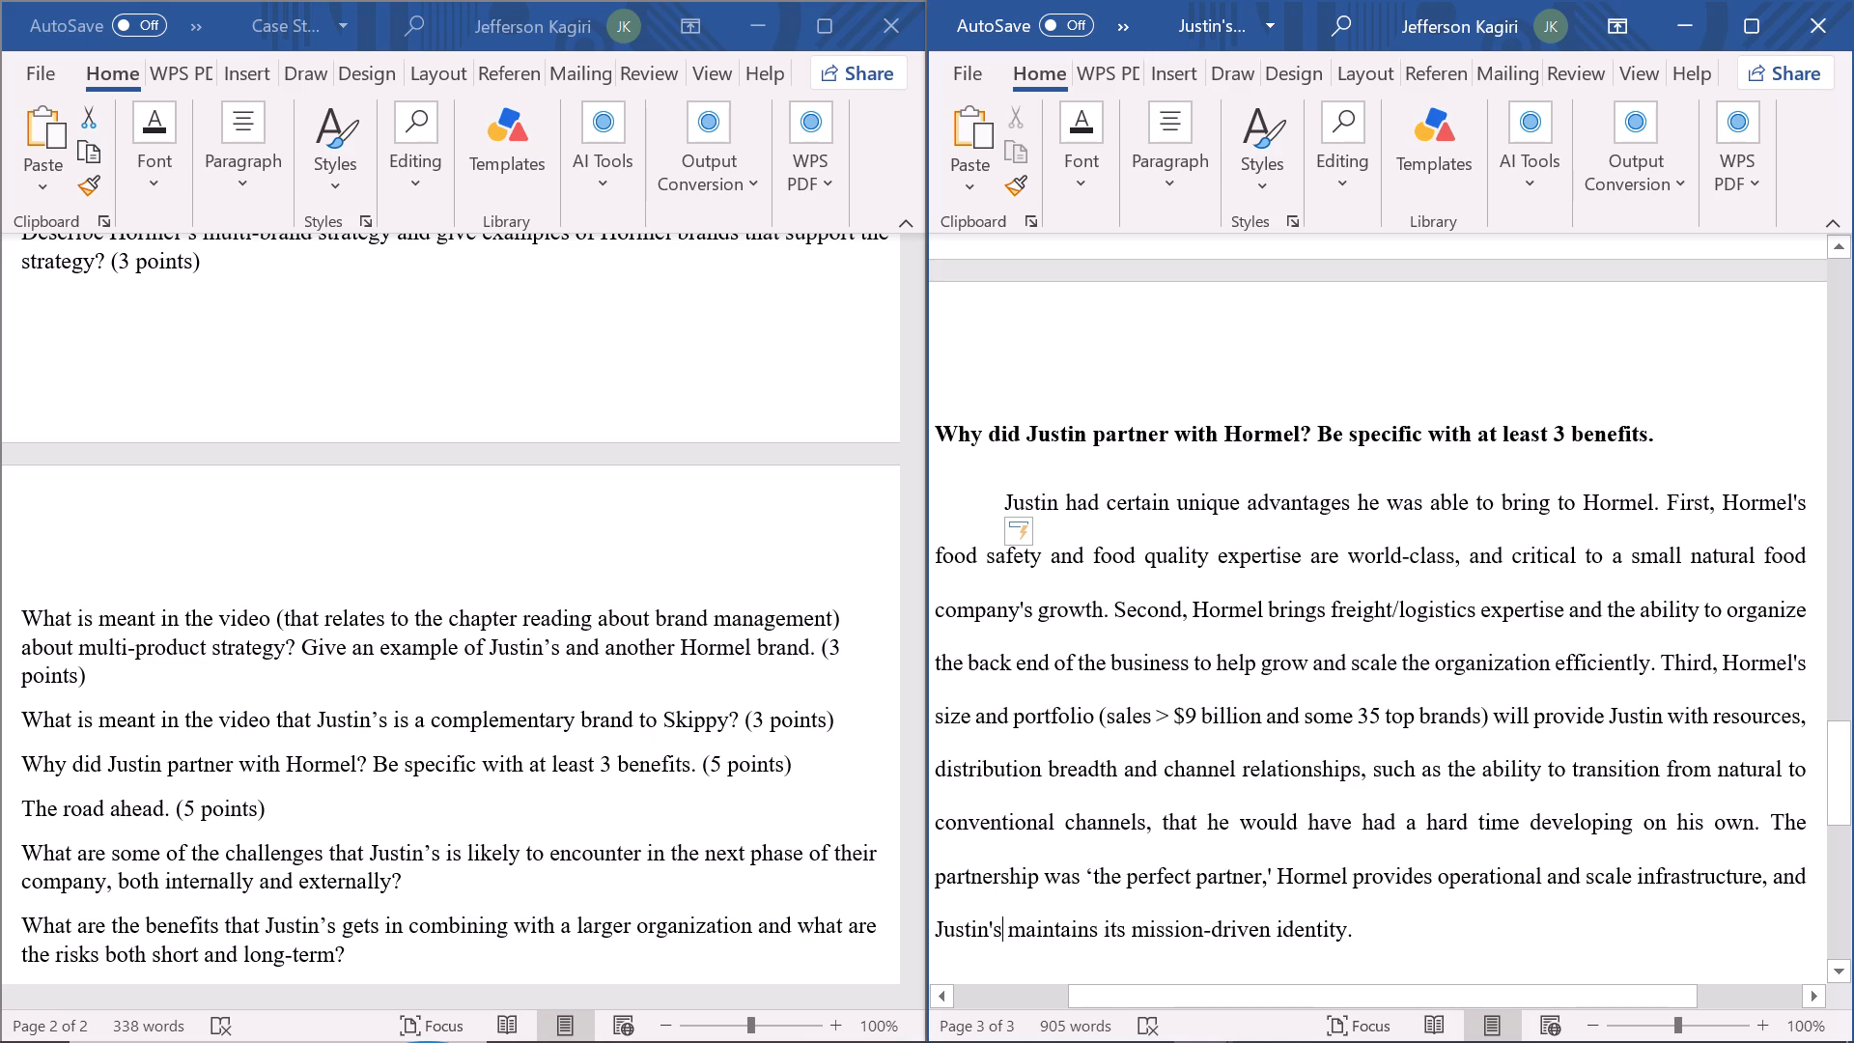
{"action": "key", "text": "Down"}
{"action": "key", "text": "Down"}
{"action": "key", "text": "Down"}
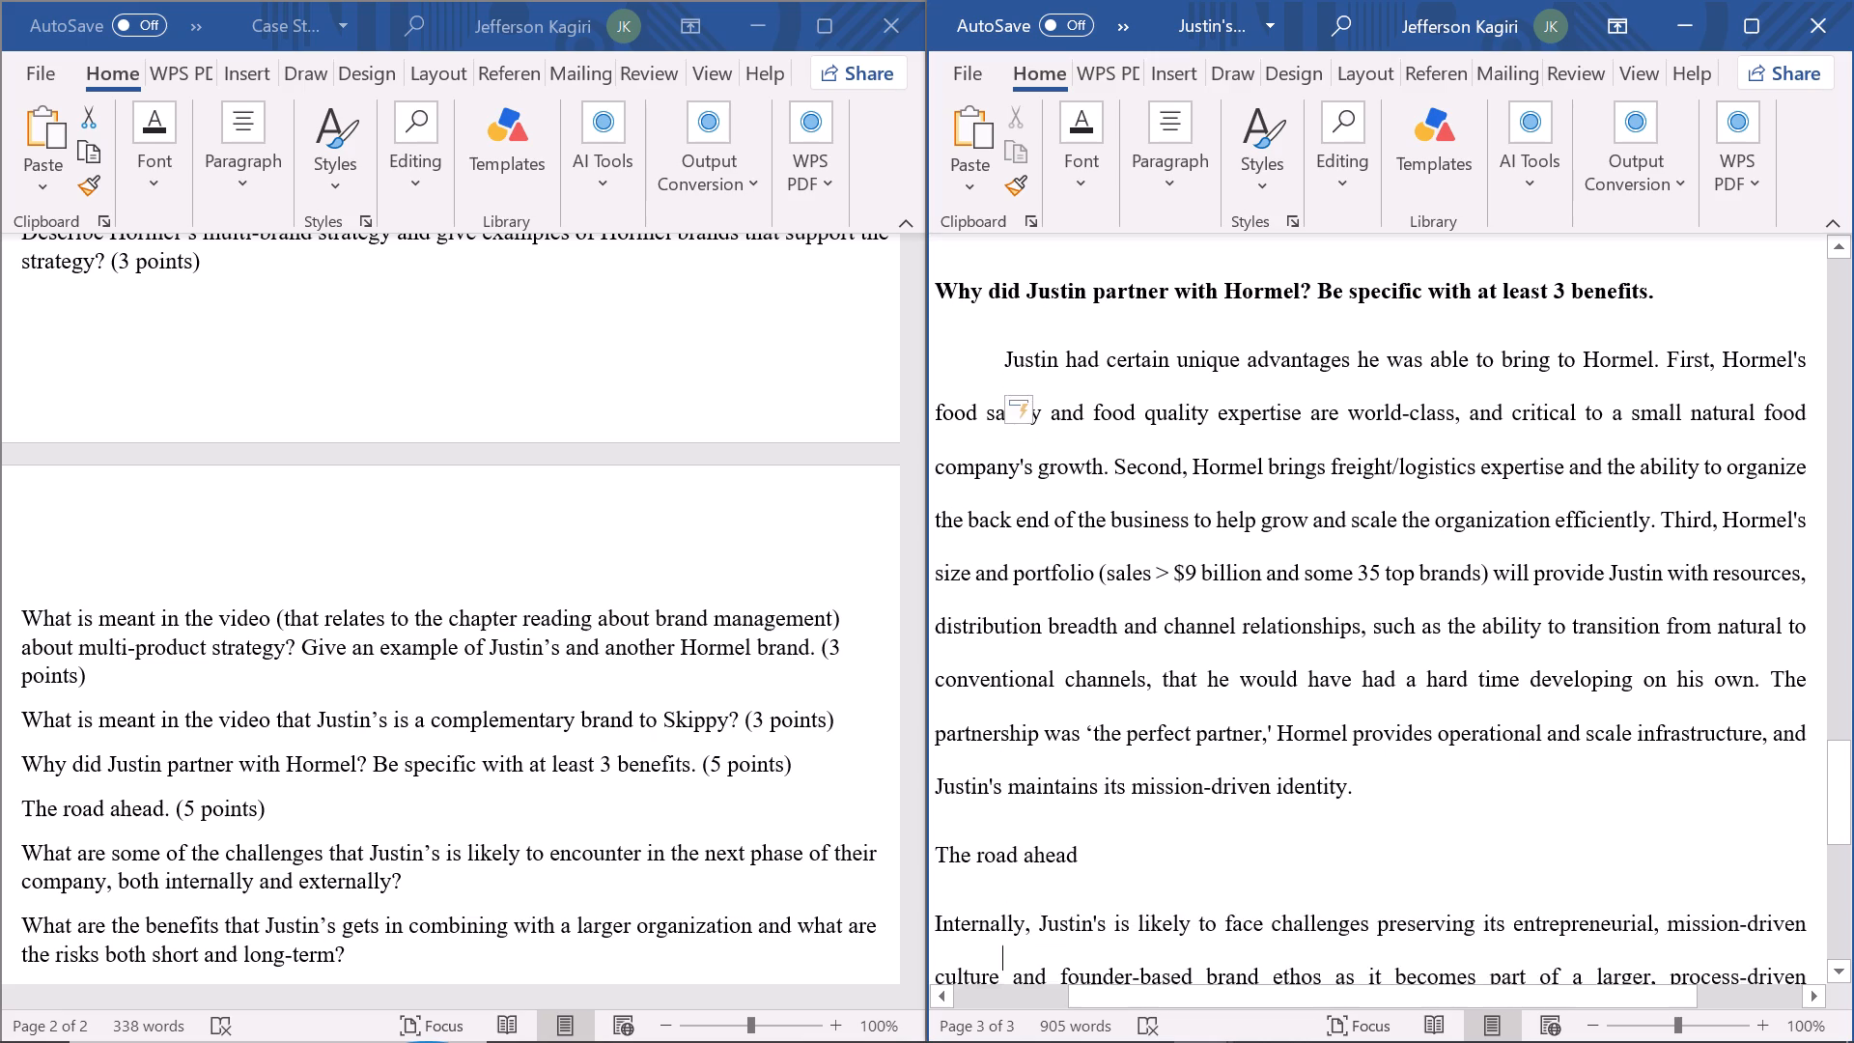
{"action": "key", "text": "Down"}
{"action": "key", "text": "Down"}
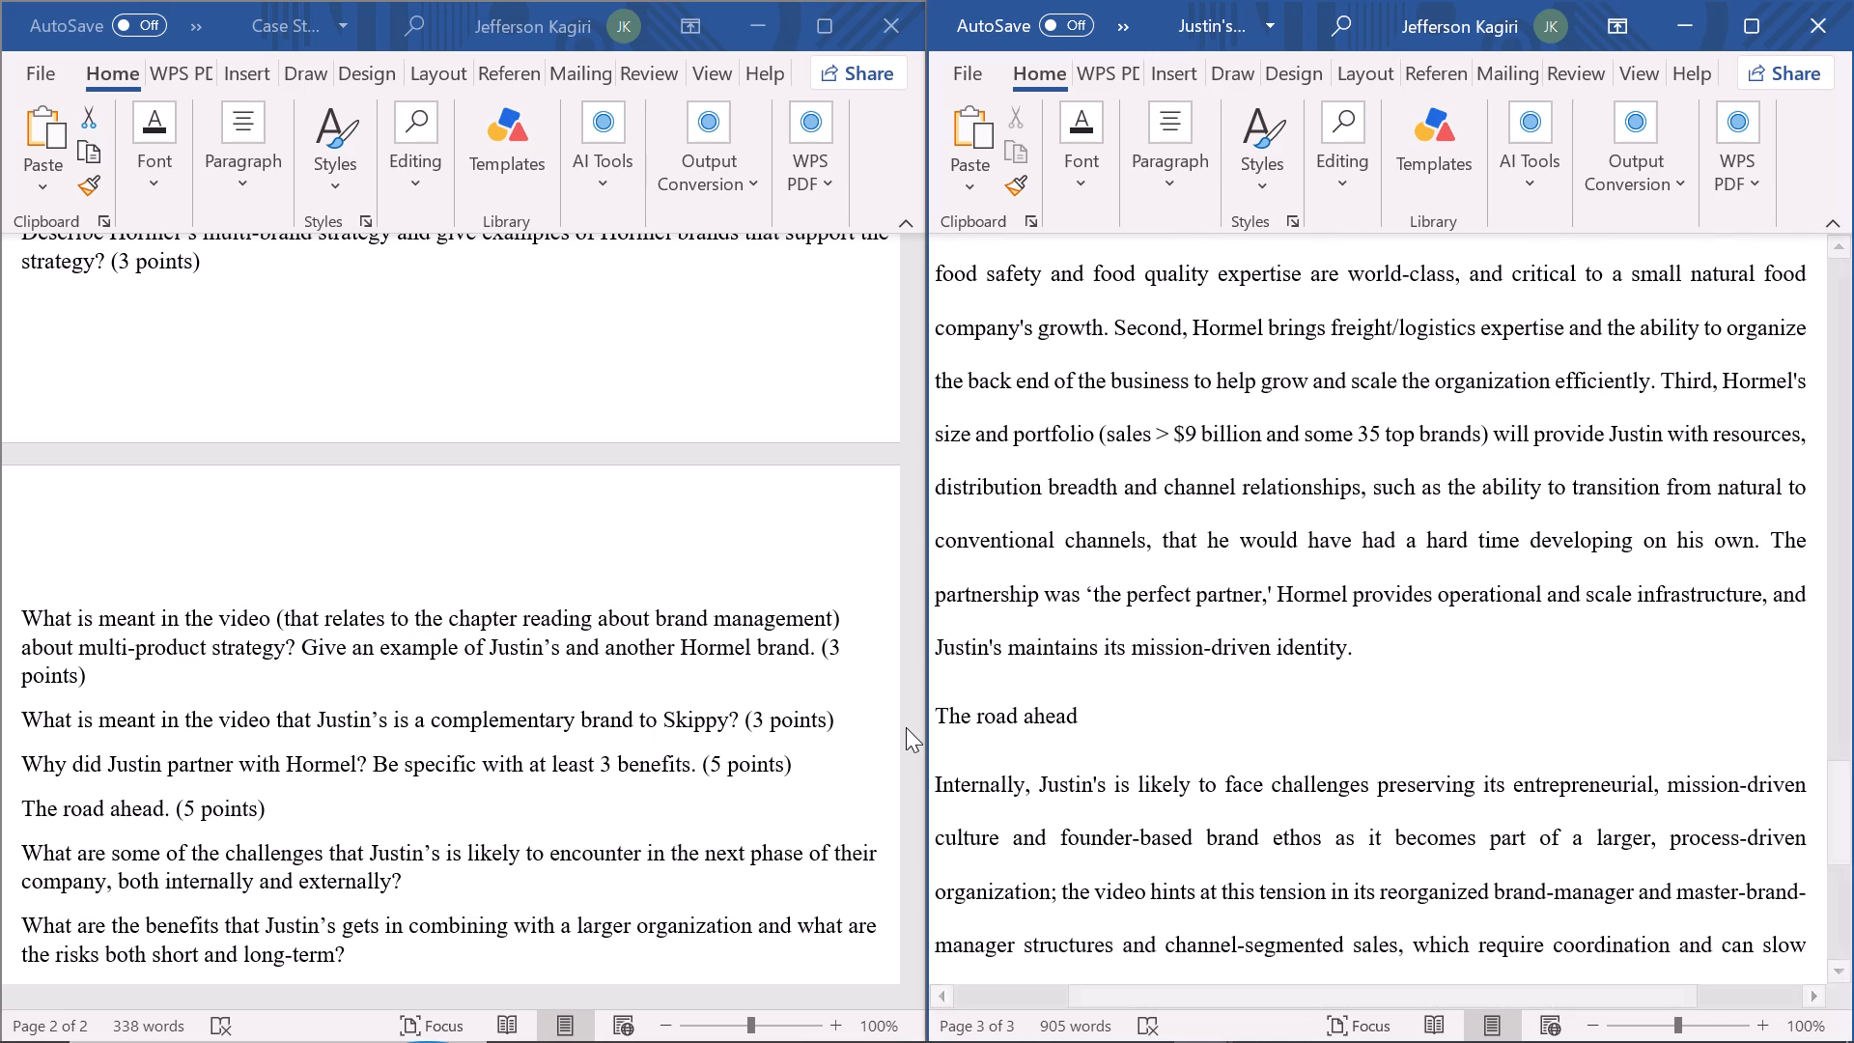
{"action": "left_click", "coordinate": [1113, 719]}
{"action": "key", "text": "Up"}
{"action": "key", "text": "Up"}
{"action": "key", "text": "Up"}
{"action": "key", "text": "Up"}
{"action": "key", "text": "Up"}
{"action": "key", "text": "Up"}
{"action": "key", "text": "Up"}
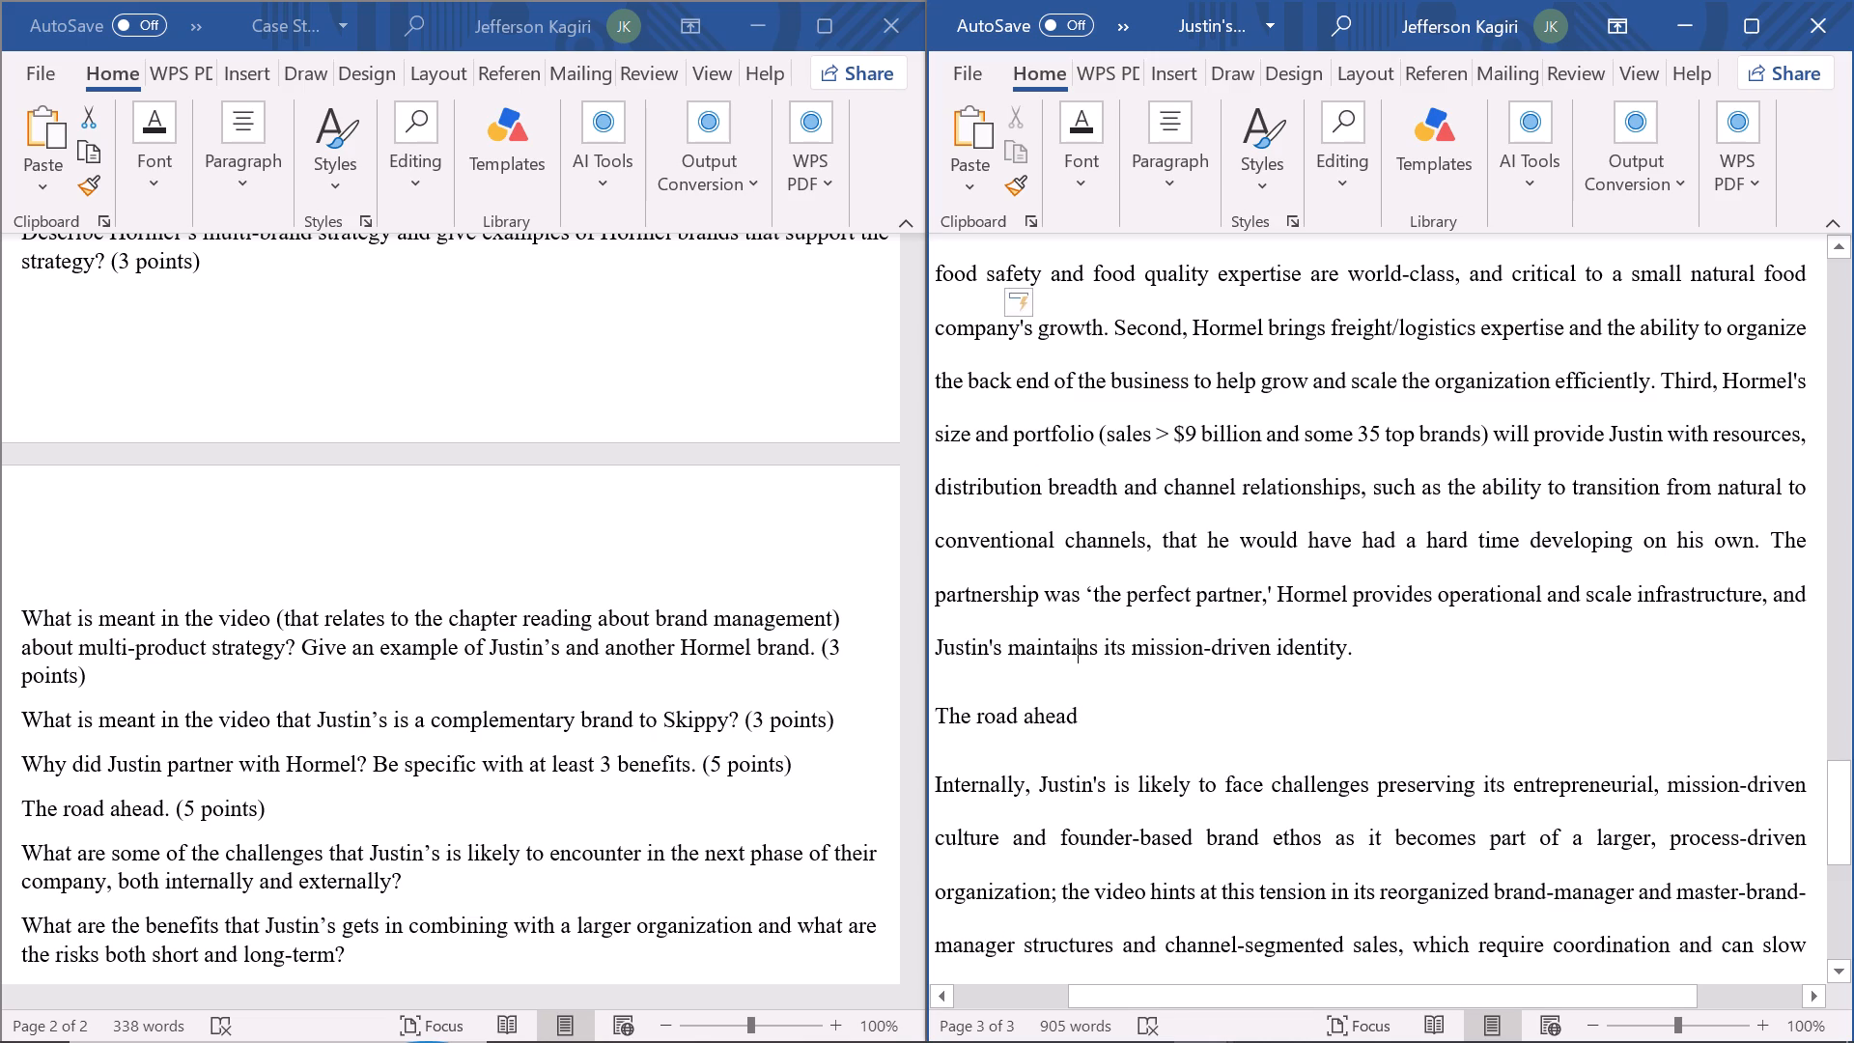
{"action": "key", "text": "Up"}
{"action": "key", "text": "Up"}
{"action": "key", "text": "Up"}
{"action": "key", "text": "Up"}
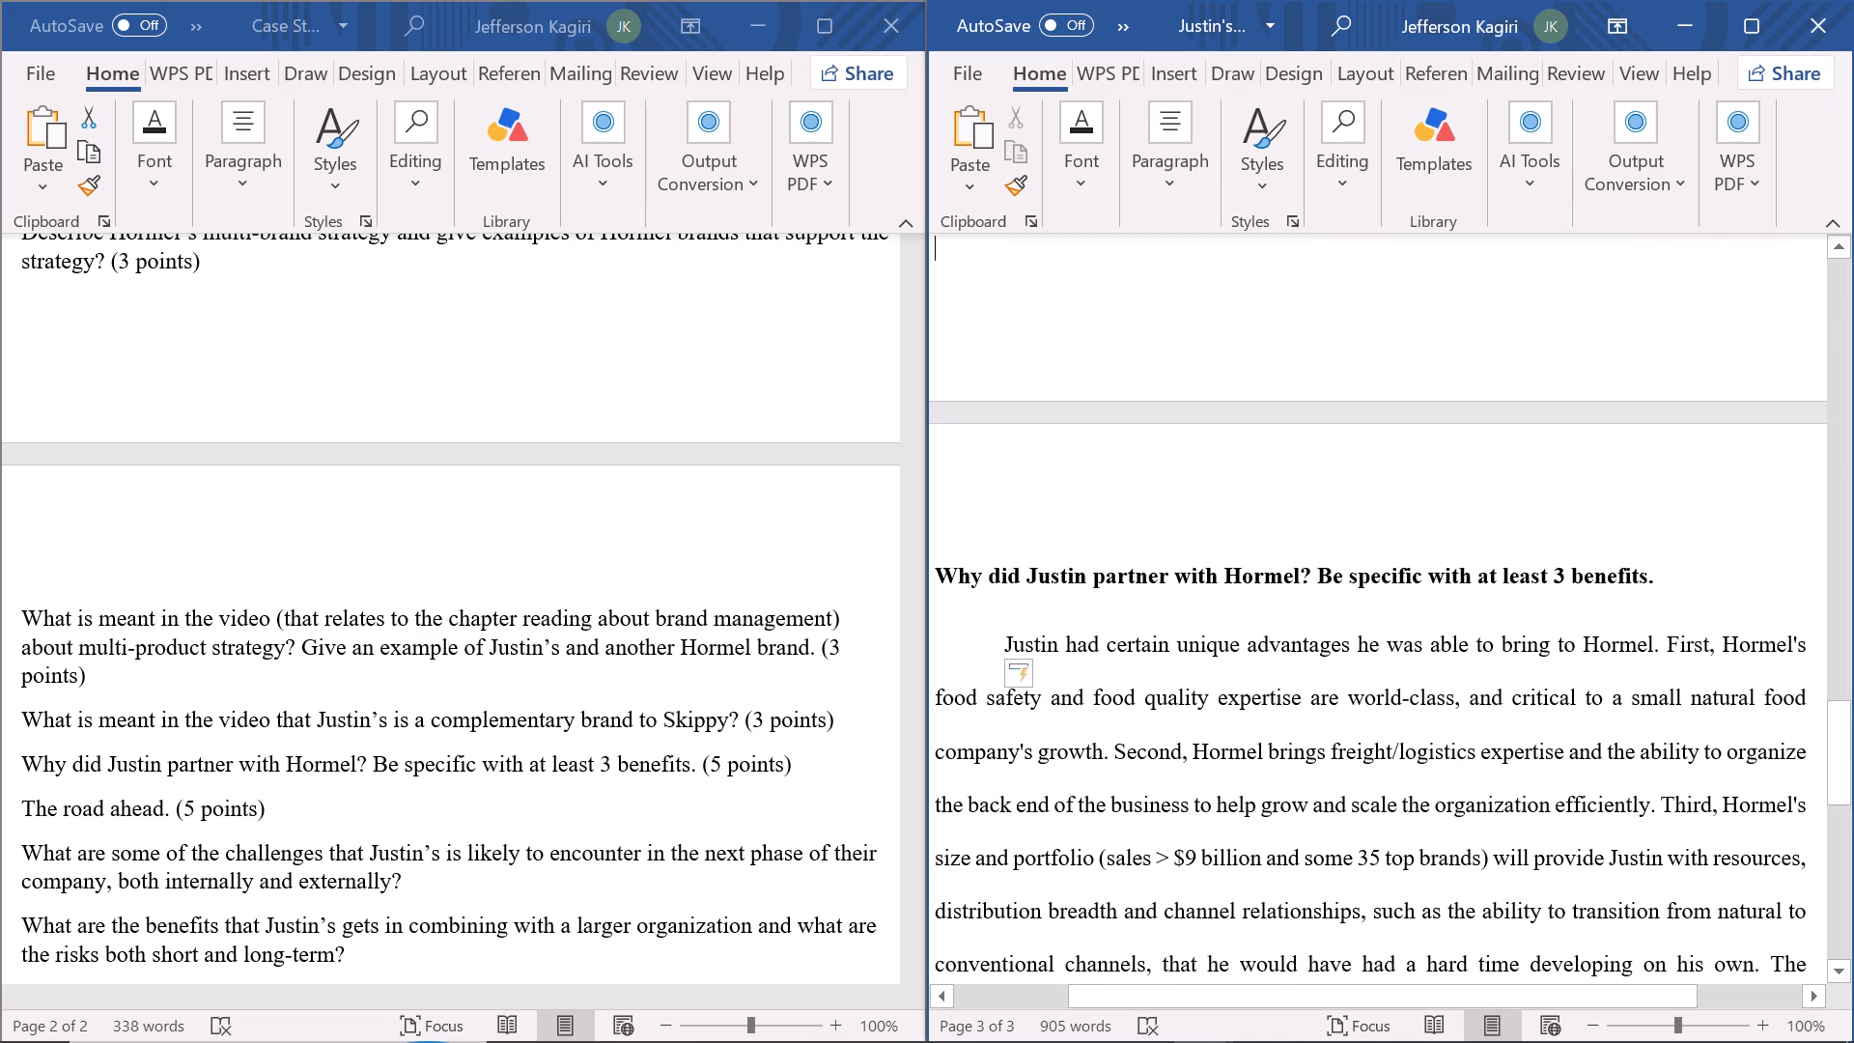
{"action": "key", "text": "Down"}
{"action": "key", "text": "Down"}
{"action": "key", "text": "Down"}
{"action": "key", "text": "Down"}
{"action": "key", "text": "Down"}
{"action": "key", "text": "Down"}
{"action": "key", "text": "Down"}
{"action": "key", "text": "Down"}
{"action": "key", "text": "Down"}
{"action": "key", "text": "Down"}
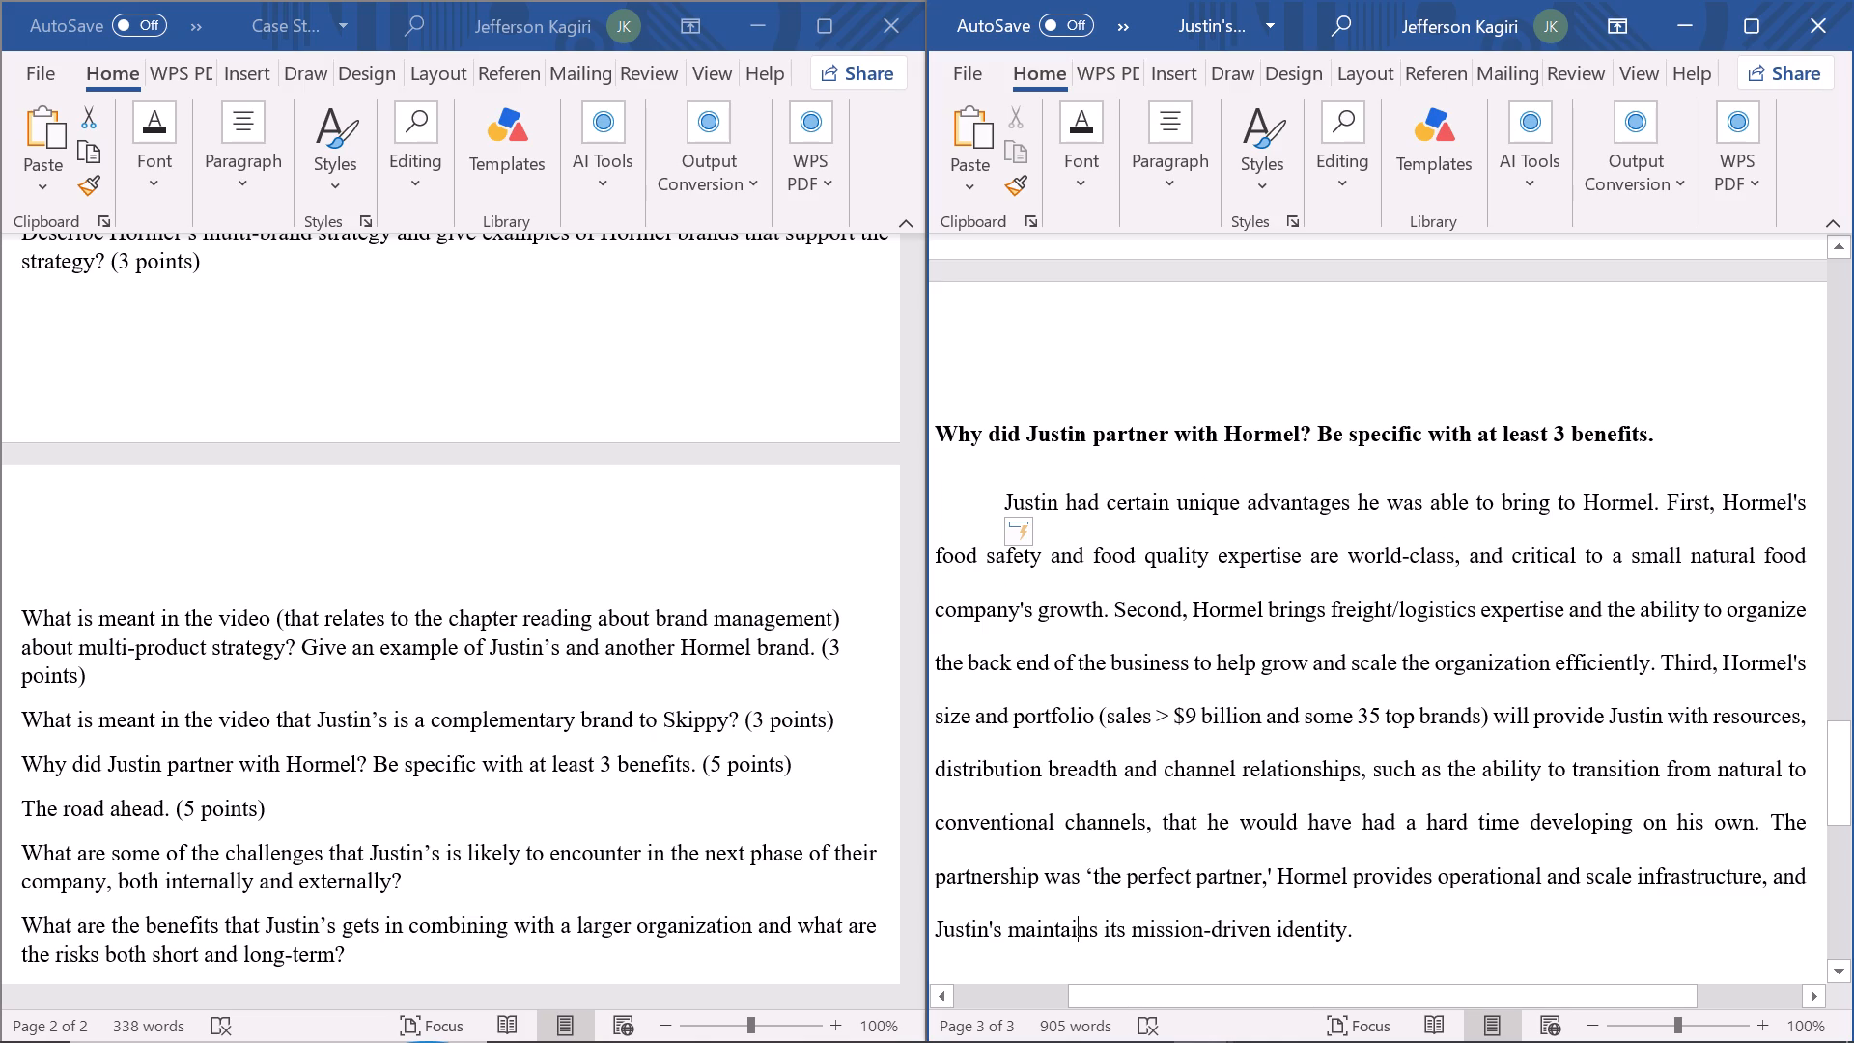
{"action": "key", "text": "Down"}
{"action": "key", "text": "Down"}
{"action": "key", "text": "Down"}
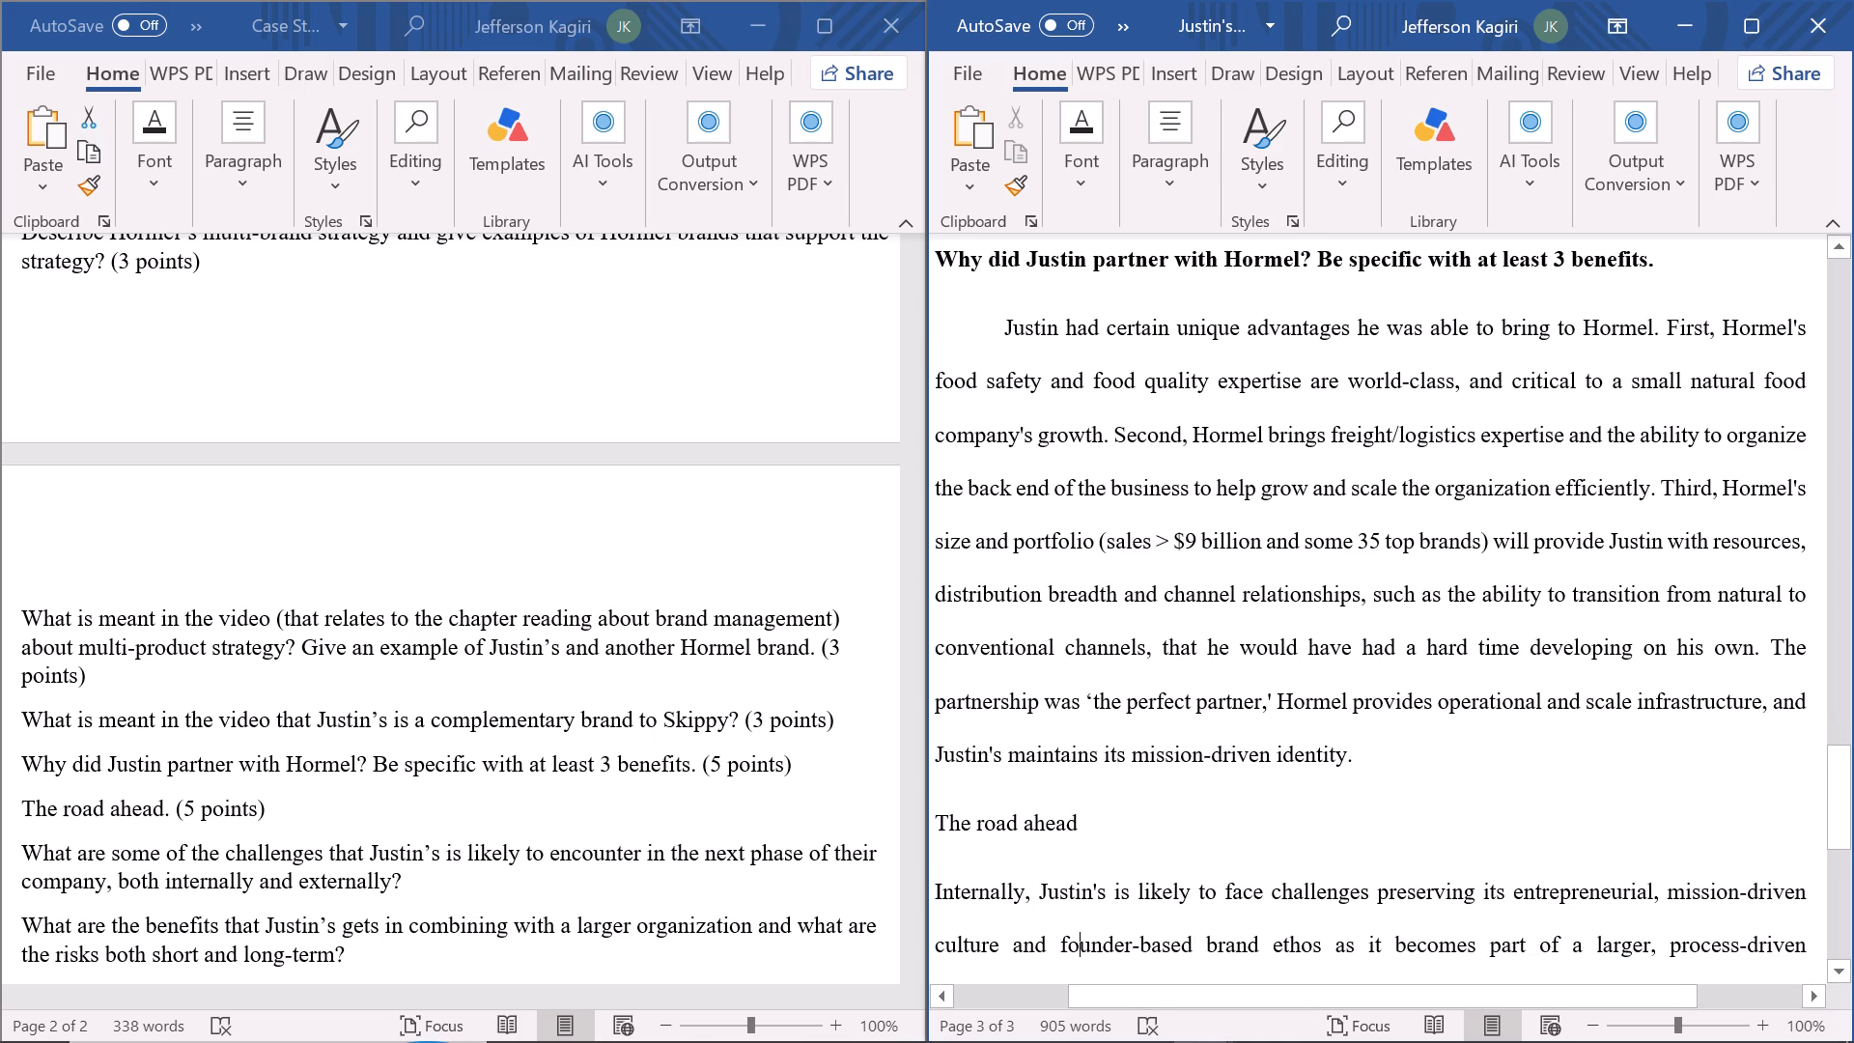
Make the heading "The road ahead" bold.
{"action": "left_click_drag", "start_coordinate": [1089, 825], "coordinate": [944, 833]}
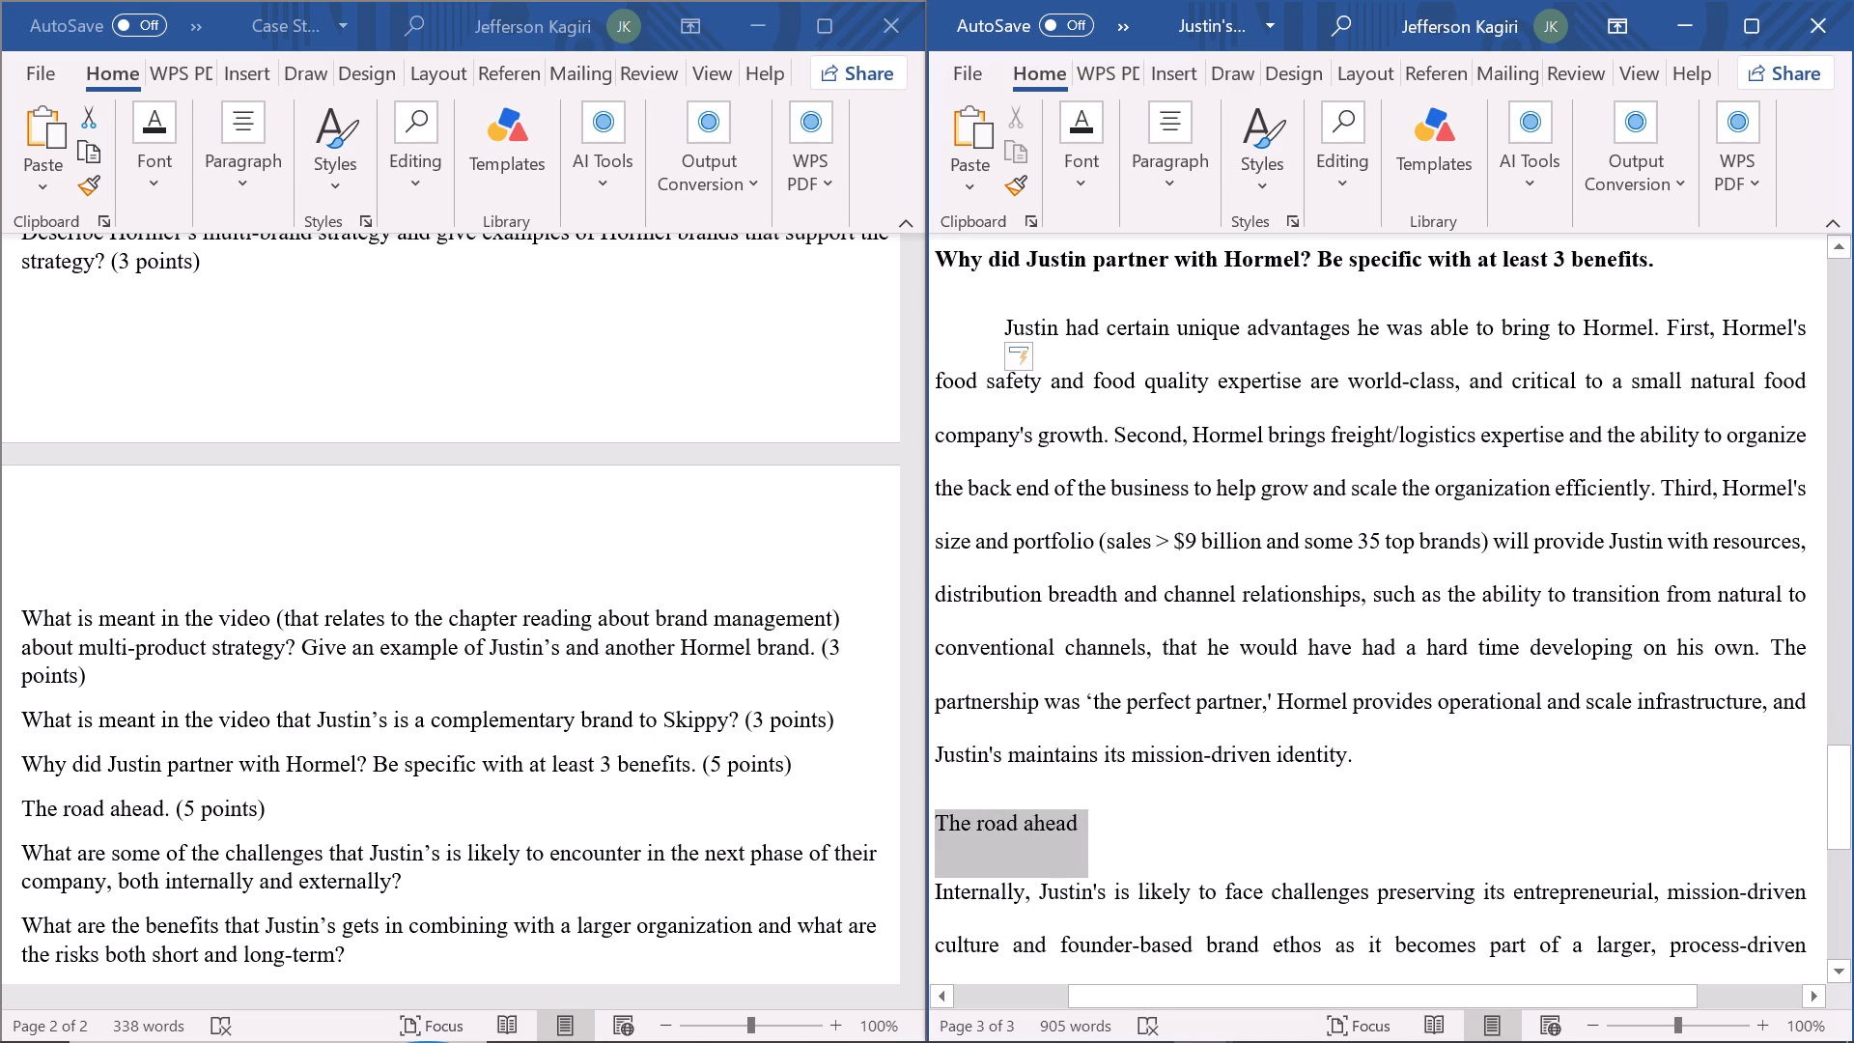
{"action": "left_click_drag", "start_coordinate": [944, 833], "coordinate": [940, 833]}
{"action": "key", "text": "ctrl+b"}
{"action": "left_click", "coordinate": [1273, 822]}
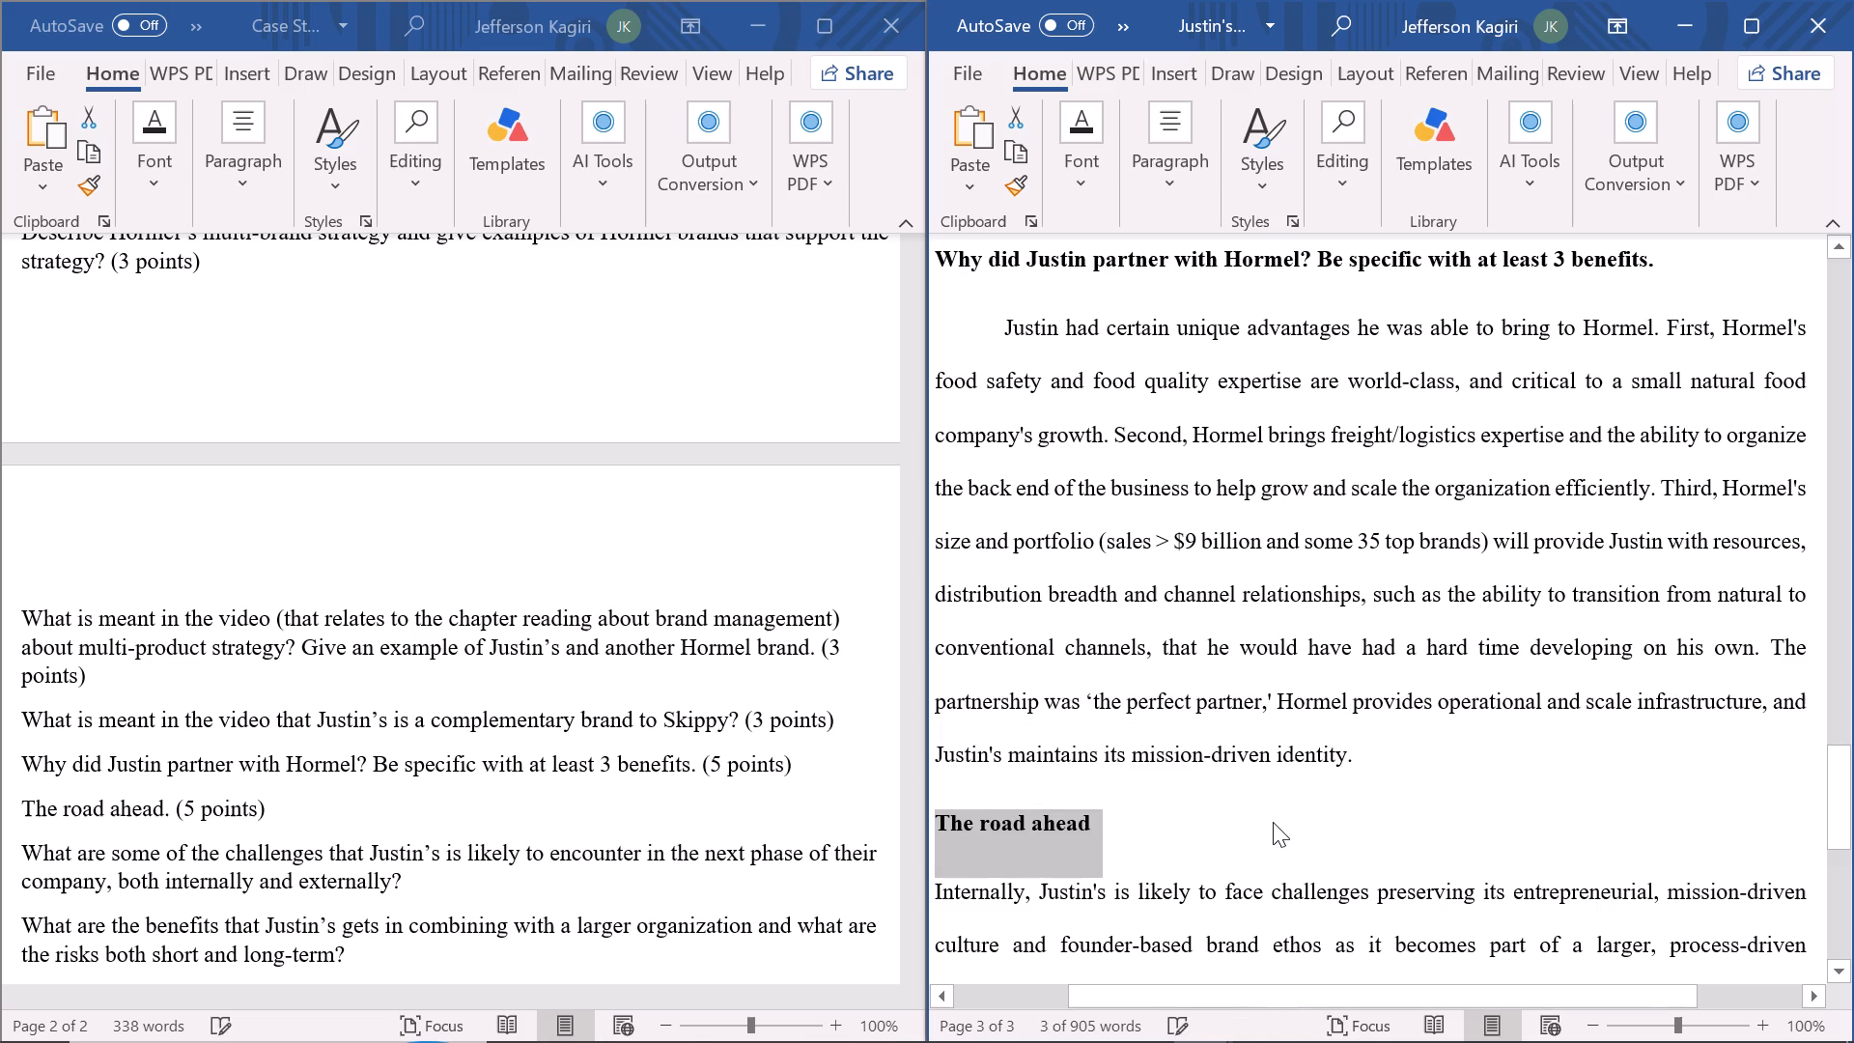
Indent the first line of the answer paragraph starting "Internally, Justin's is likely to face challenges" and save the document.
{"action": "left_click", "coordinate": [930, 895]}
{"action": "key", "text": "Tab"}
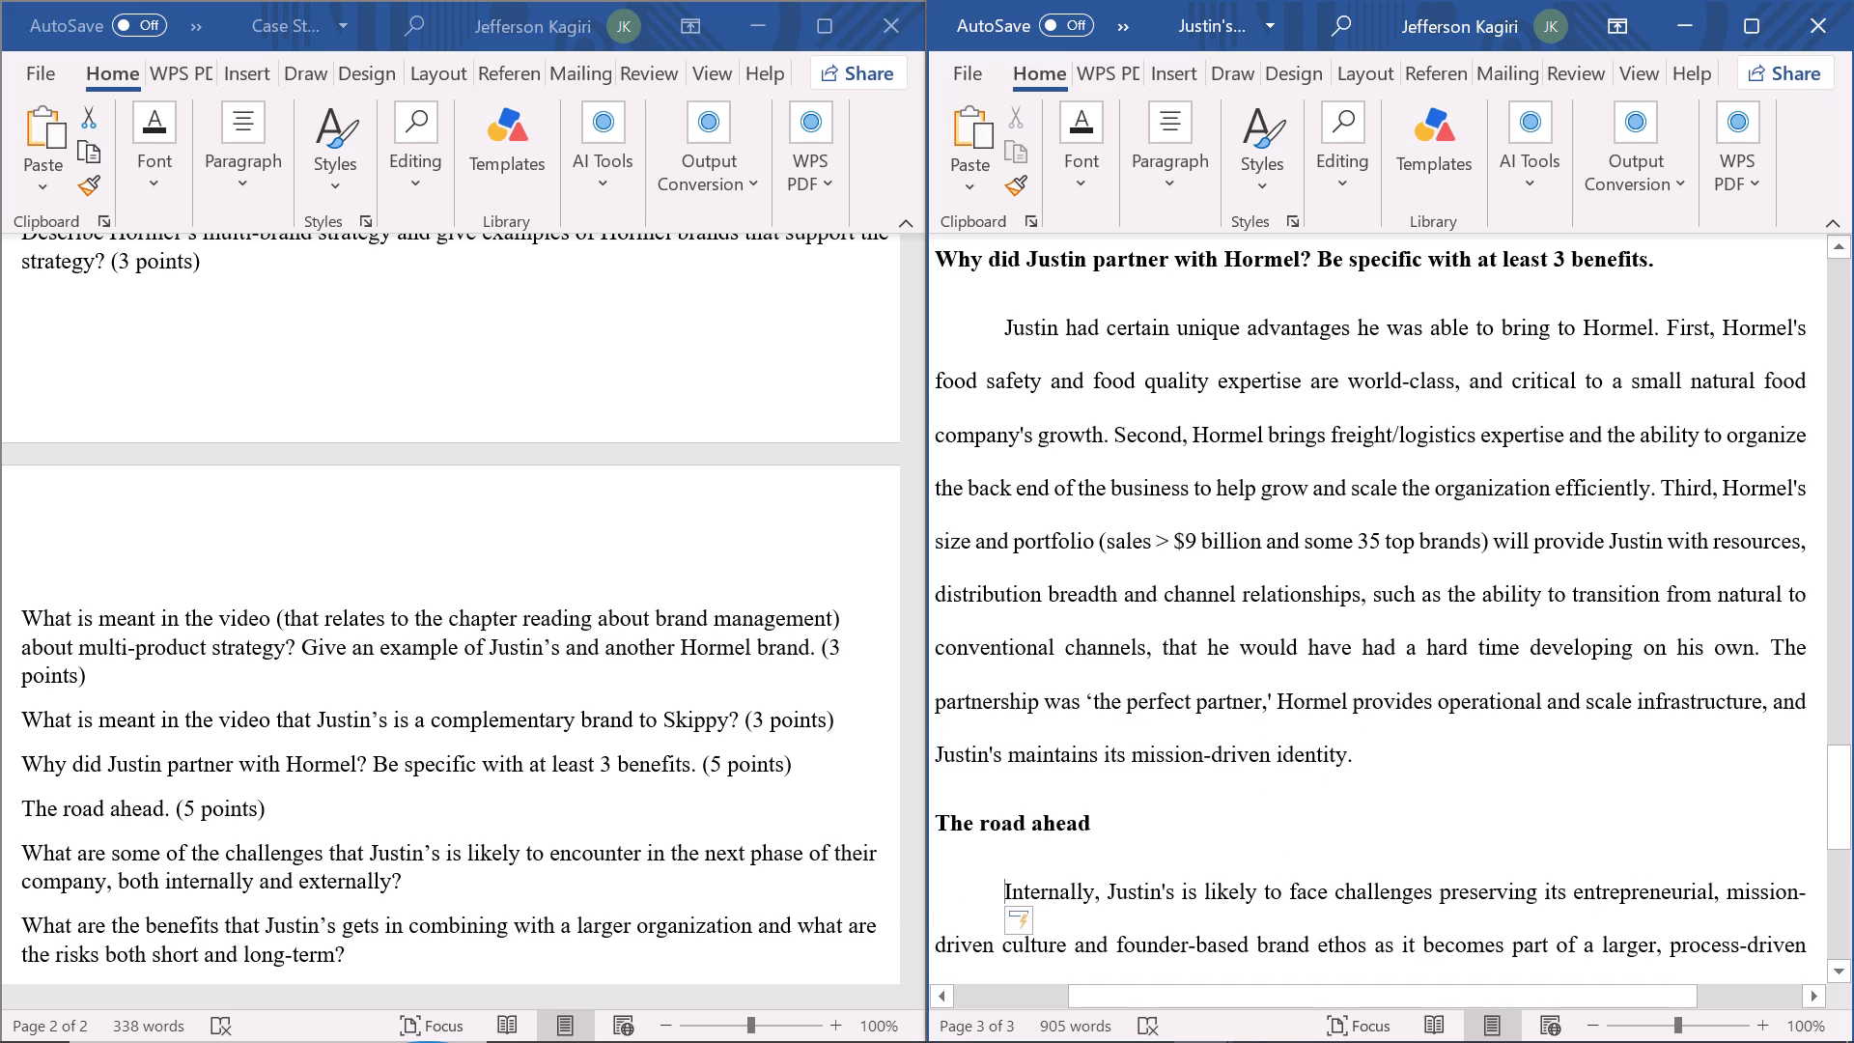
{"action": "left_click", "coordinate": [1272, 885]}
{"action": "key", "text": "ctrl+s"}
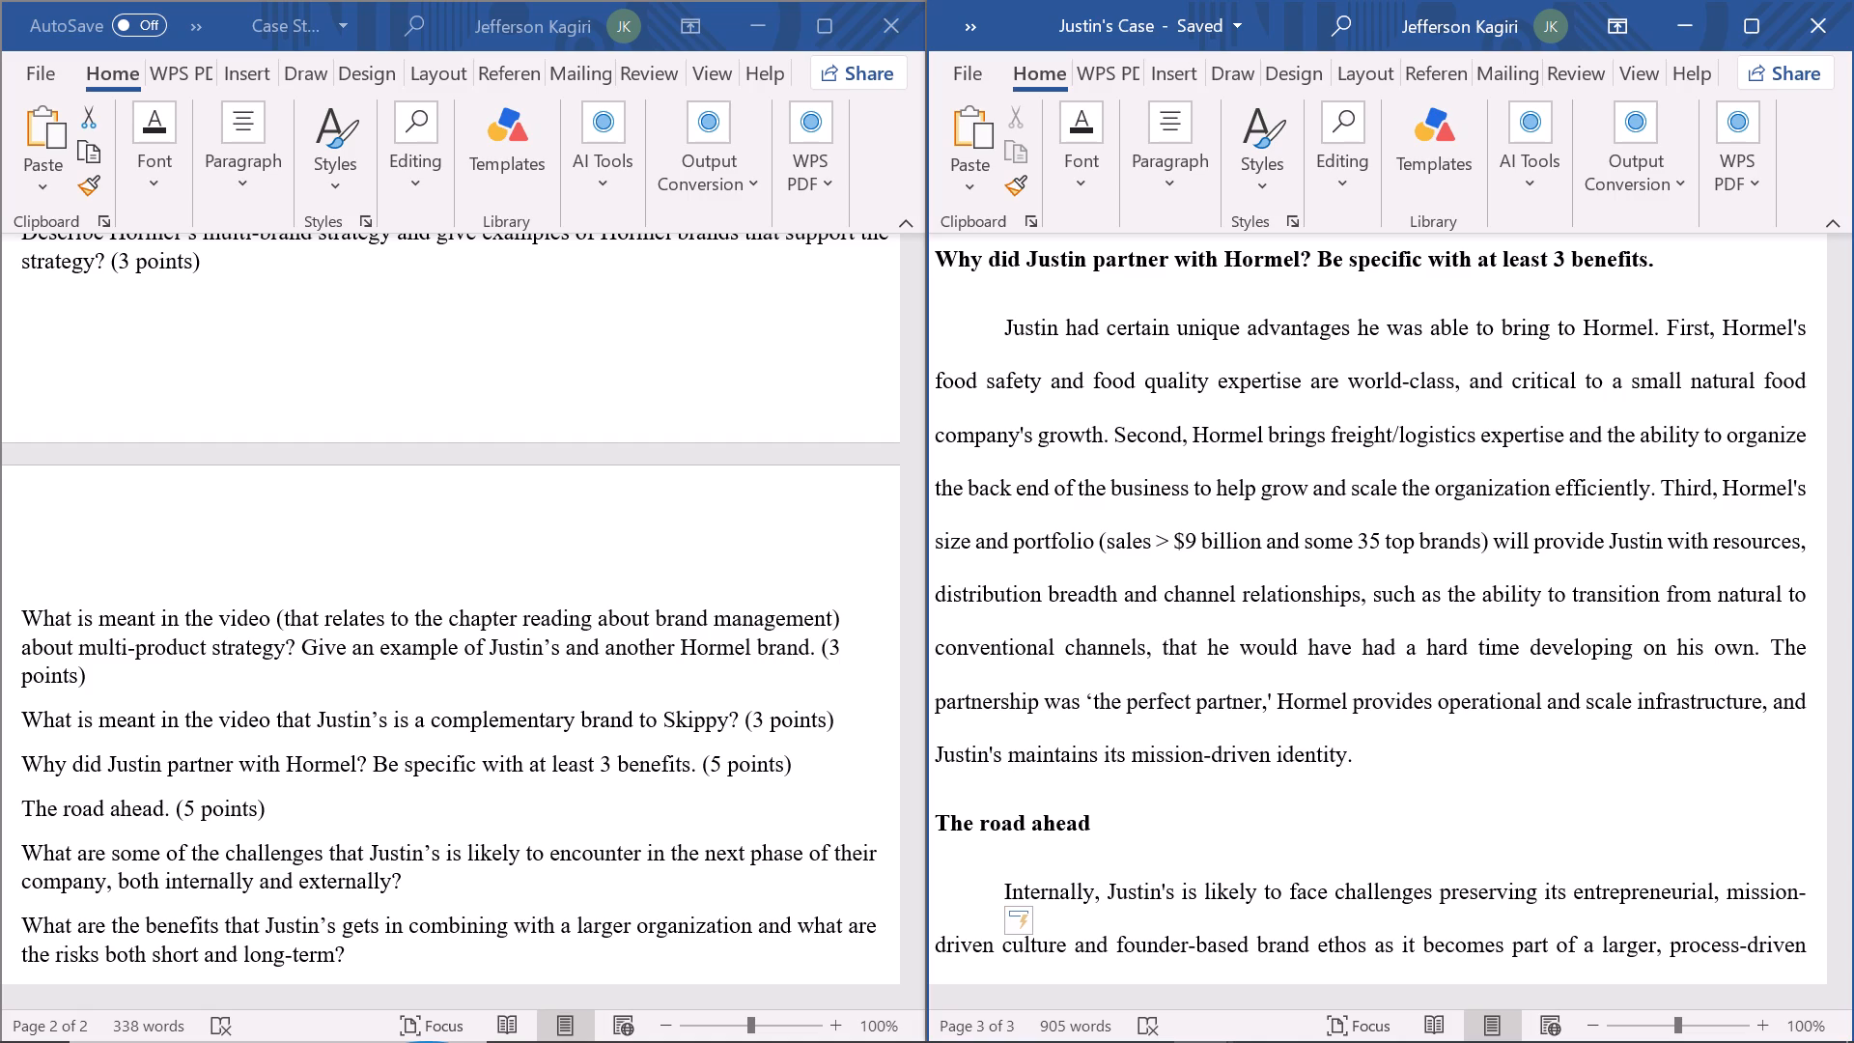
Replace "On the outside" with "Externally" in the road ahead answer and save the document.
{"action": "left_click", "coordinate": [1272, 866]}
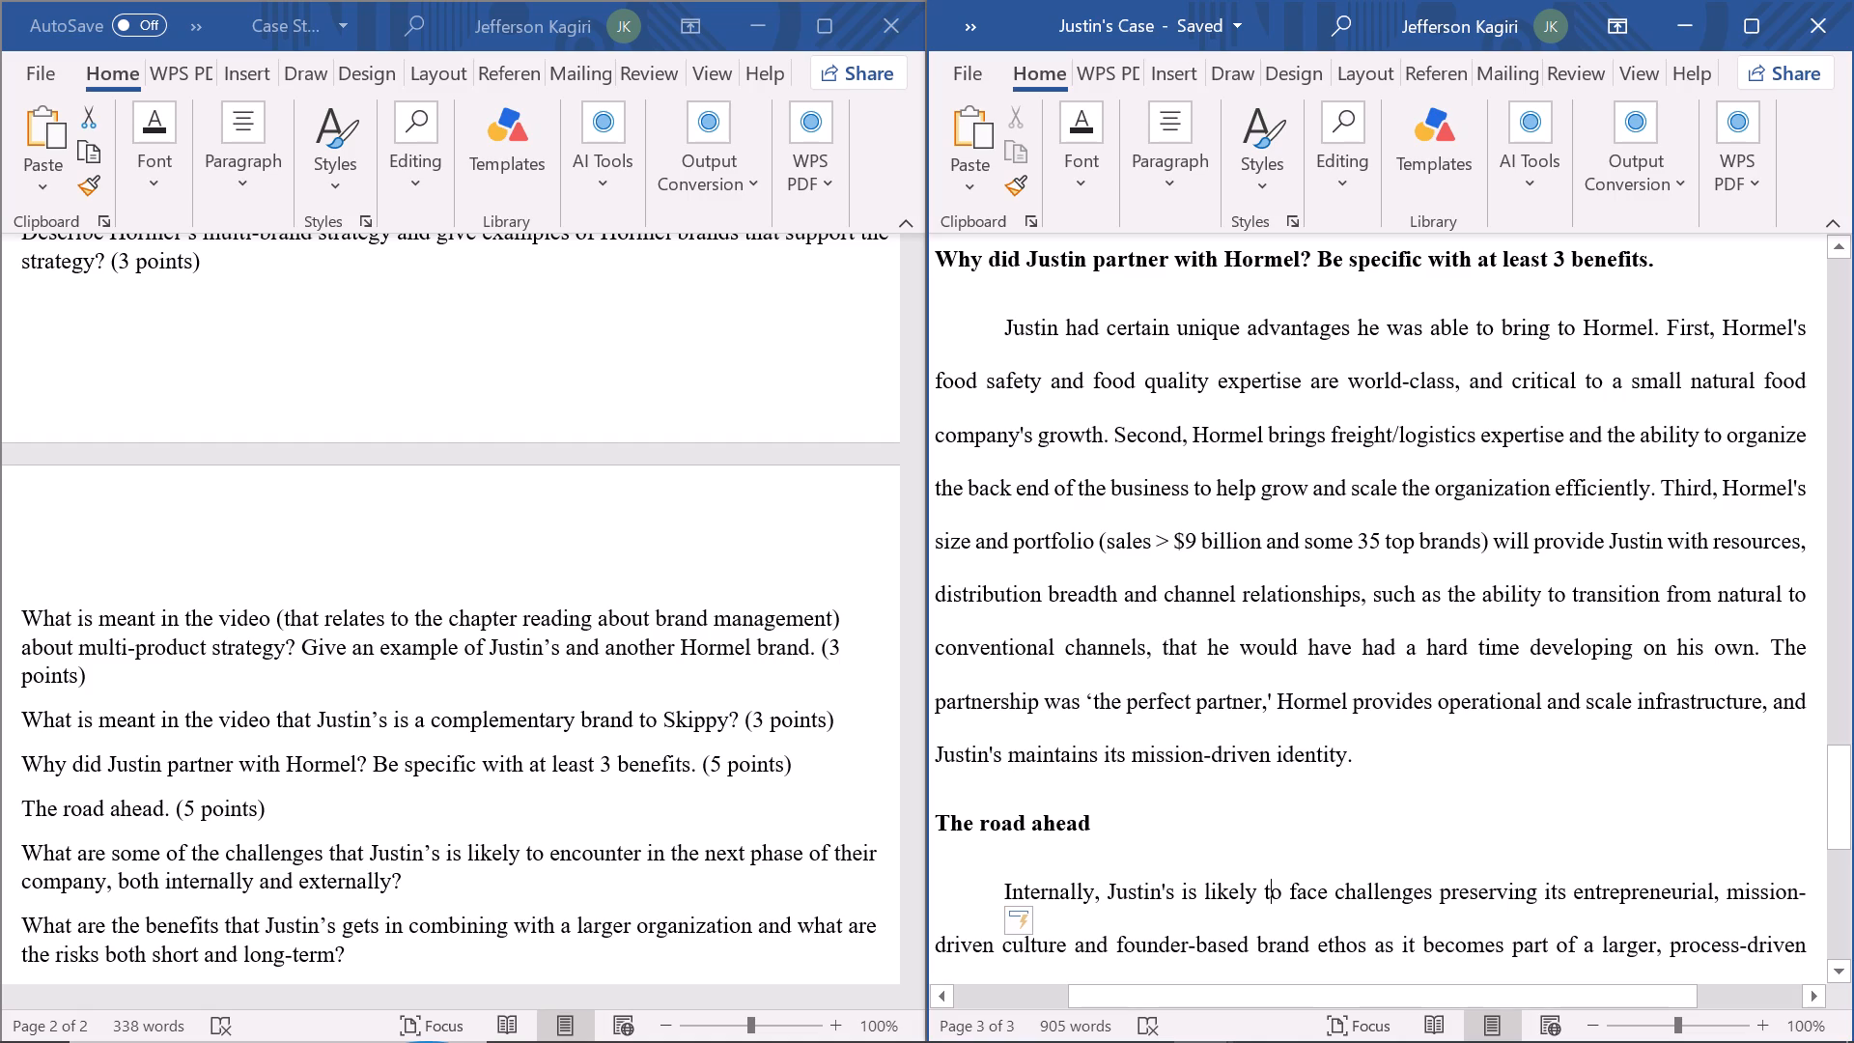
{"action": "key", "text": "Down"}
{"action": "key", "text": "Down"}
{"action": "key", "text": "Down"}
{"action": "key", "text": "Down"}
{"action": "key", "text": "Down"}
{"action": "key", "text": "Down"}
{"action": "key", "text": "Down"}
{"action": "key", "text": "Down"}
{"action": "key", "text": "Down"}
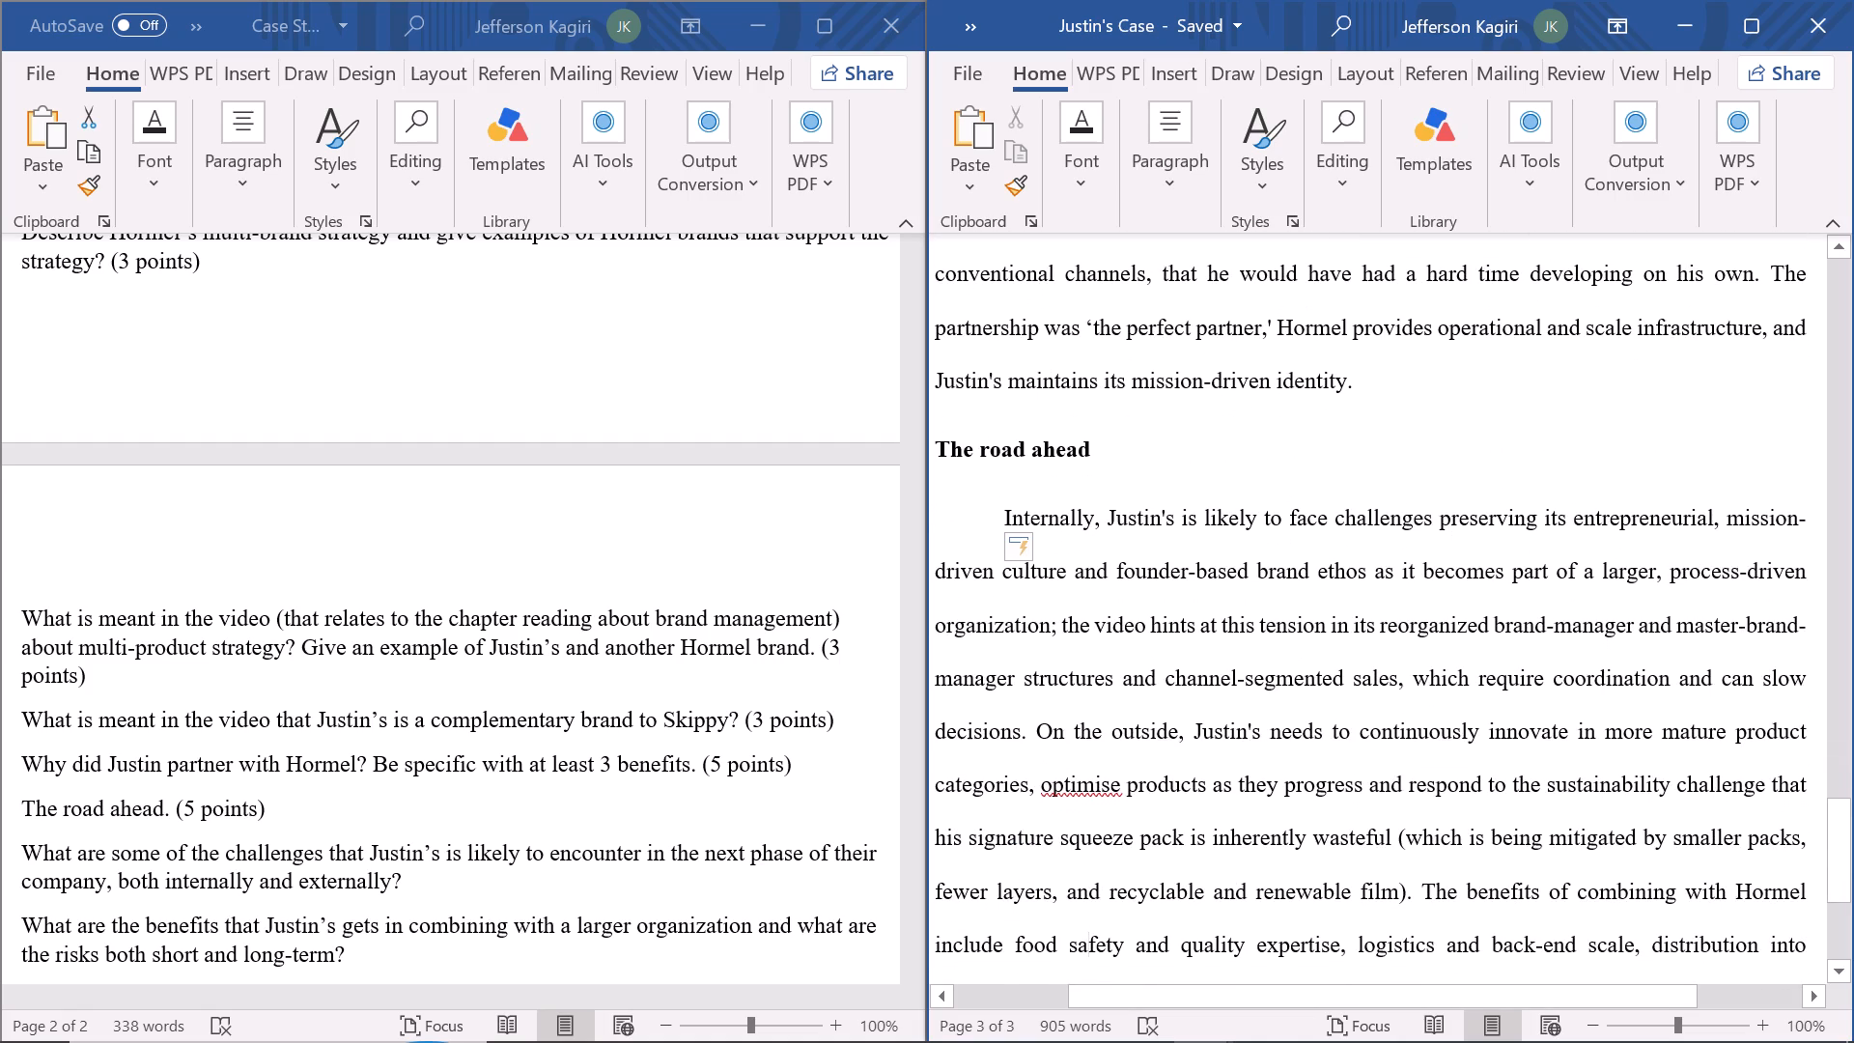
{"action": "left_click", "coordinate": [1174, 741]}
{"action": "key", "text": "BackSpace"}
{"action": "key", "text": "BackSpace"}
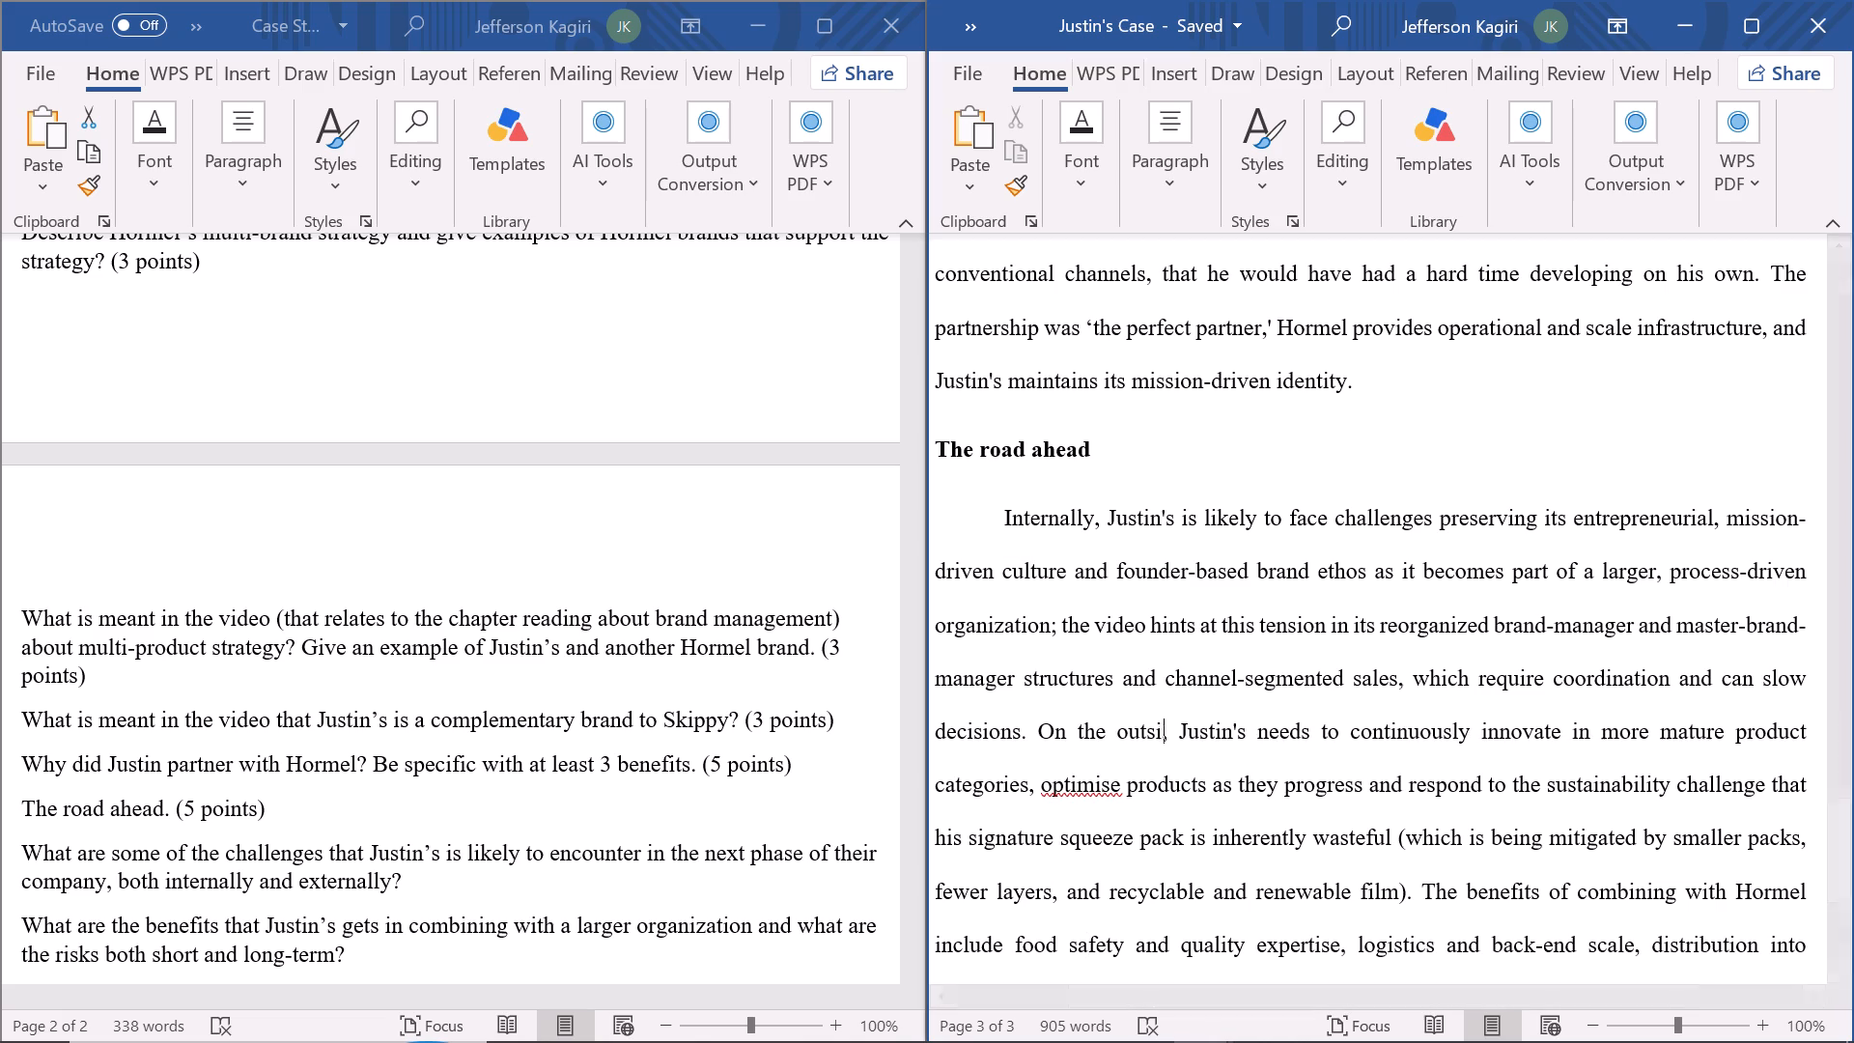
{"action": "key", "text": "BackSpace"}
{"action": "key", "text": "BackSpace"}
{"action": "key", "text": "BackSpace"}
{"action": "key", "text": "BackSpace"}
{"action": "key", "text": "BackSpace"}
{"action": "key", "text": "BackSpace"}
{"action": "key", "text": "BackSpace"}
{"action": "key", "text": "BackSpace"}
{"action": "key", "text": "BackSpace"}
{"action": "key", "text": "BackSpace"}
{"action": "key", "text": "BackSpace"}
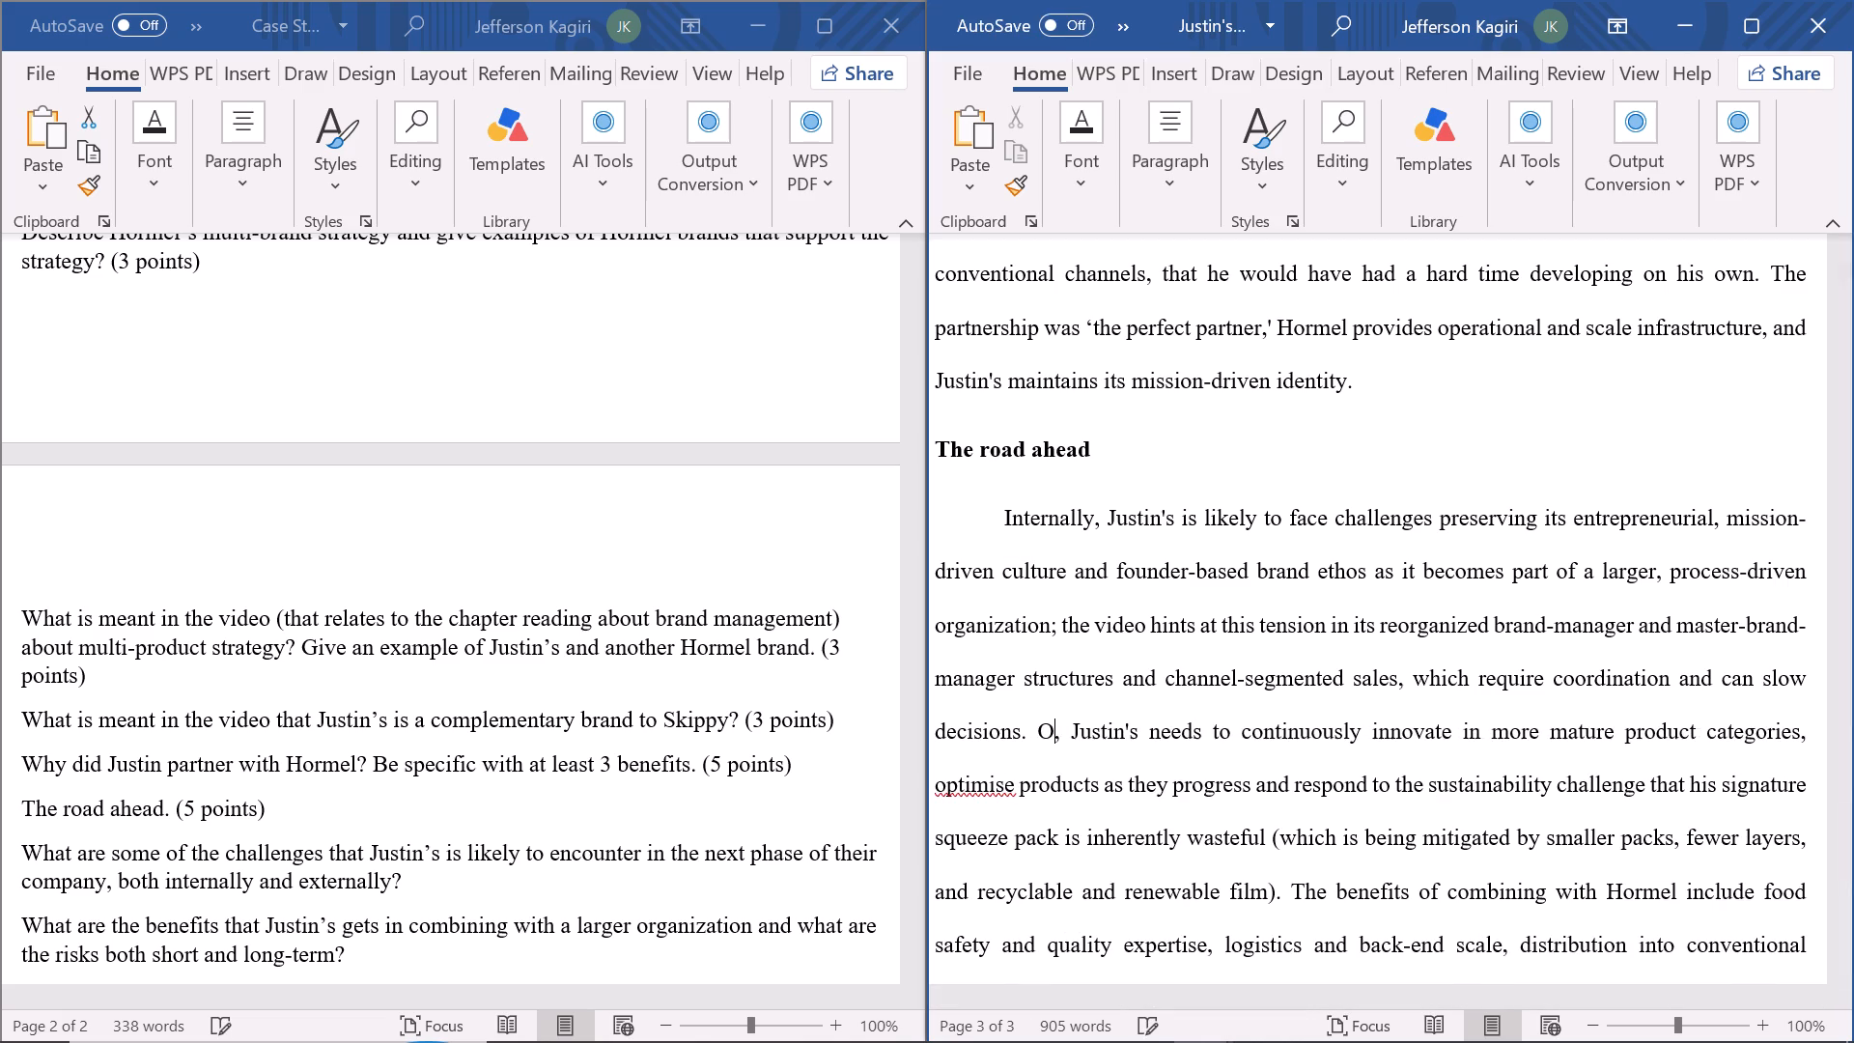
{"action": "key", "text": "BackSpace"}
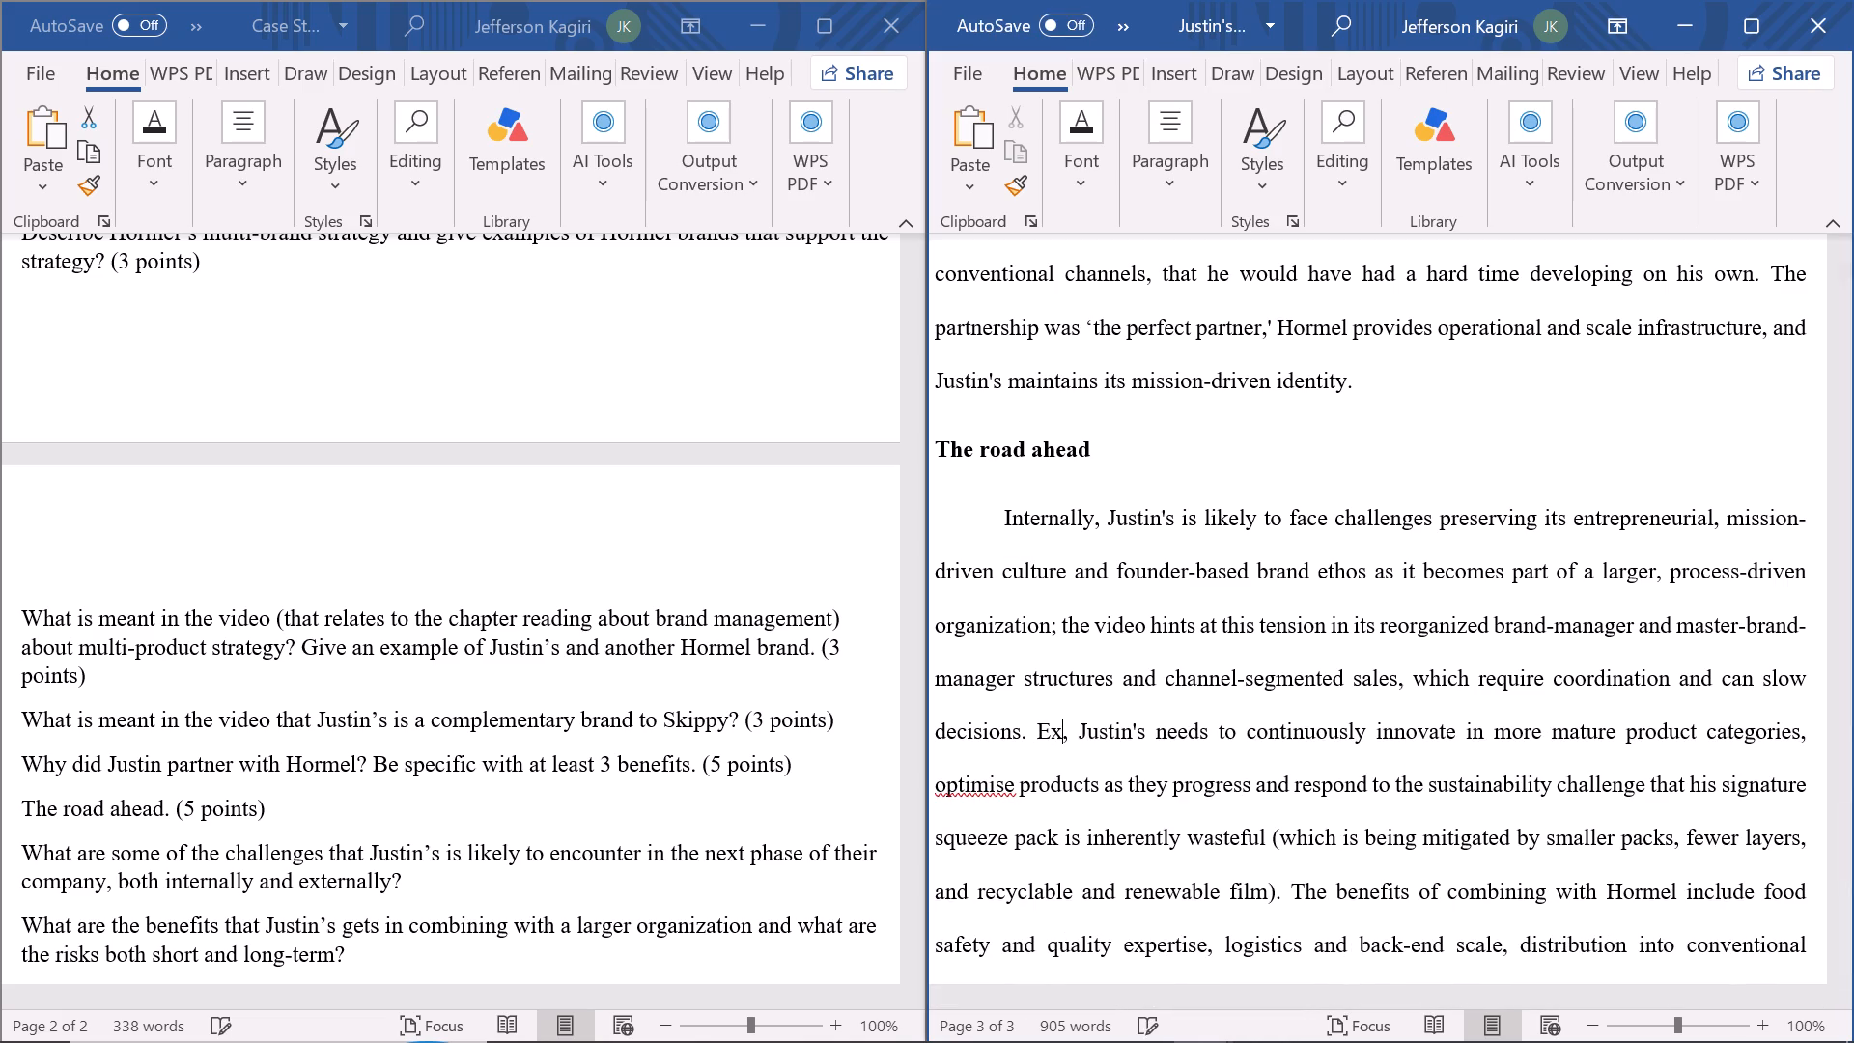
{"action": "type", "text": "ternally"}
{"action": "key", "text": "ctrl+s"}
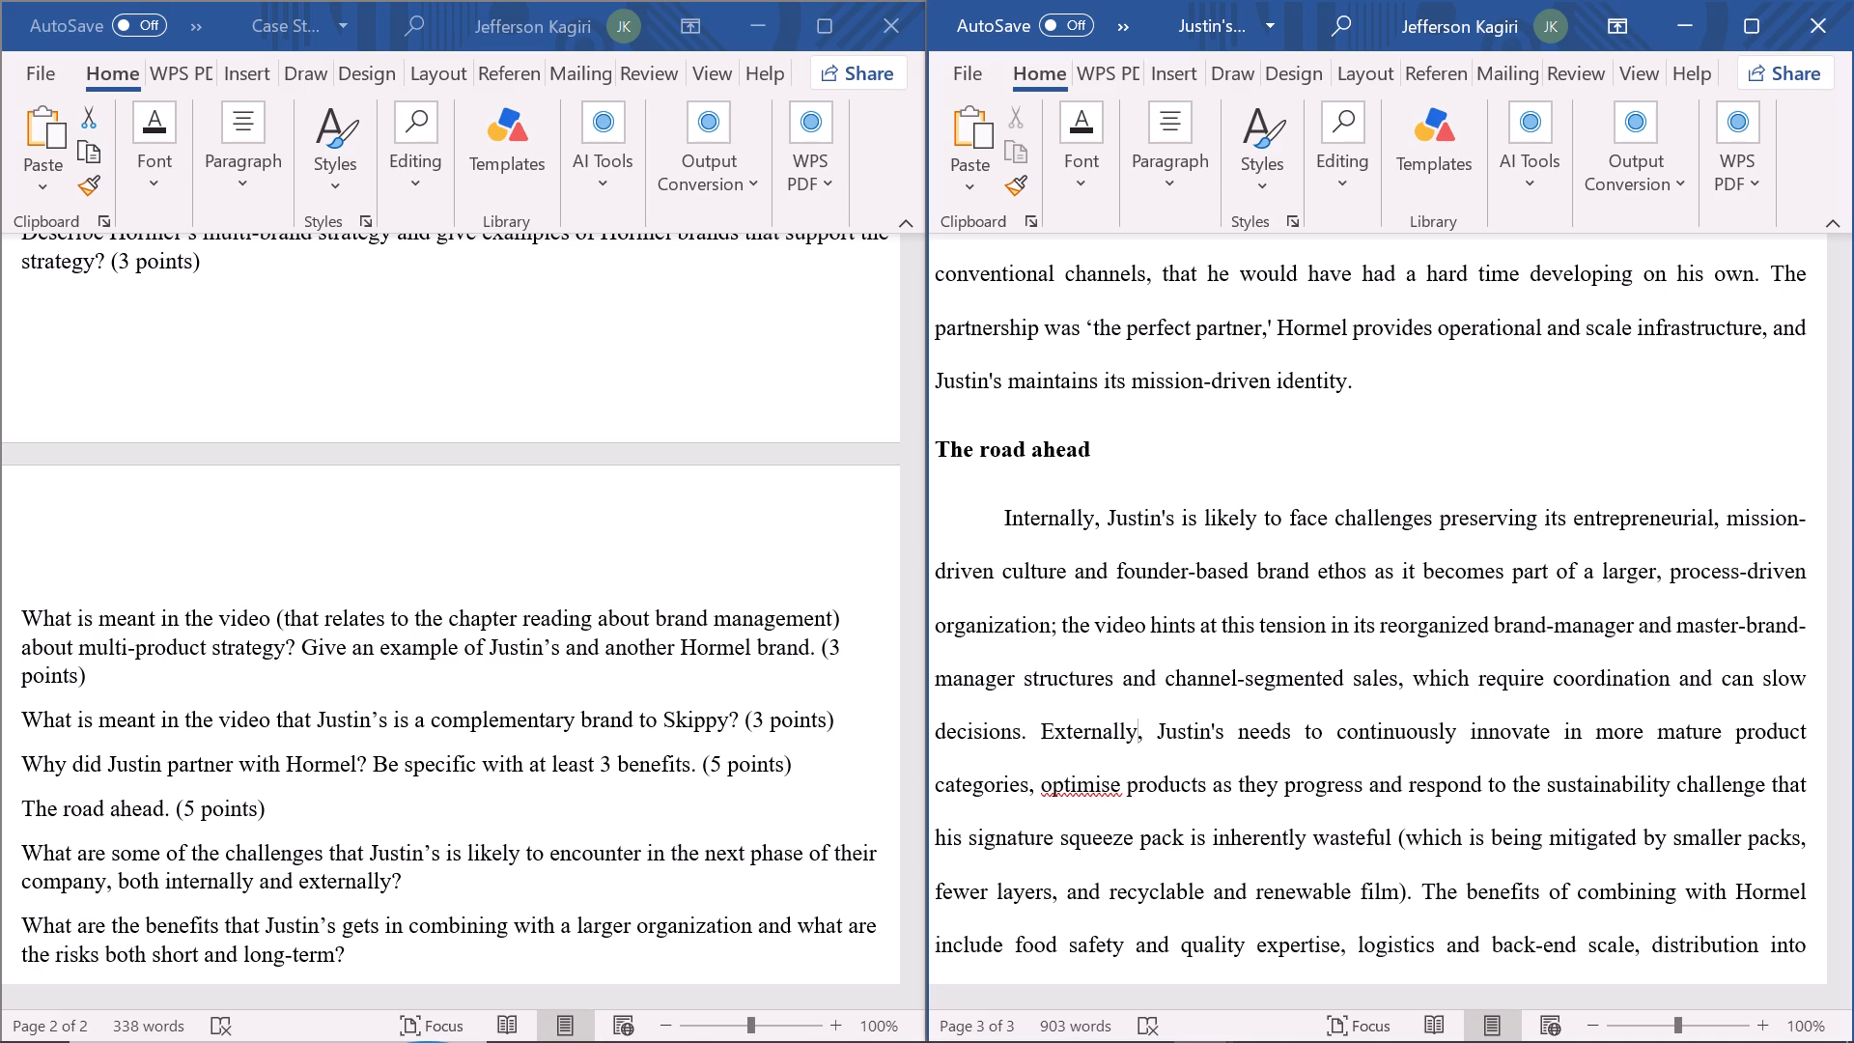
Correct the spelling of "optimise" to "optimize" in the road ahead answer.
{"action": "left_click", "coordinate": [1093, 780]}
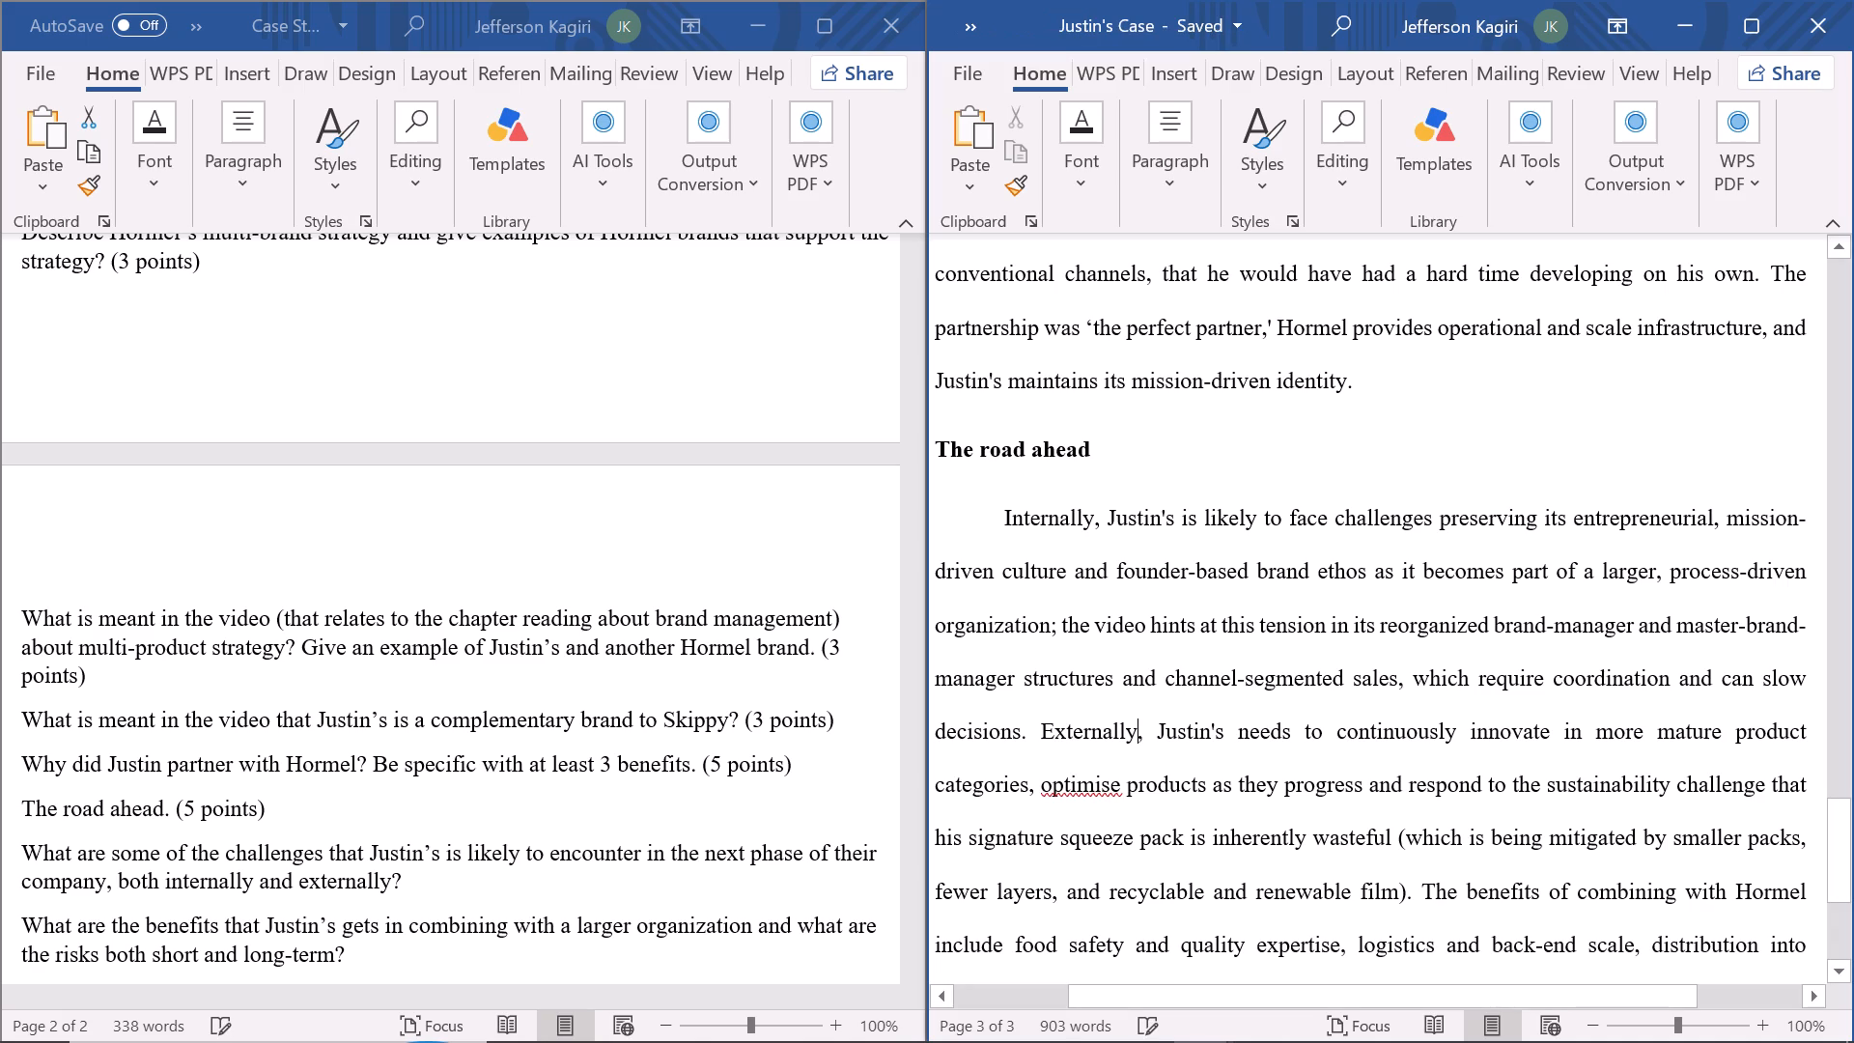
{"action": "right_click", "coordinate": [1093, 780]}
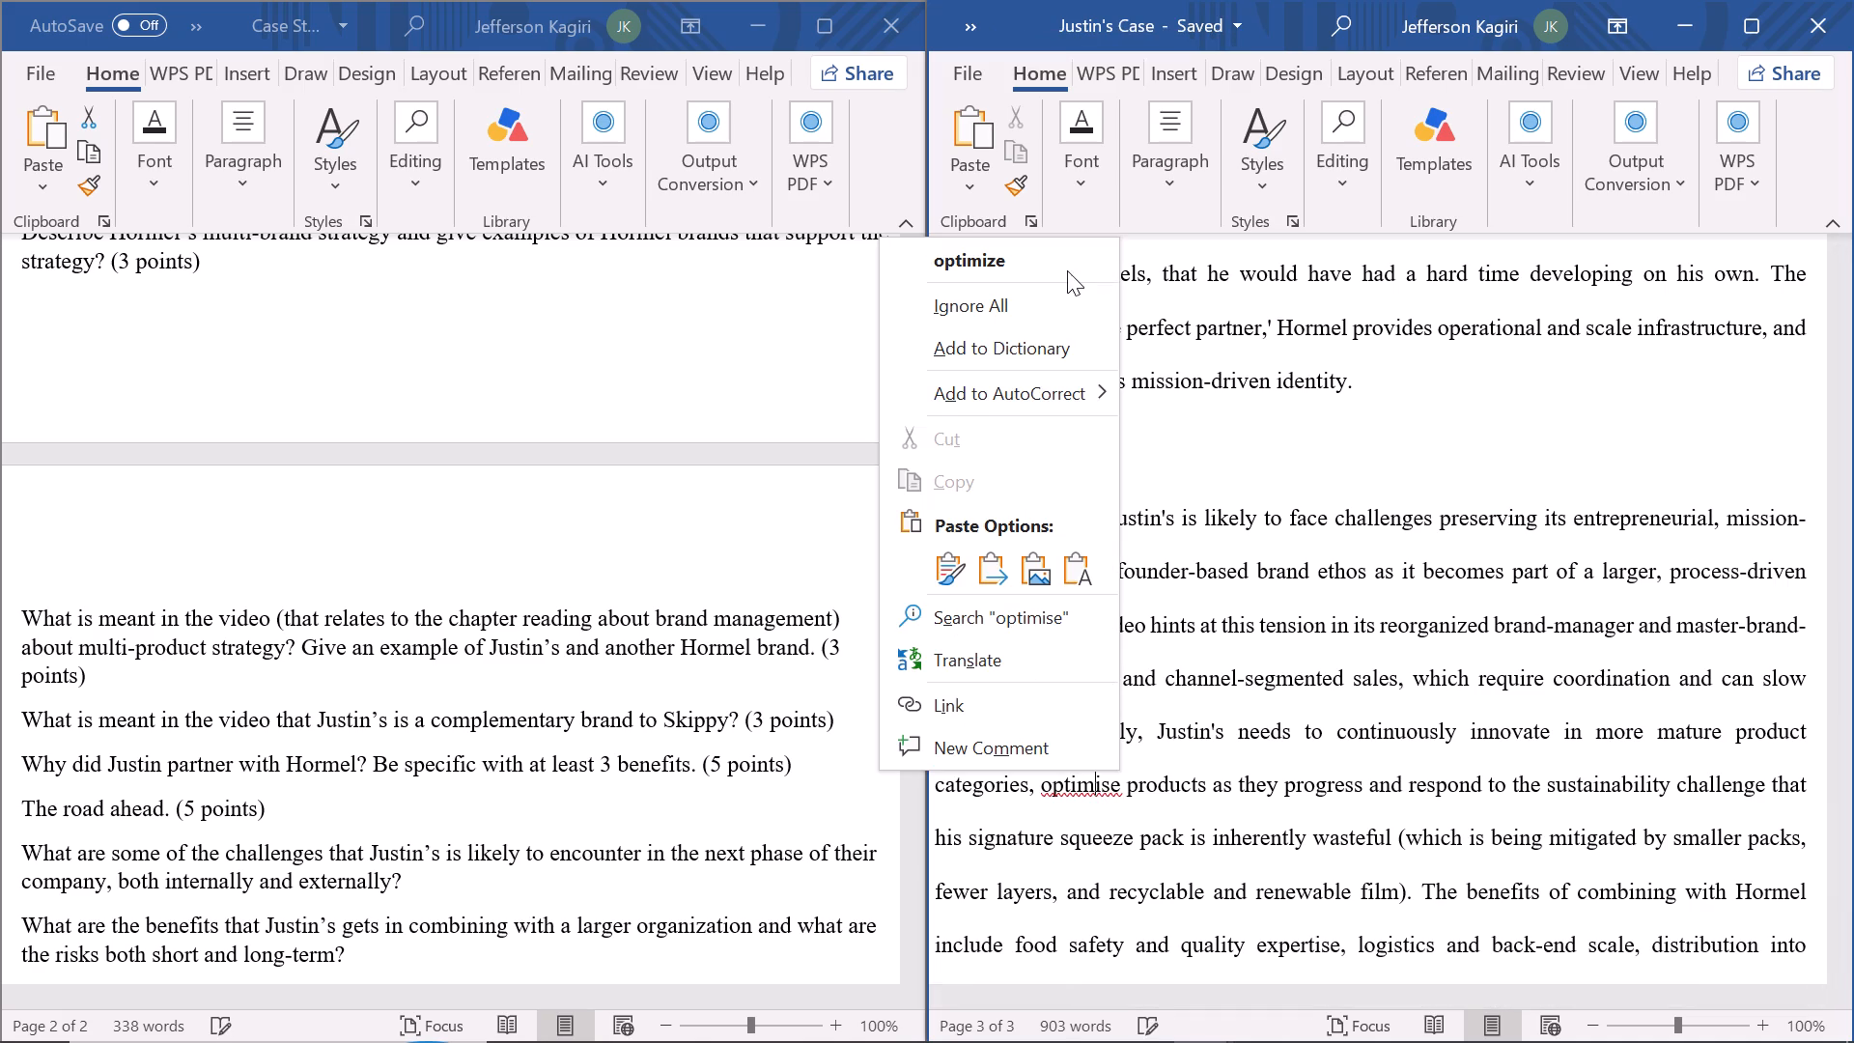
{"action": "left_click", "coordinate": [1067, 270]}
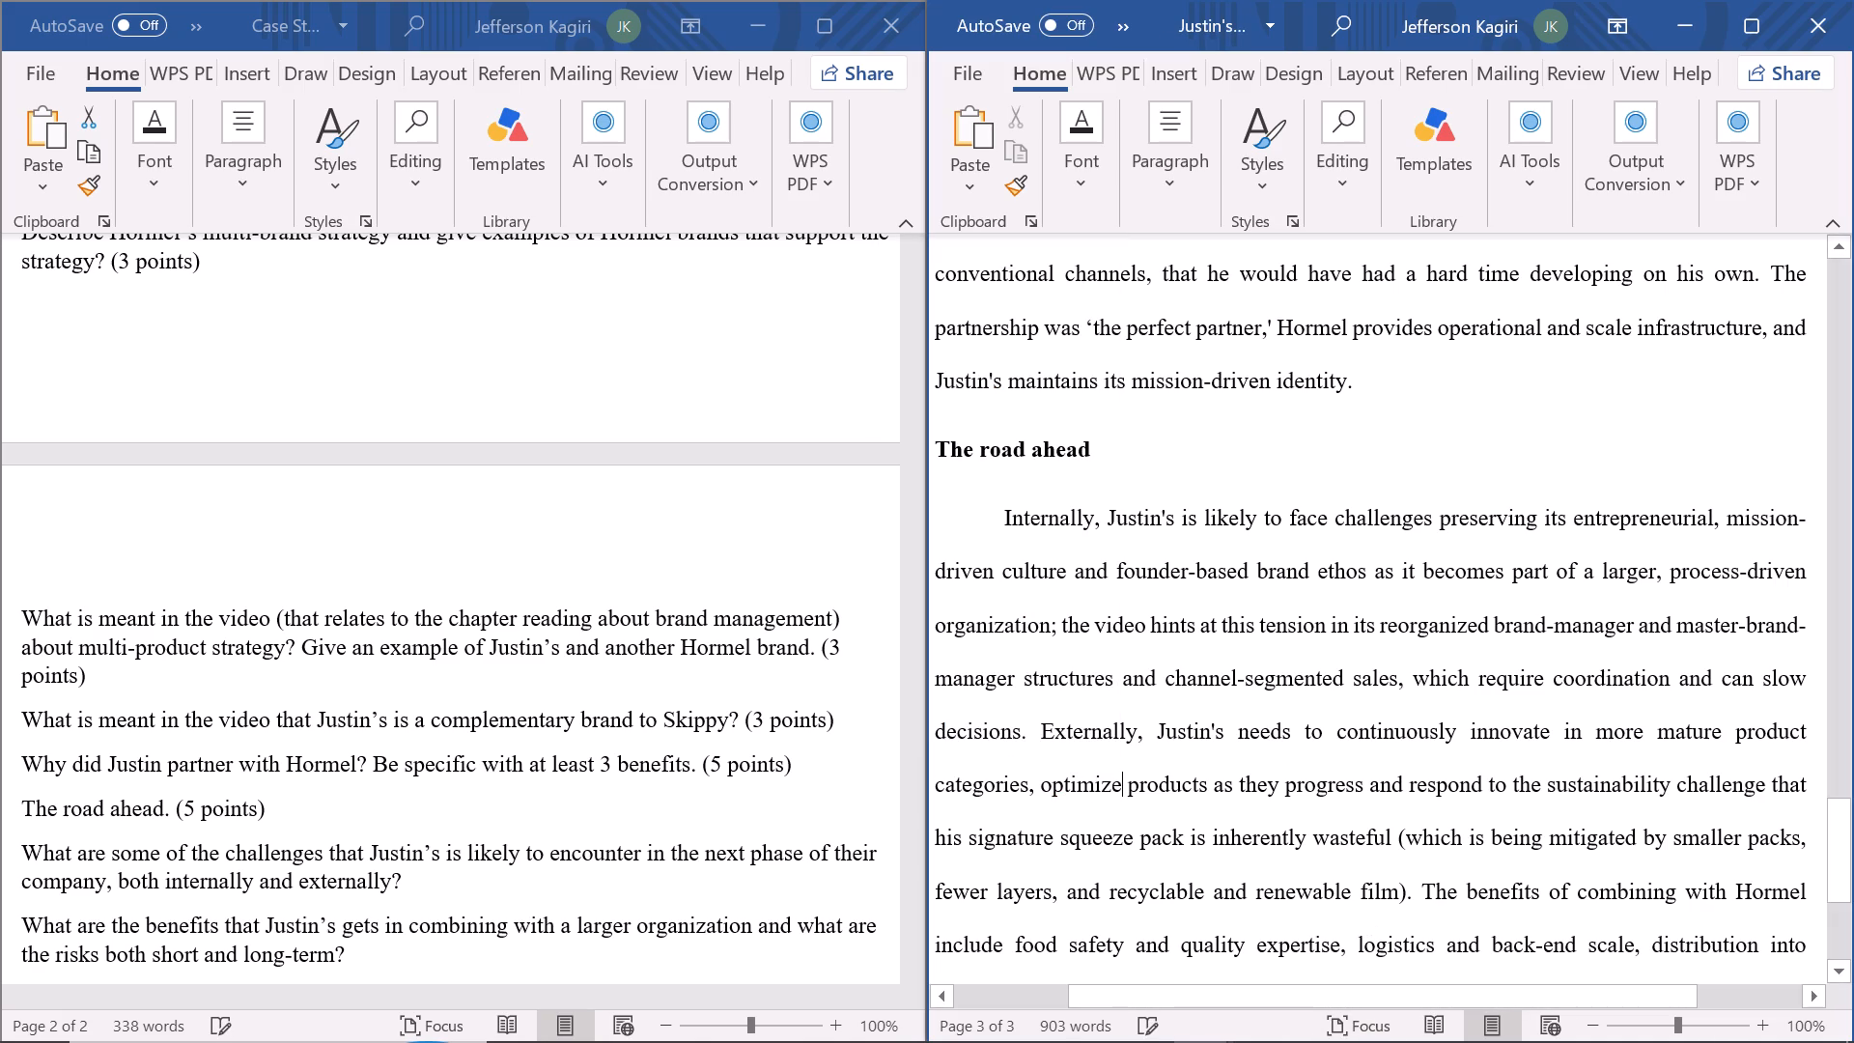
Split the road ahead answer so a new paragraph starts at "The benefits of combining with Hormel".
{"action": "left_click", "coordinate": [1370, 857]}
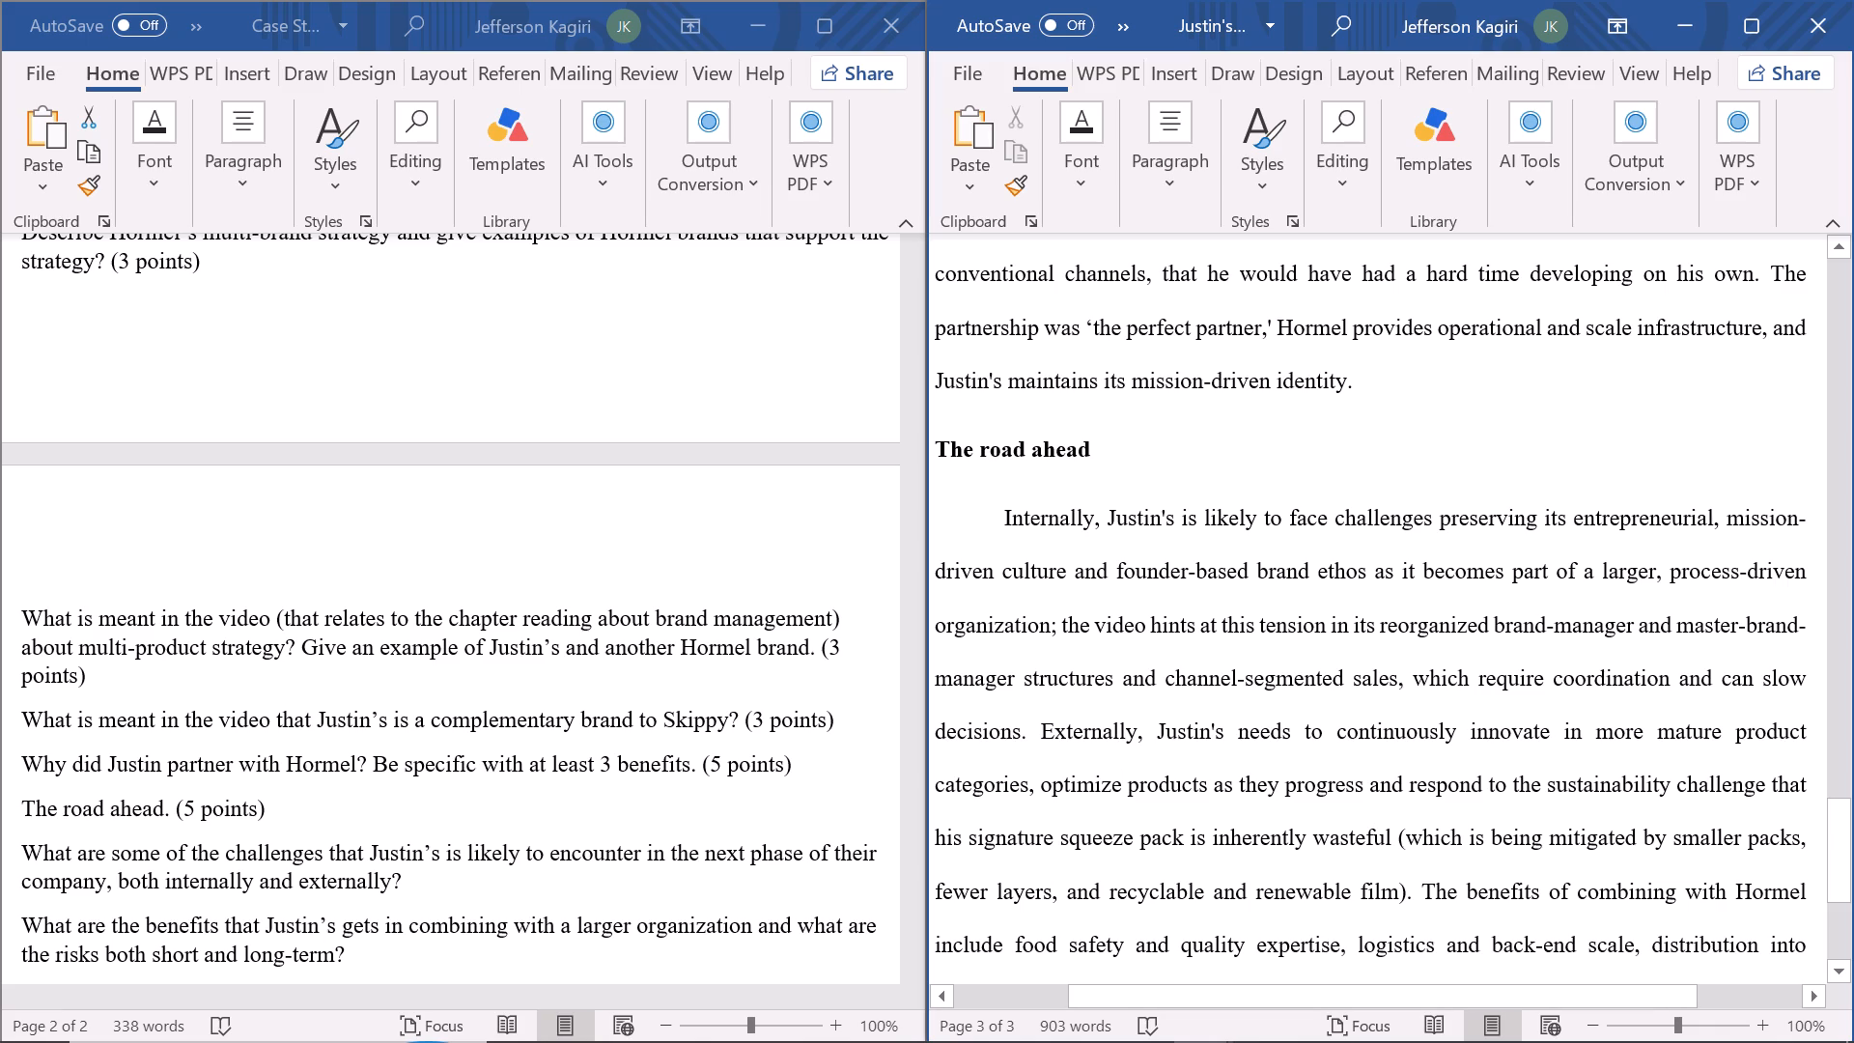
{"action": "left_click", "coordinate": [1416, 903]}
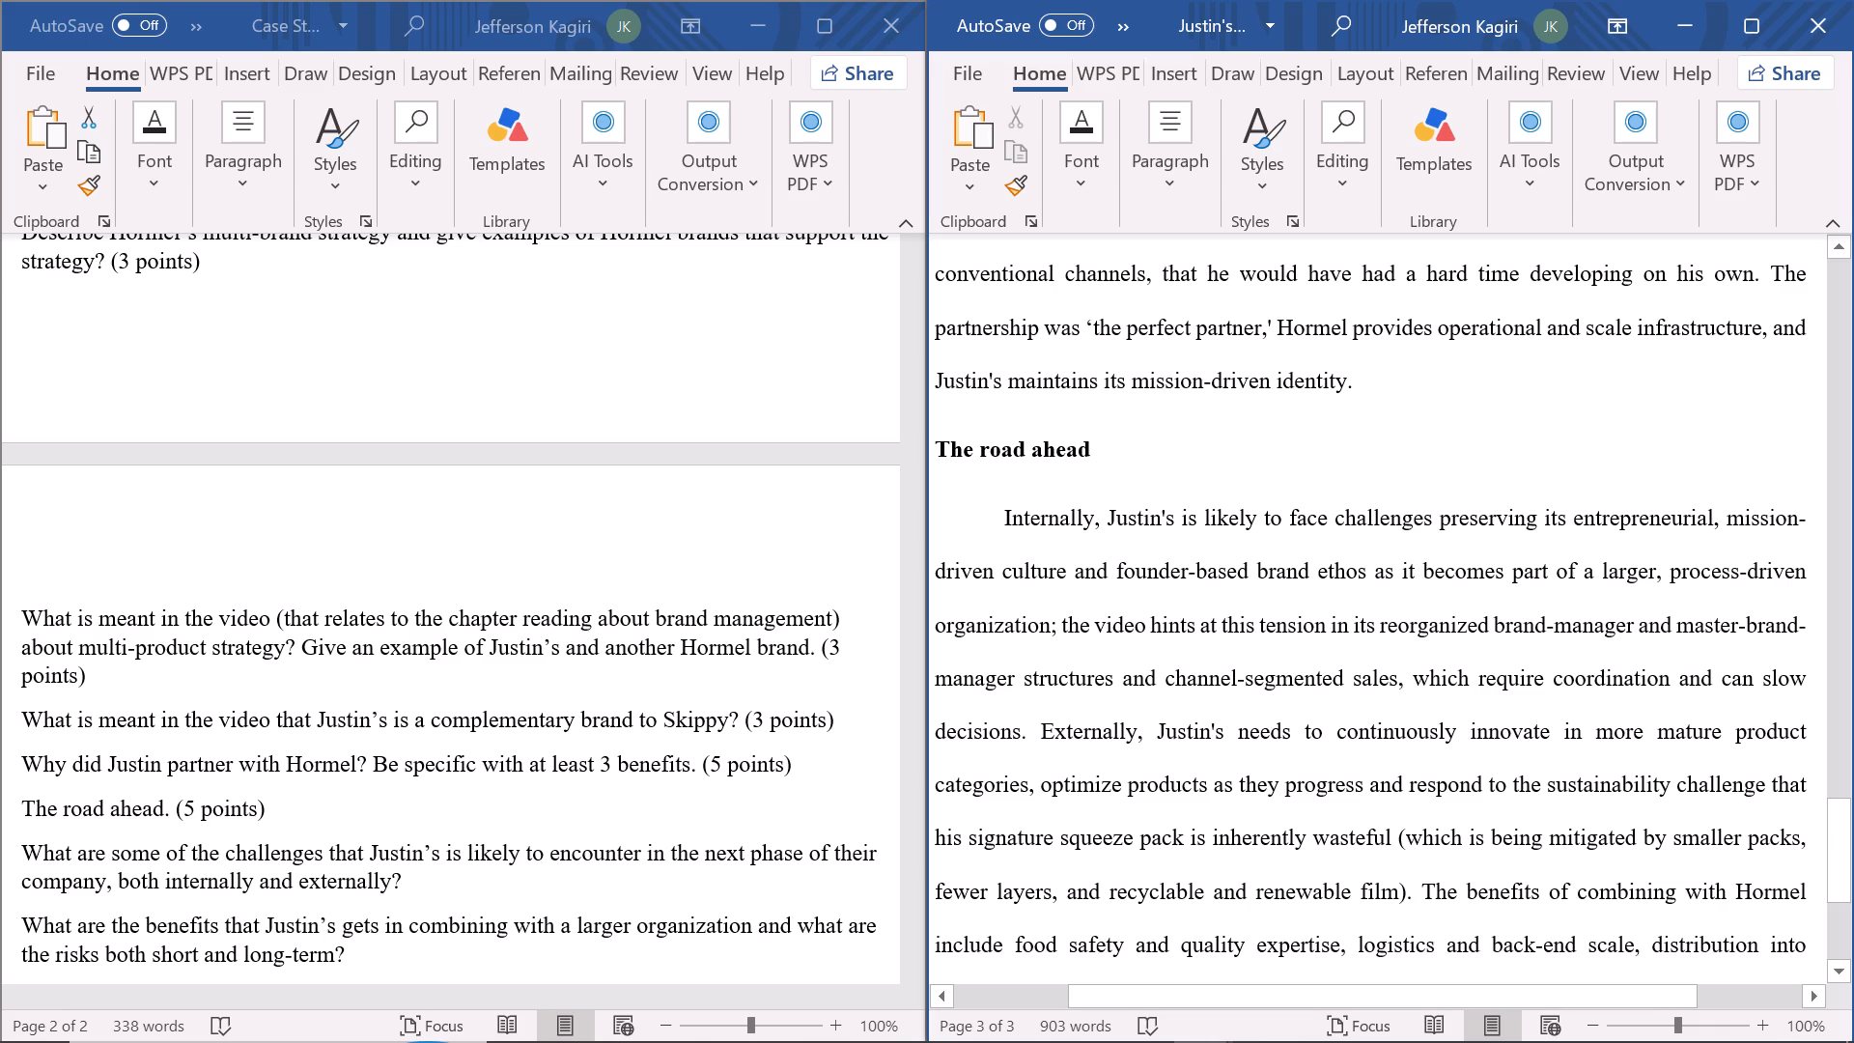
{"action": "left_click", "coordinate": [1421, 897]}
{"action": "key", "text": "Return"}
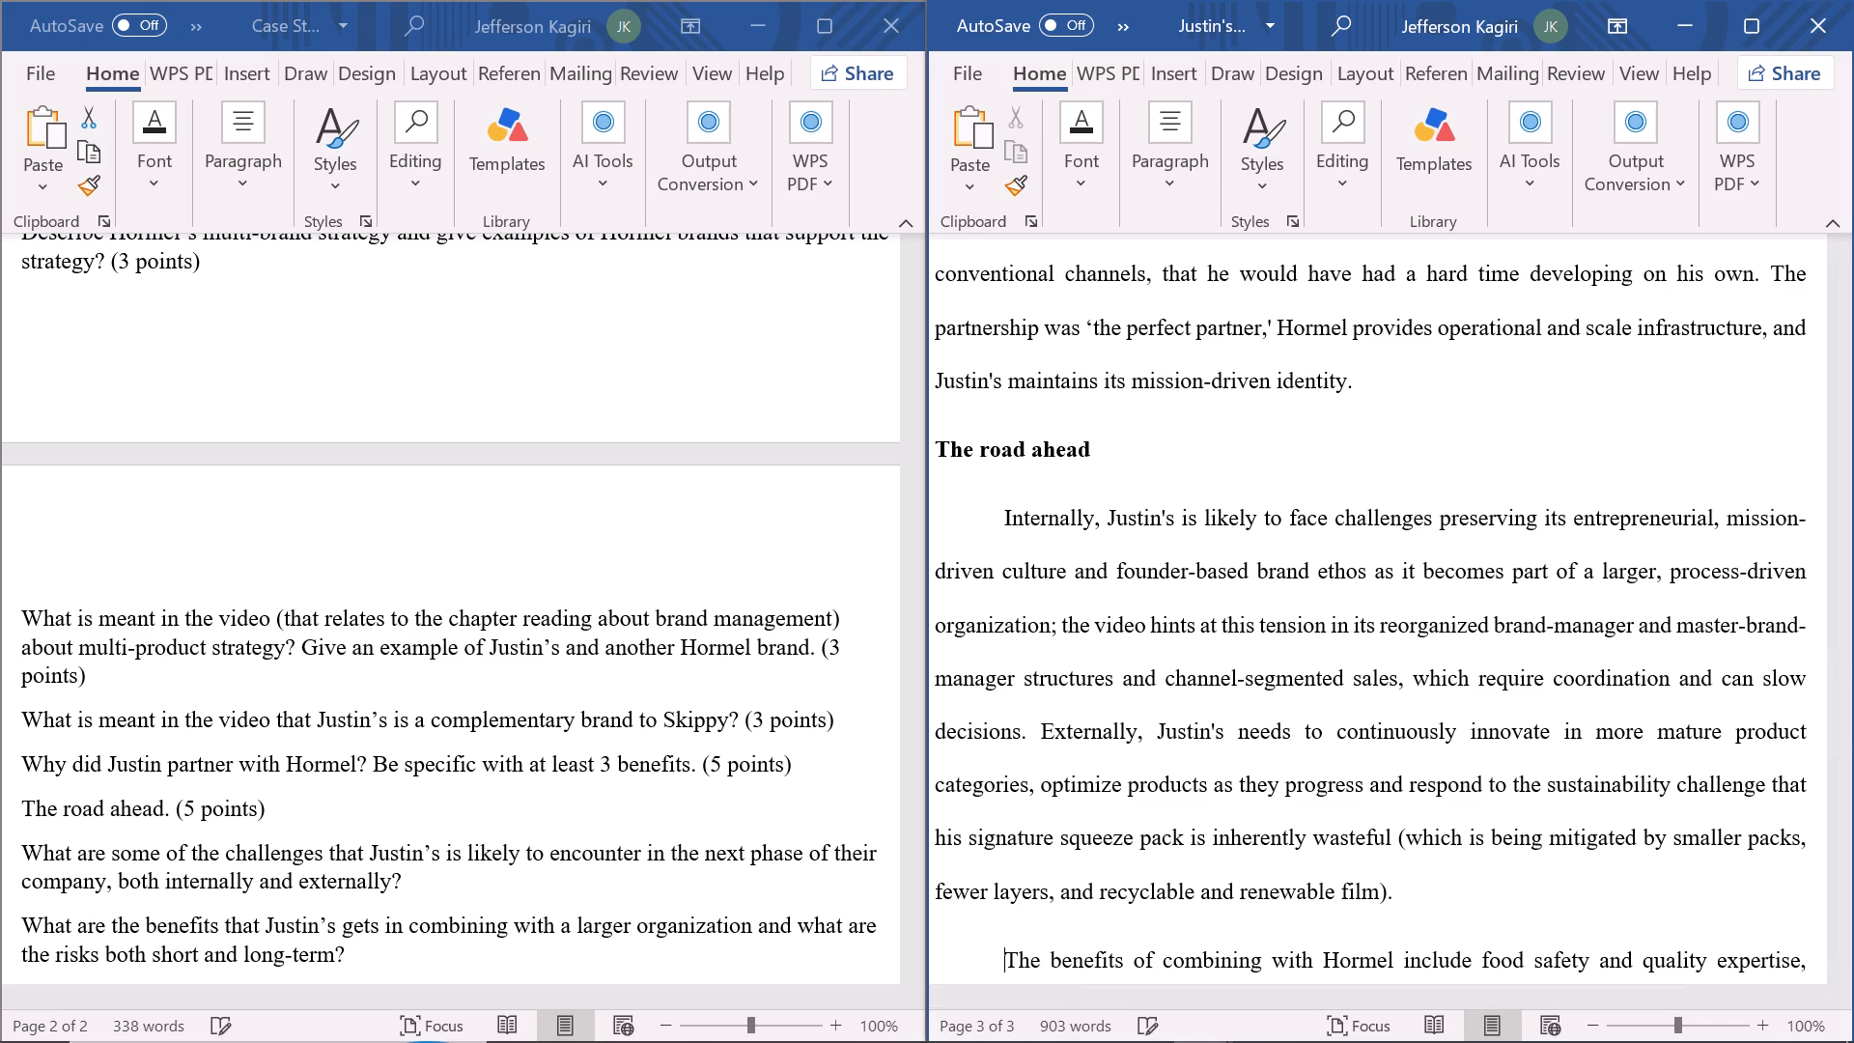
Review the new paragraph on the benefits and risks of combining with Hormel through to its end.
{"action": "left_click", "coordinate": [1615, 861]}
{"action": "key", "text": "Down"}
{"action": "key", "text": "Down"}
{"action": "key", "text": "Down"}
{"action": "key", "text": "Down"}
{"action": "key", "text": "Down"}
{"action": "key", "text": "Down"}
{"action": "key", "text": "Down"}
{"action": "key", "text": "Down"}
{"action": "key", "text": "Down"}
{"action": "key", "text": "Down"}
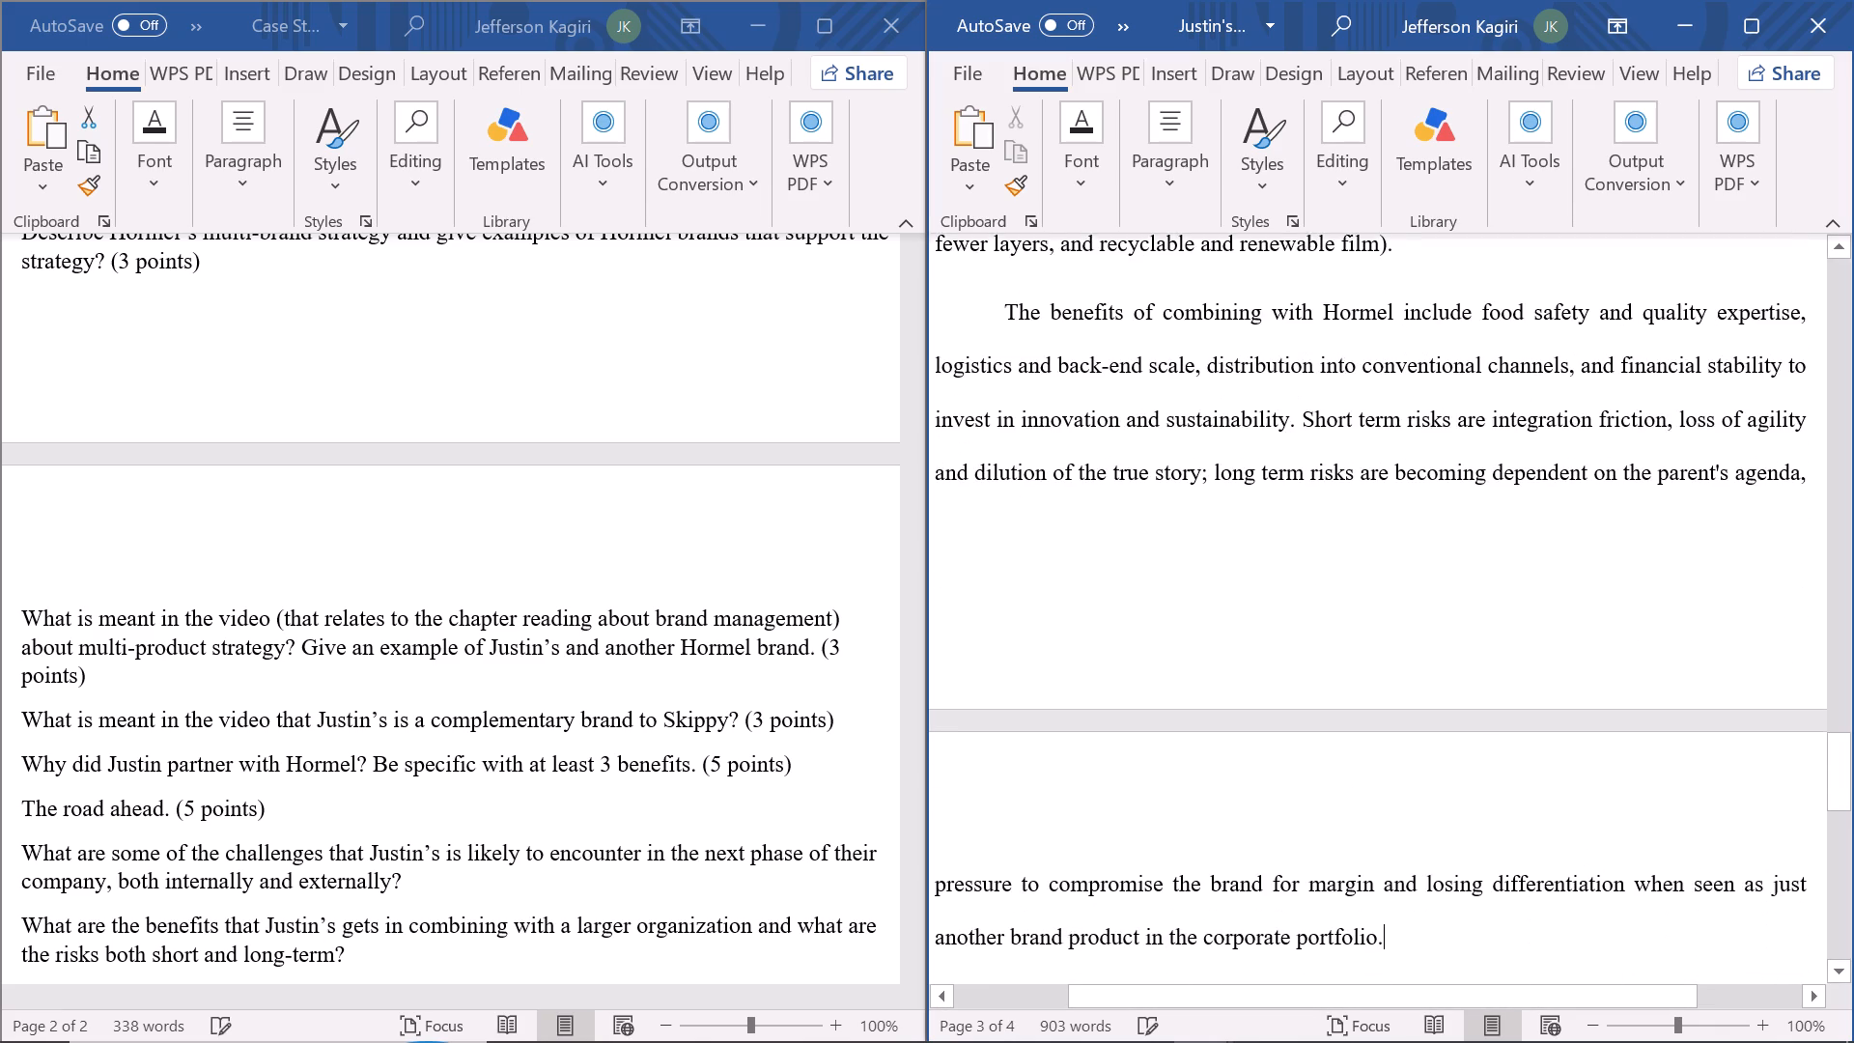
Check the remaining road ahead questions in the assignment instructions, through to the submission type line.
{"action": "left_click", "coordinate": [615, 933]}
{"action": "key", "text": "Down"}
{"action": "key", "text": "Down"}
{"action": "key", "text": "Down"}
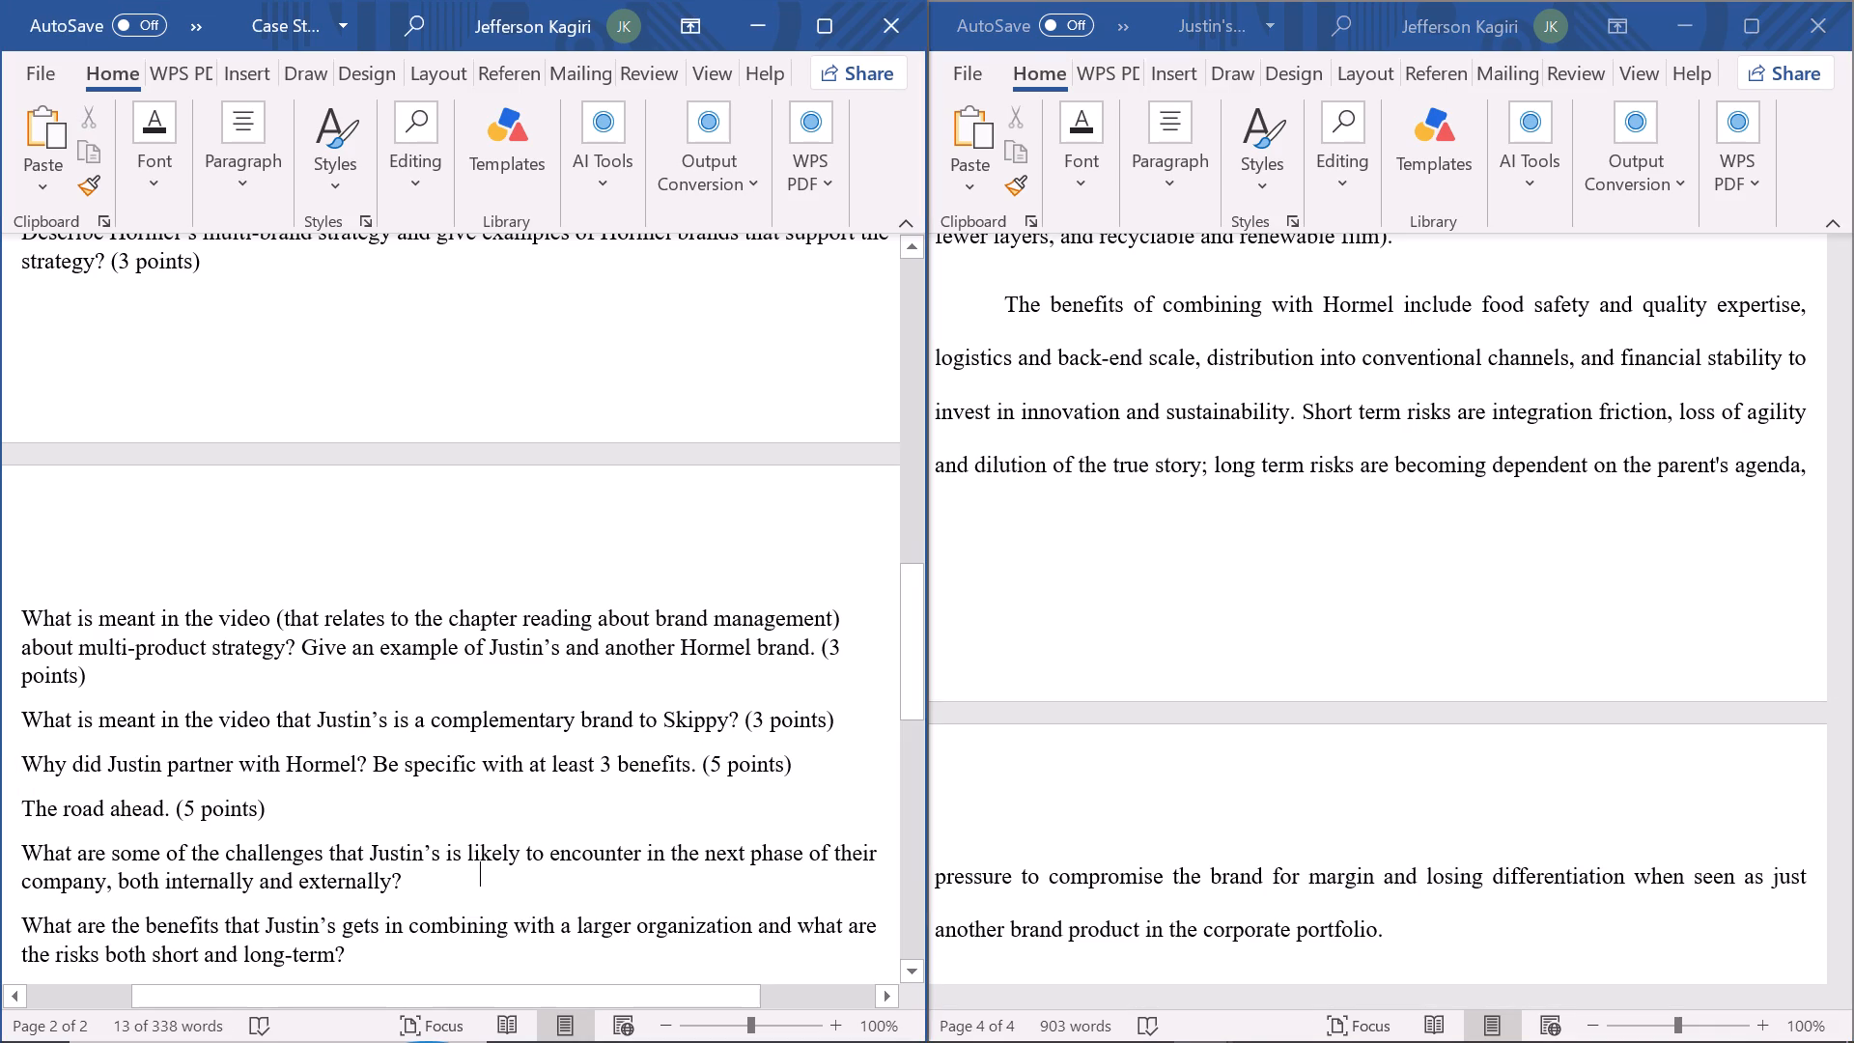
{"action": "key", "text": "Down"}
{"action": "key", "text": "Down"}
{"action": "key", "text": "Down"}
{"action": "key", "text": "Down"}
{"action": "key", "text": "Down"}
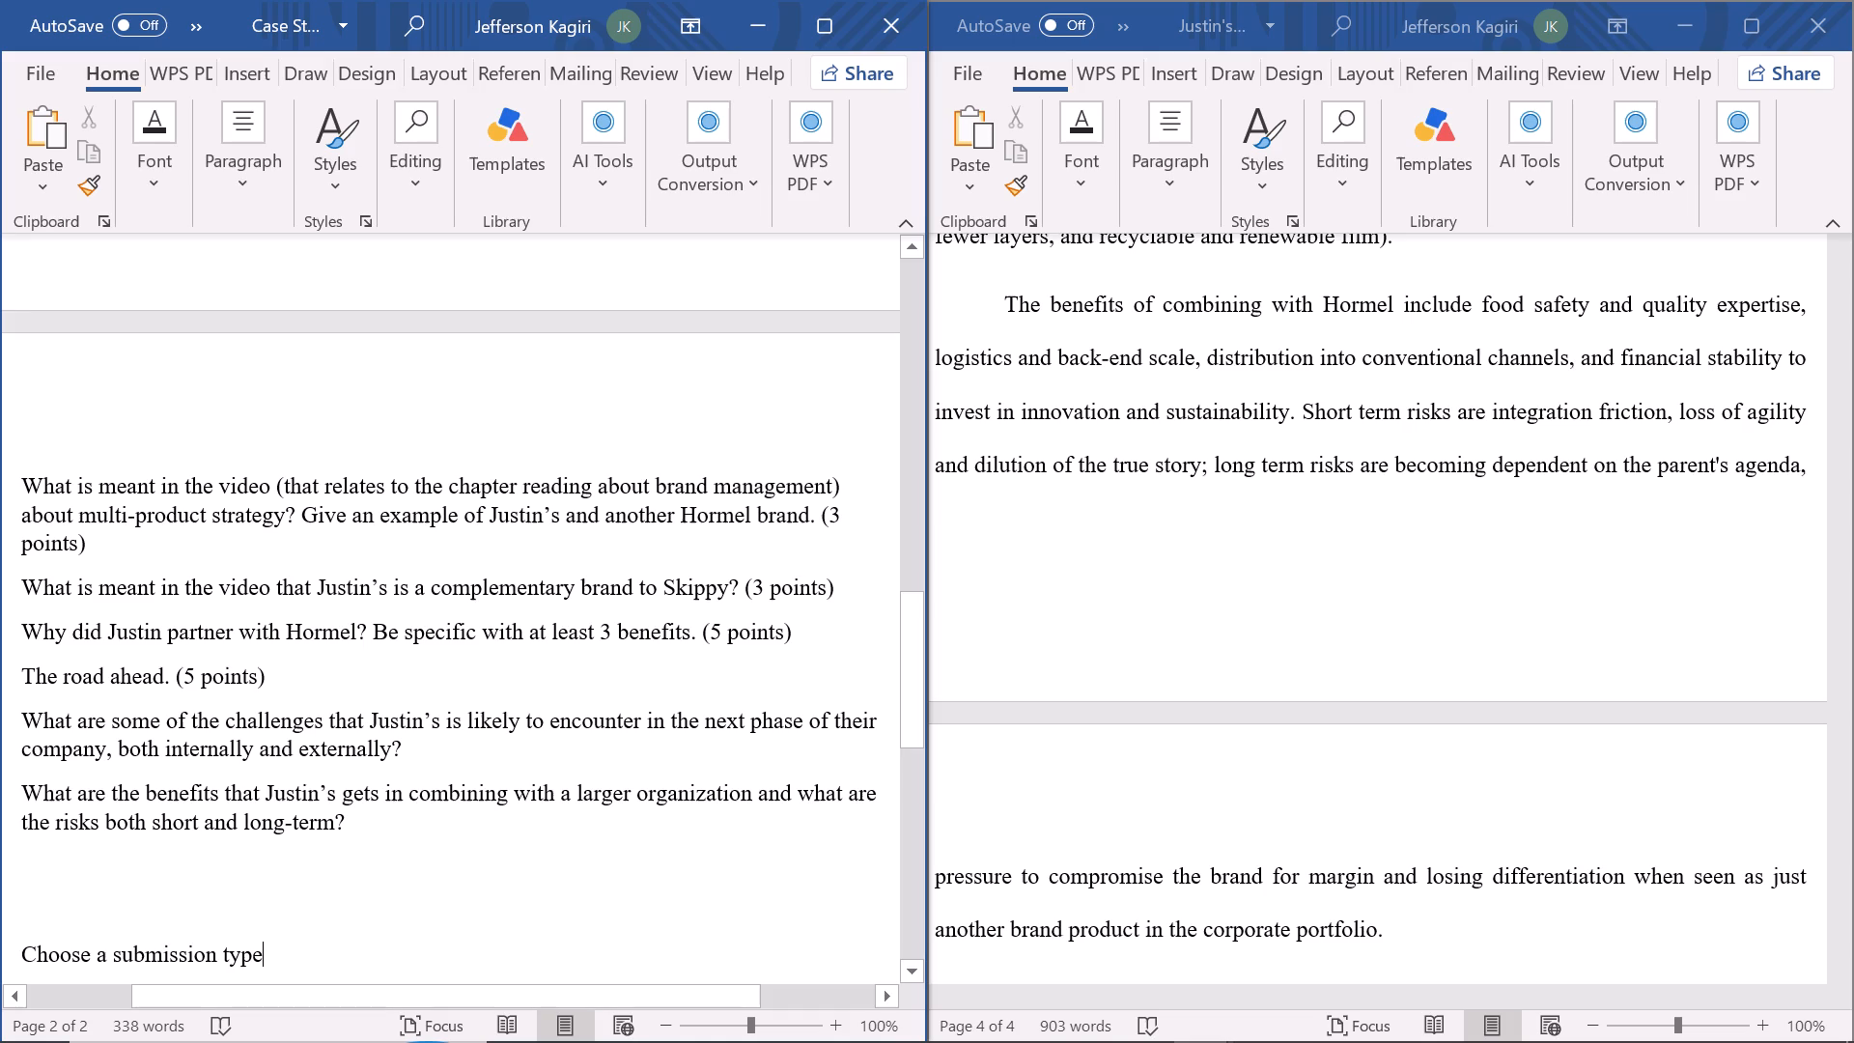
{"action": "key", "text": "Down"}
{"action": "key", "text": "Down"}
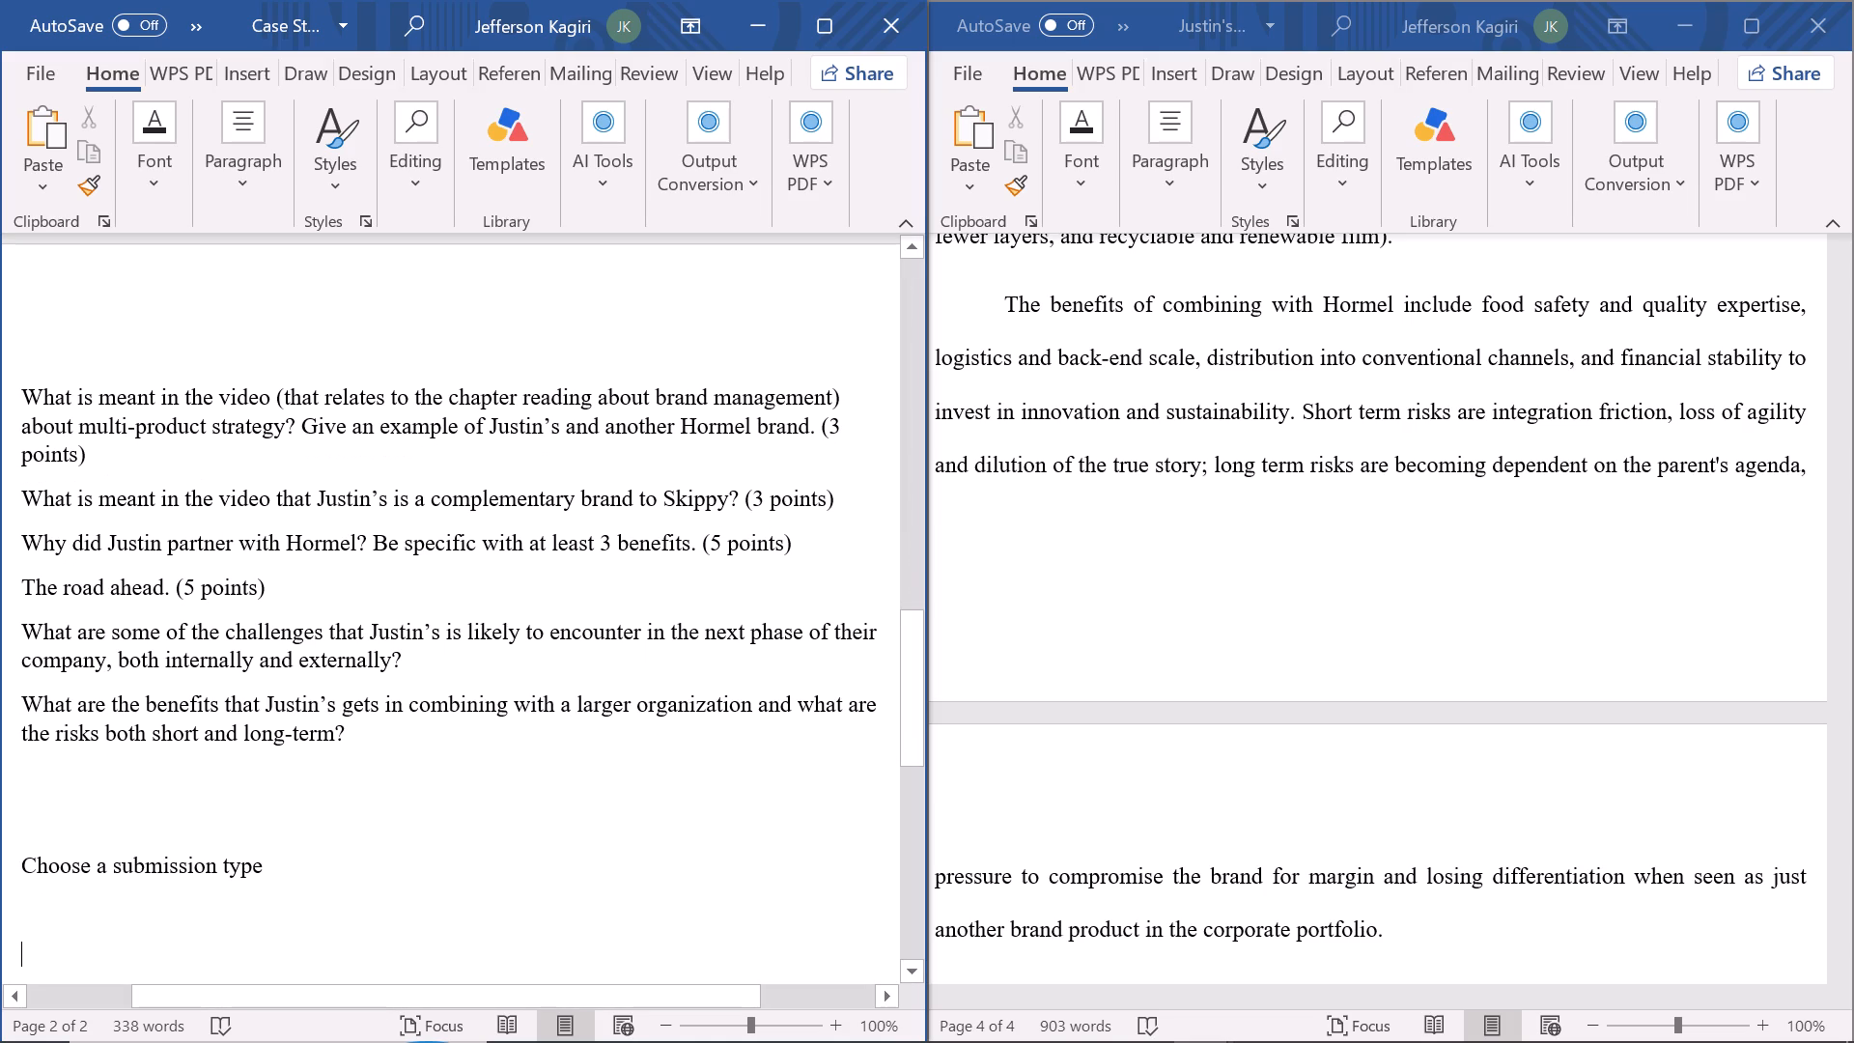
{"action": "key", "text": "Up"}
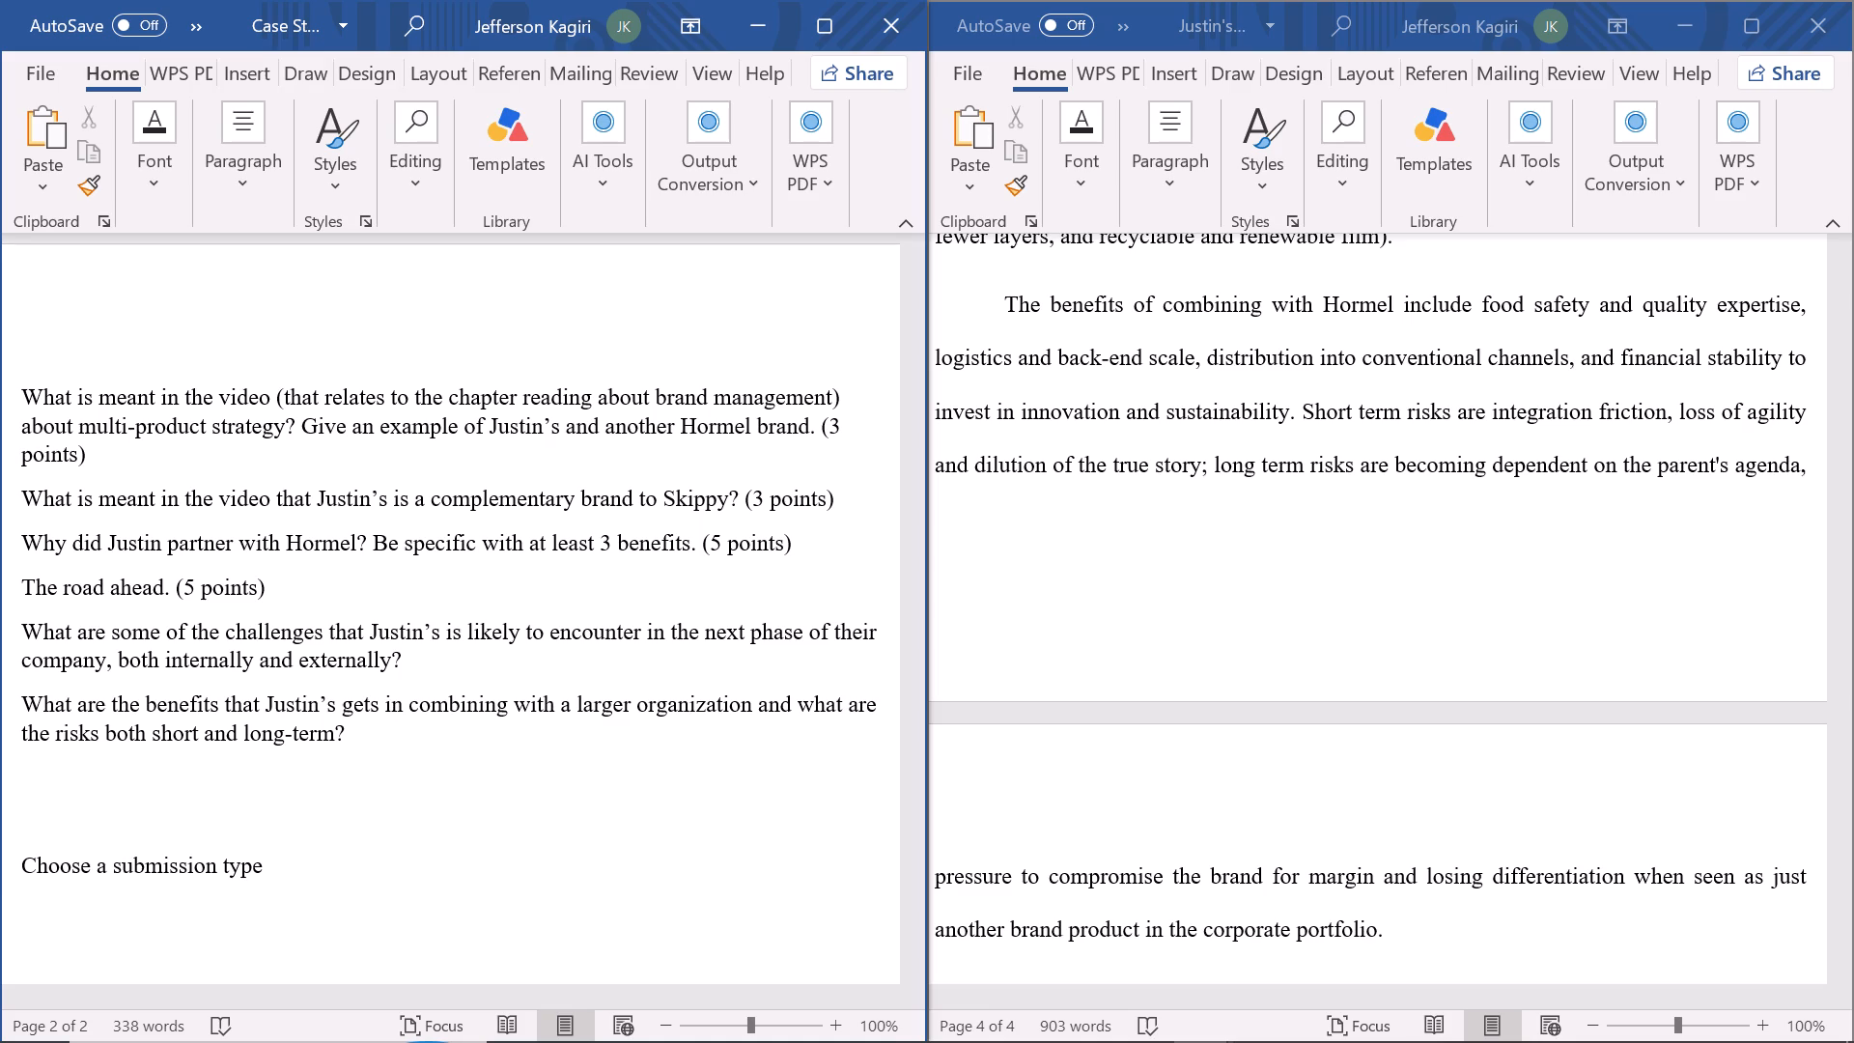
Replace "are" with "include" after "Short term risks" in the benefits and risks paragraph.
{"action": "left_click", "coordinate": [1482, 409]}
{"action": "left_click", "coordinate": [1482, 418]}
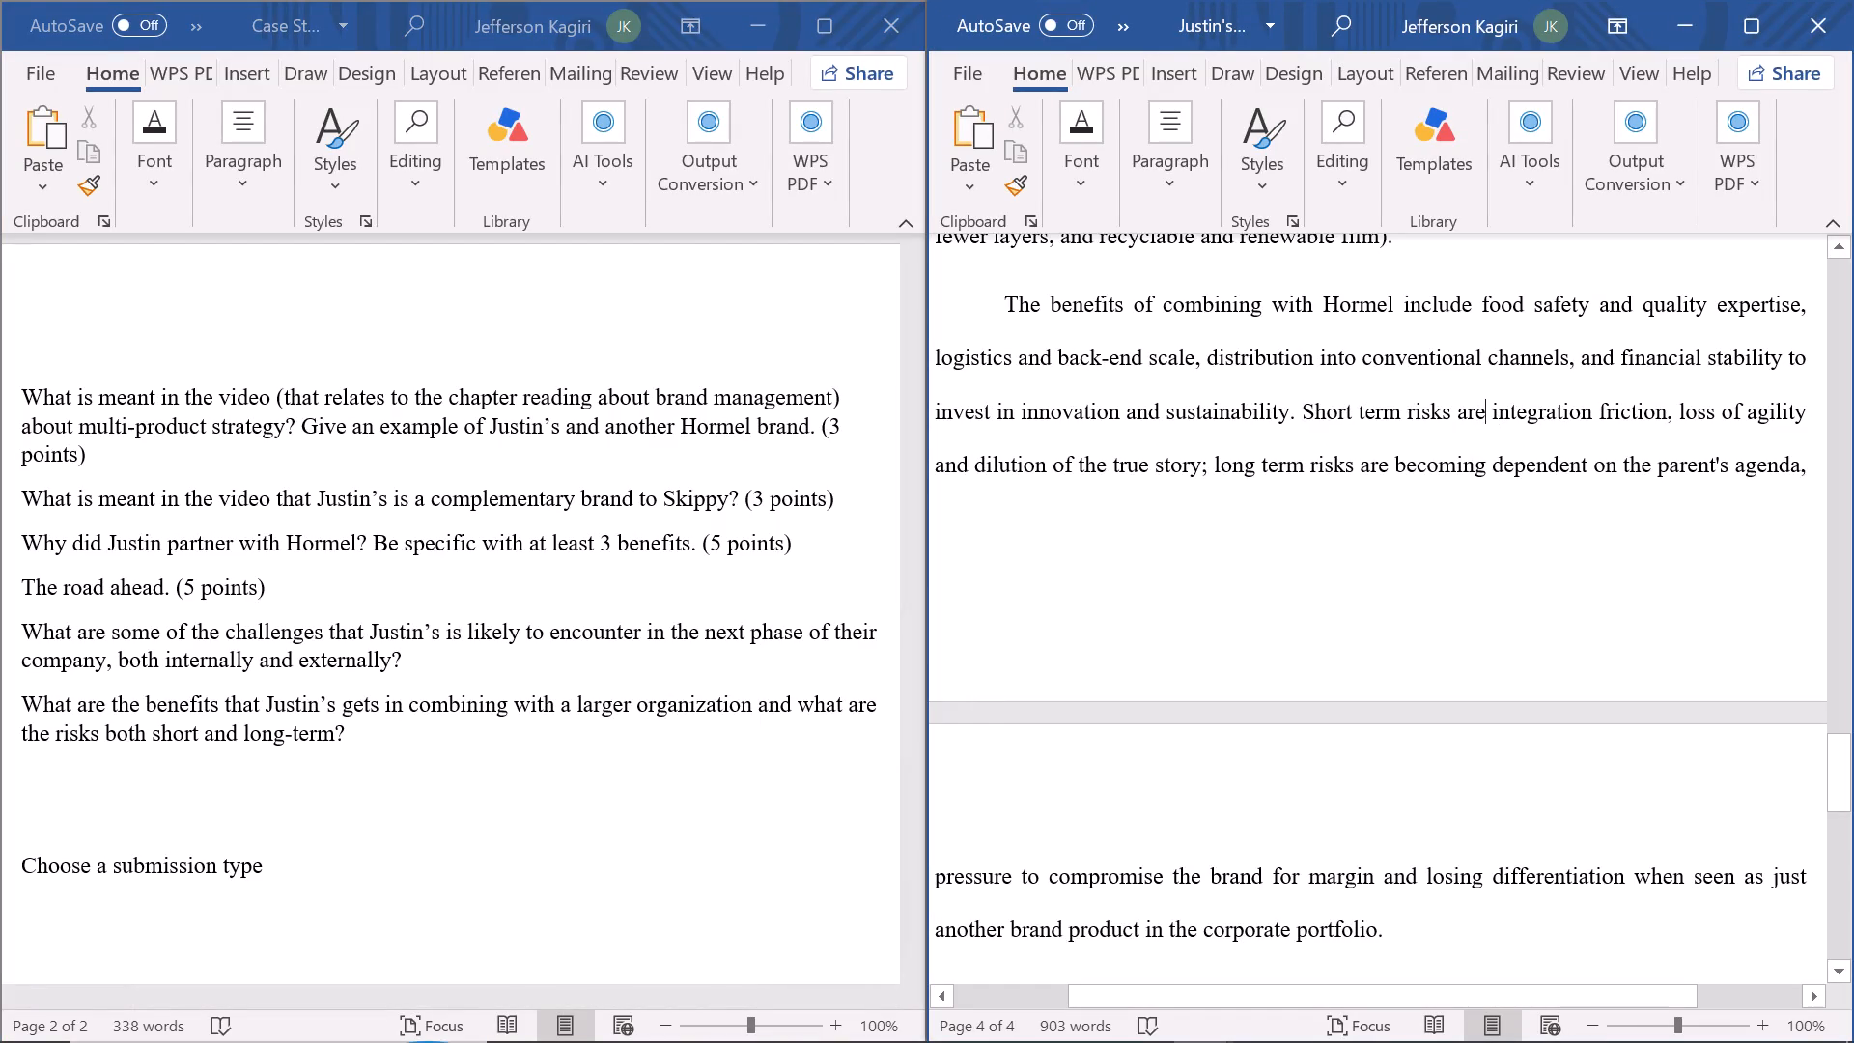
{"action": "key", "text": "BackSpace"}
{"action": "key", "text": "BackSpace"}
{"action": "key", "text": "BackSpace"}
{"action": "type", "text": "include"}
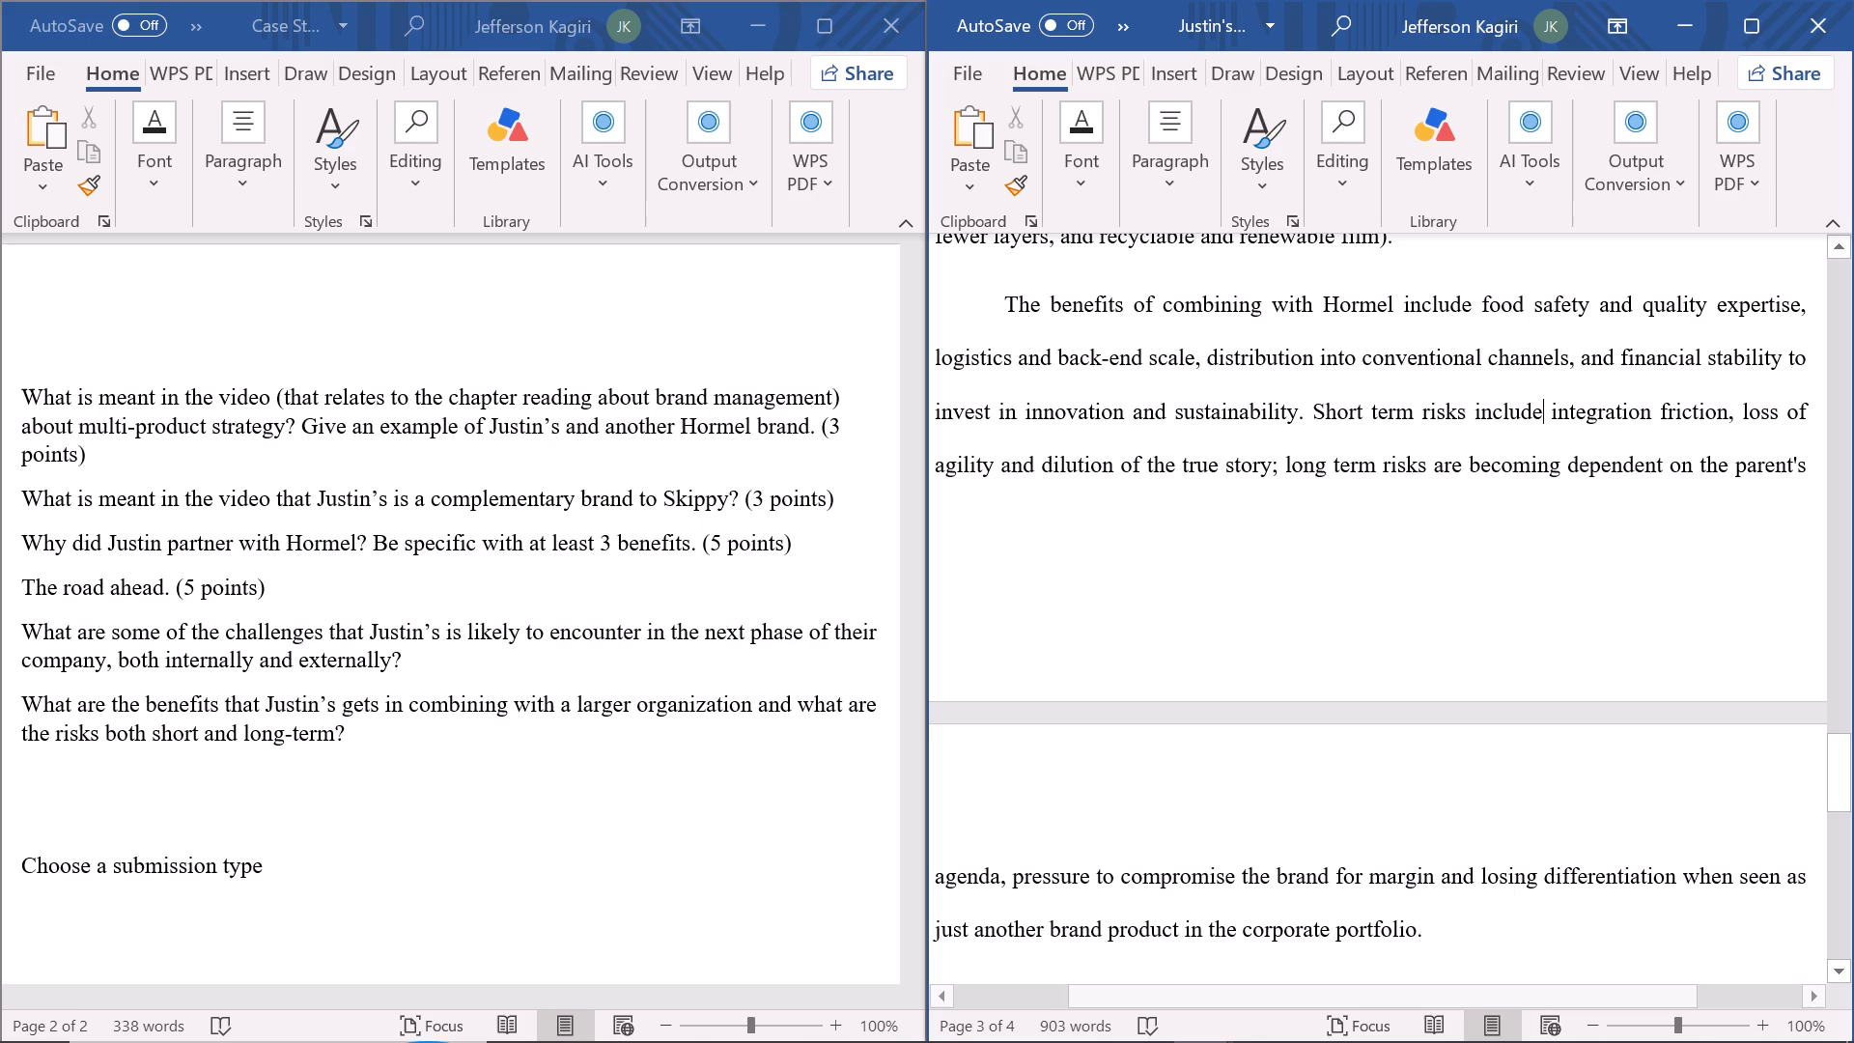
End the short term risks sentence with a period after "true story" and begin the long term risks sentence with "On the other hand,".
{"action": "left_click", "coordinate": [1285, 470]}
{"action": "key", "text": "BackSpace"}
{"action": "key", "text": "BackSpace"}
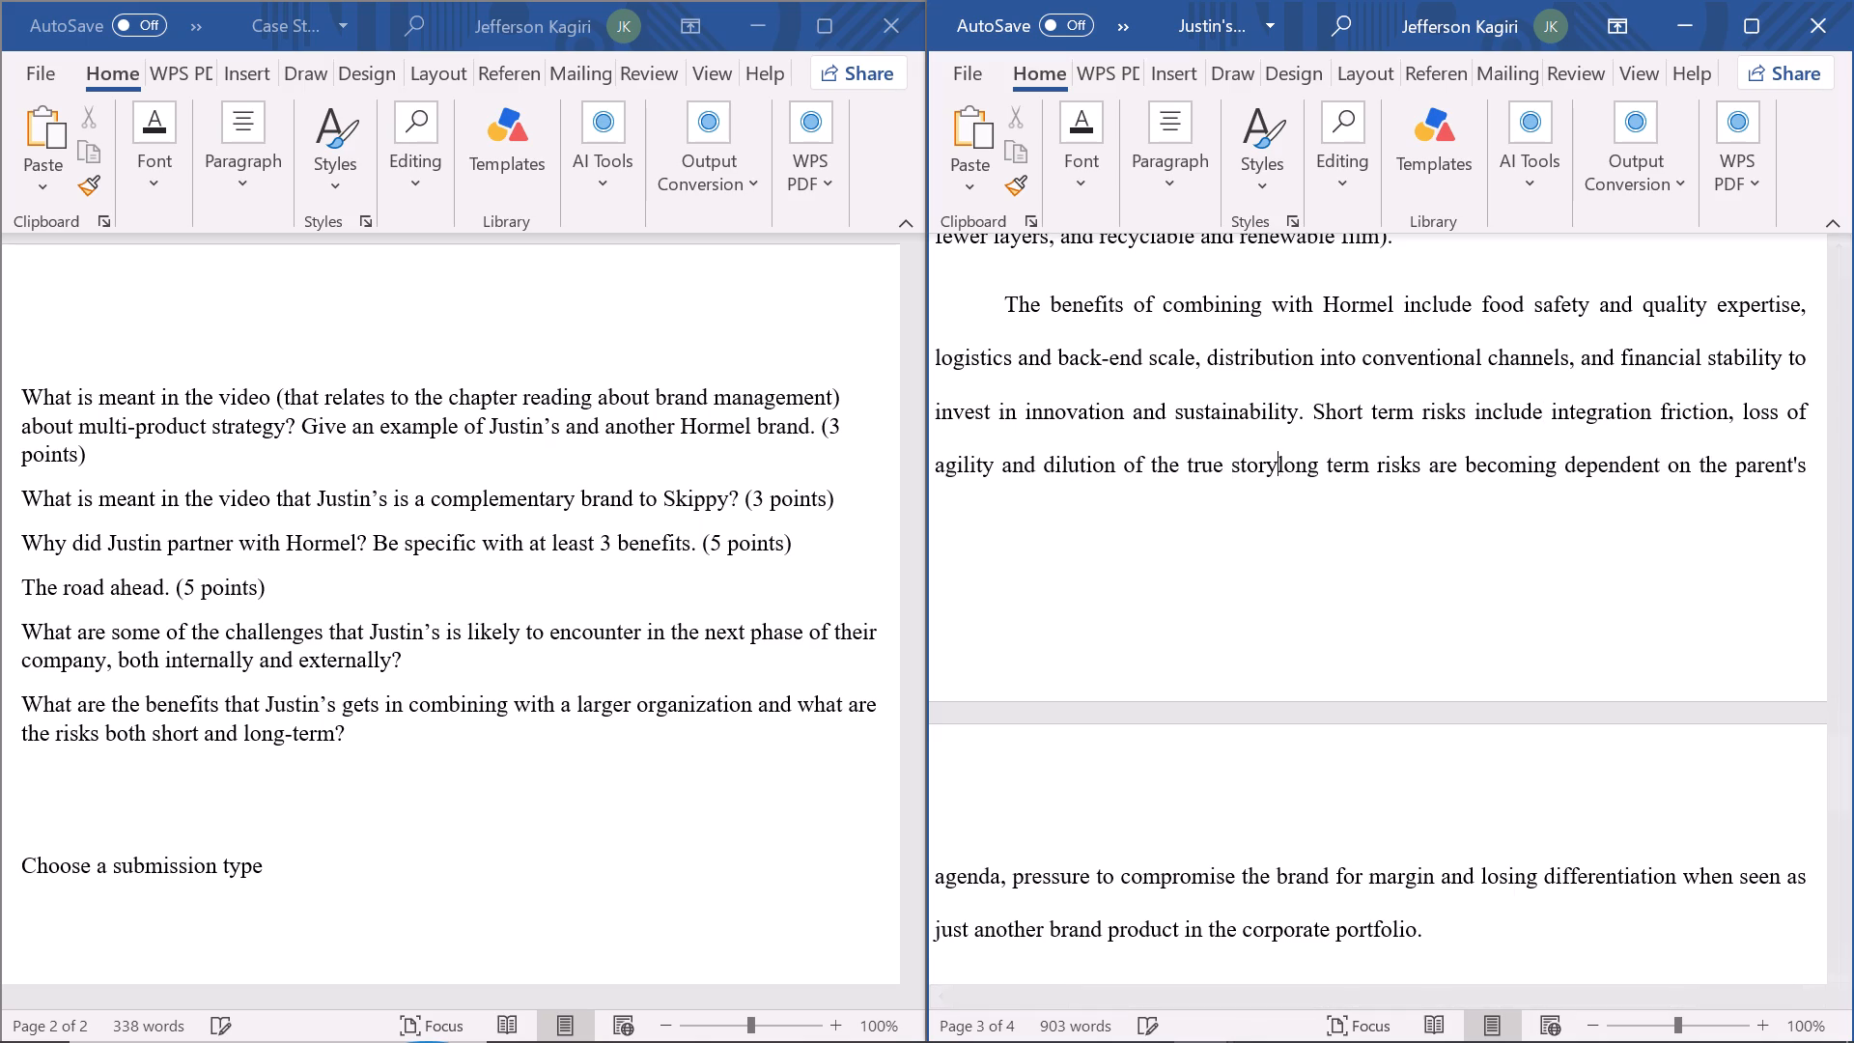
{"action": "key", "text": "BackSpace"}
{"action": "type", "text": "y."}
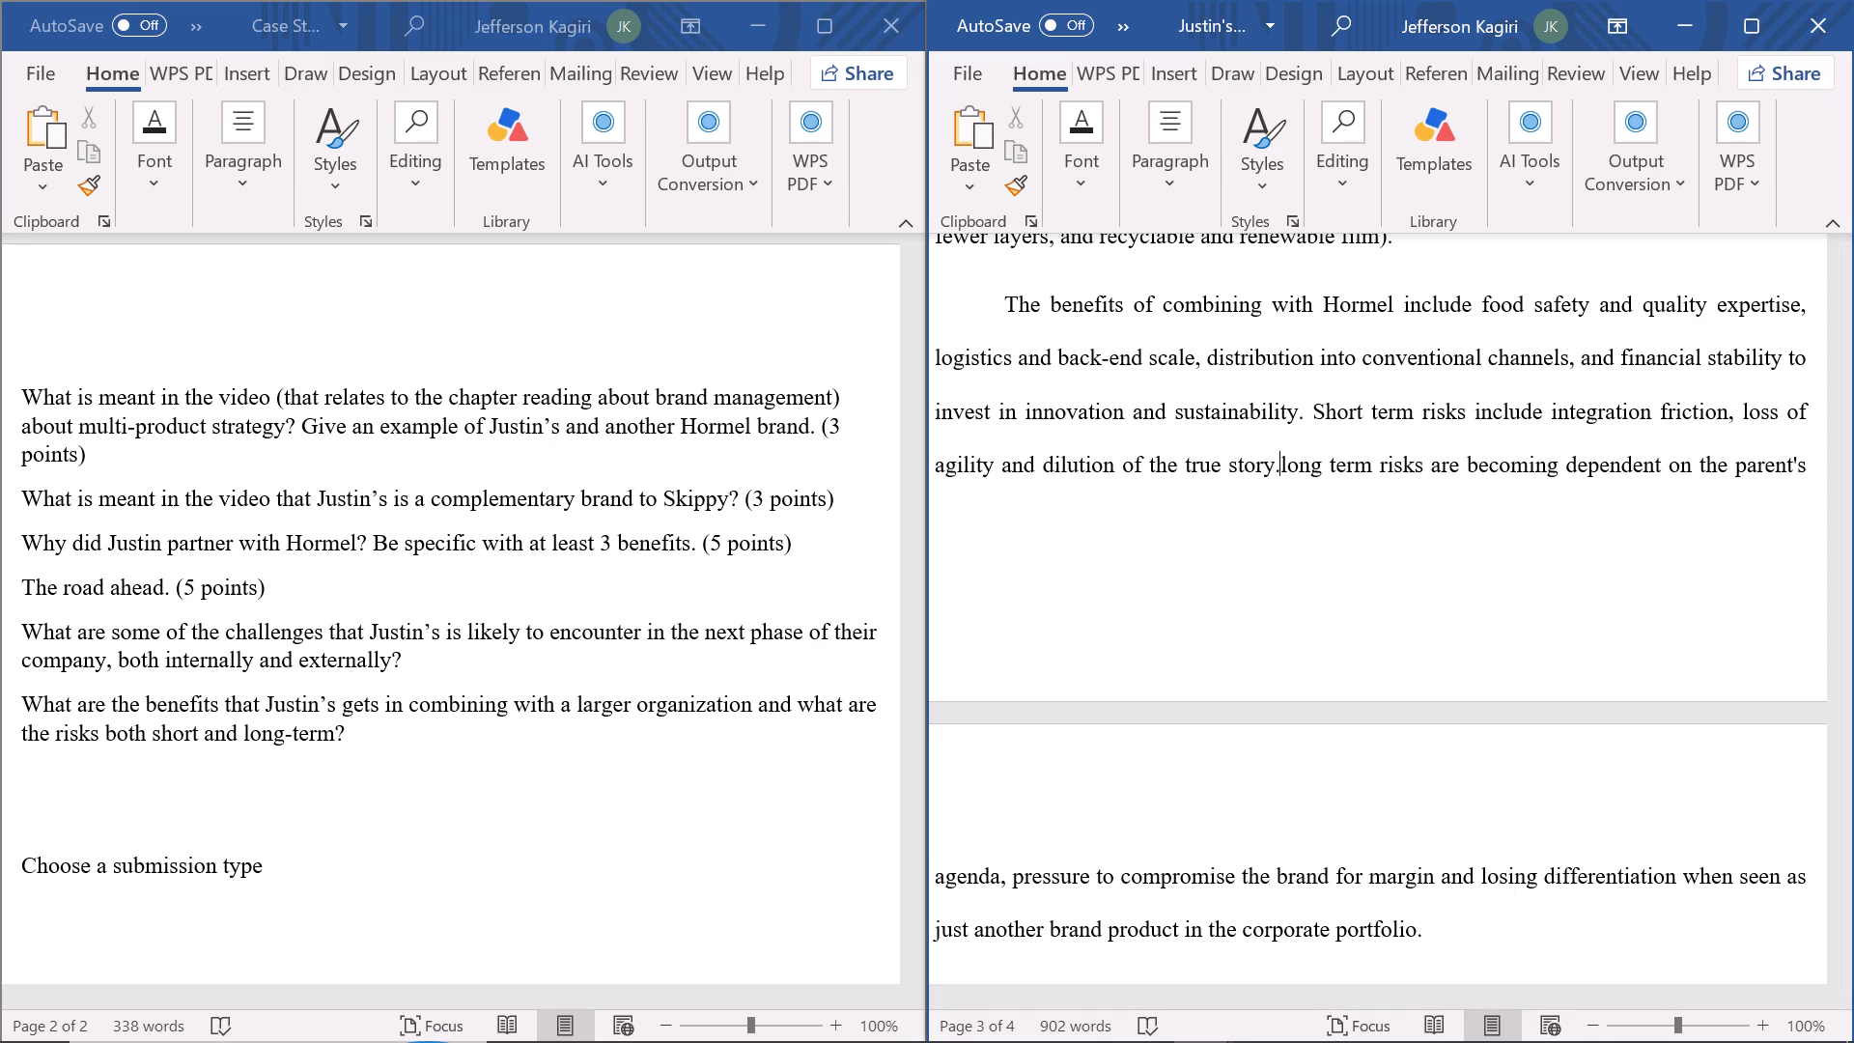
{"action": "key", "text": "space"}
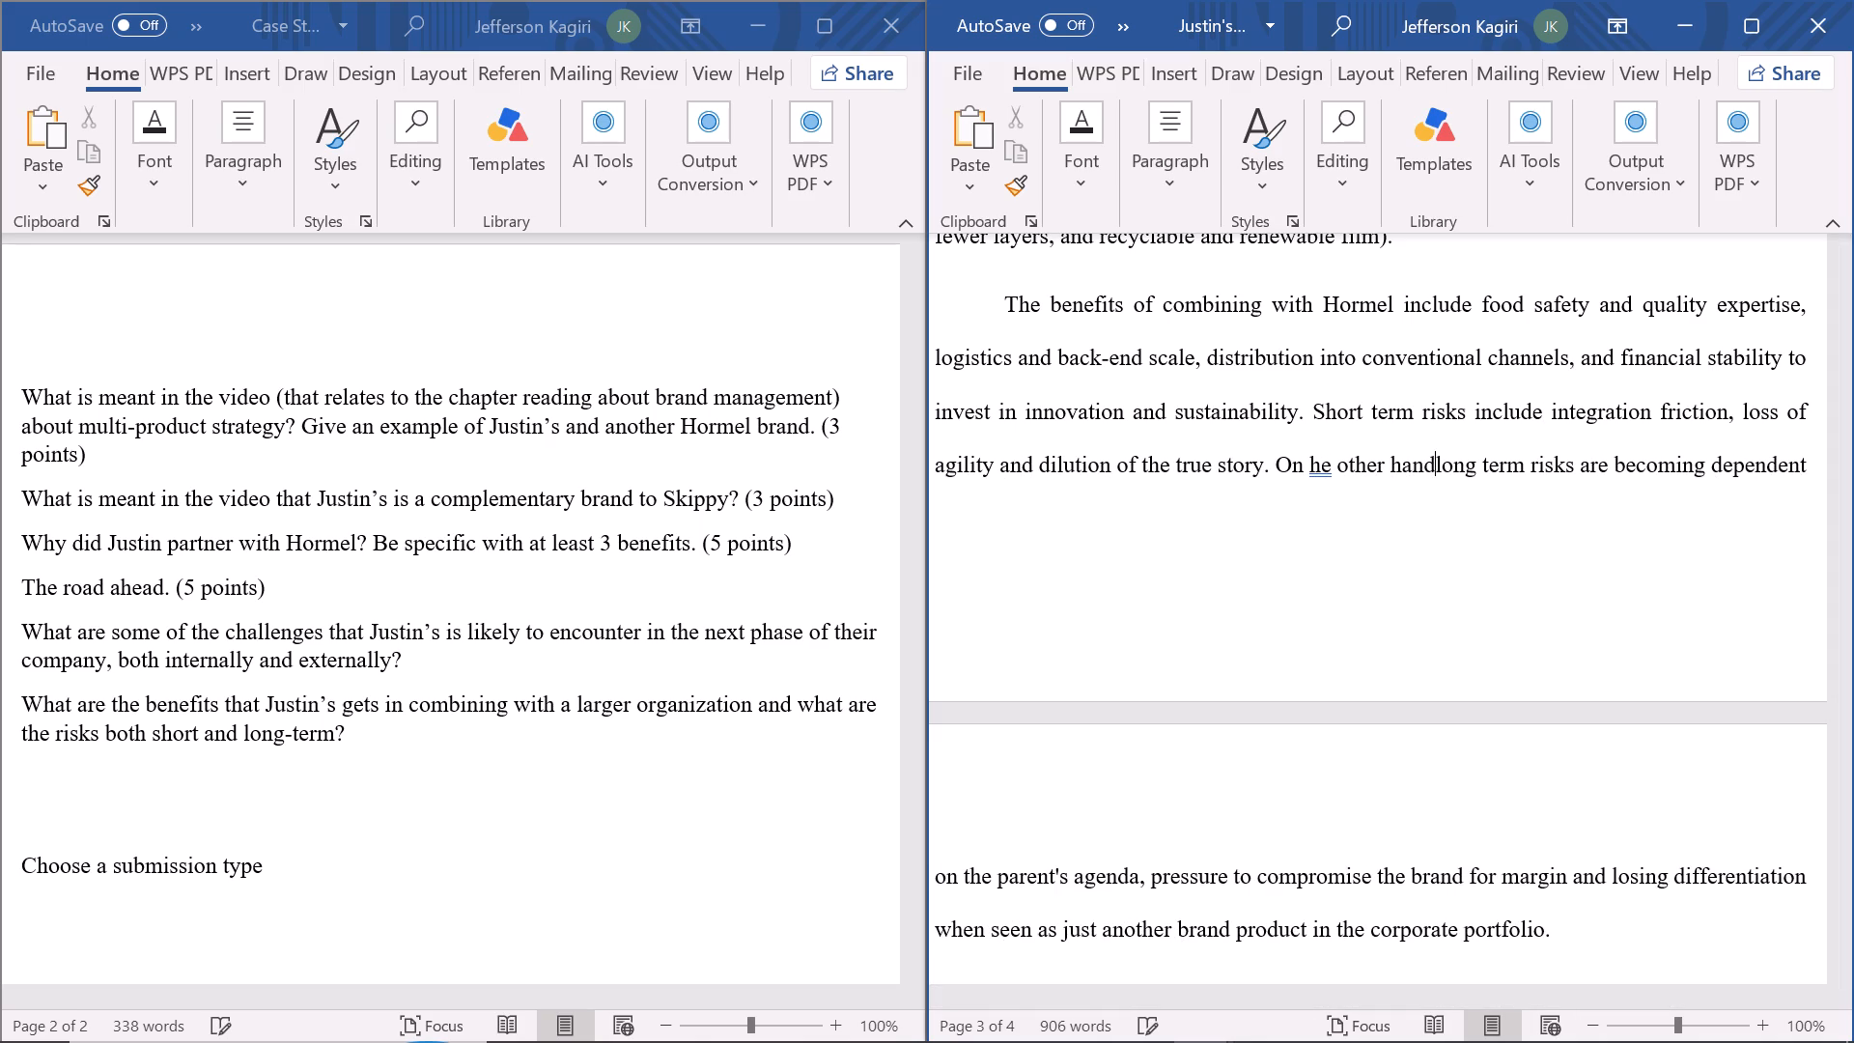
{"action": "type", "text": ","}
{"action": "key", "text": "space"}
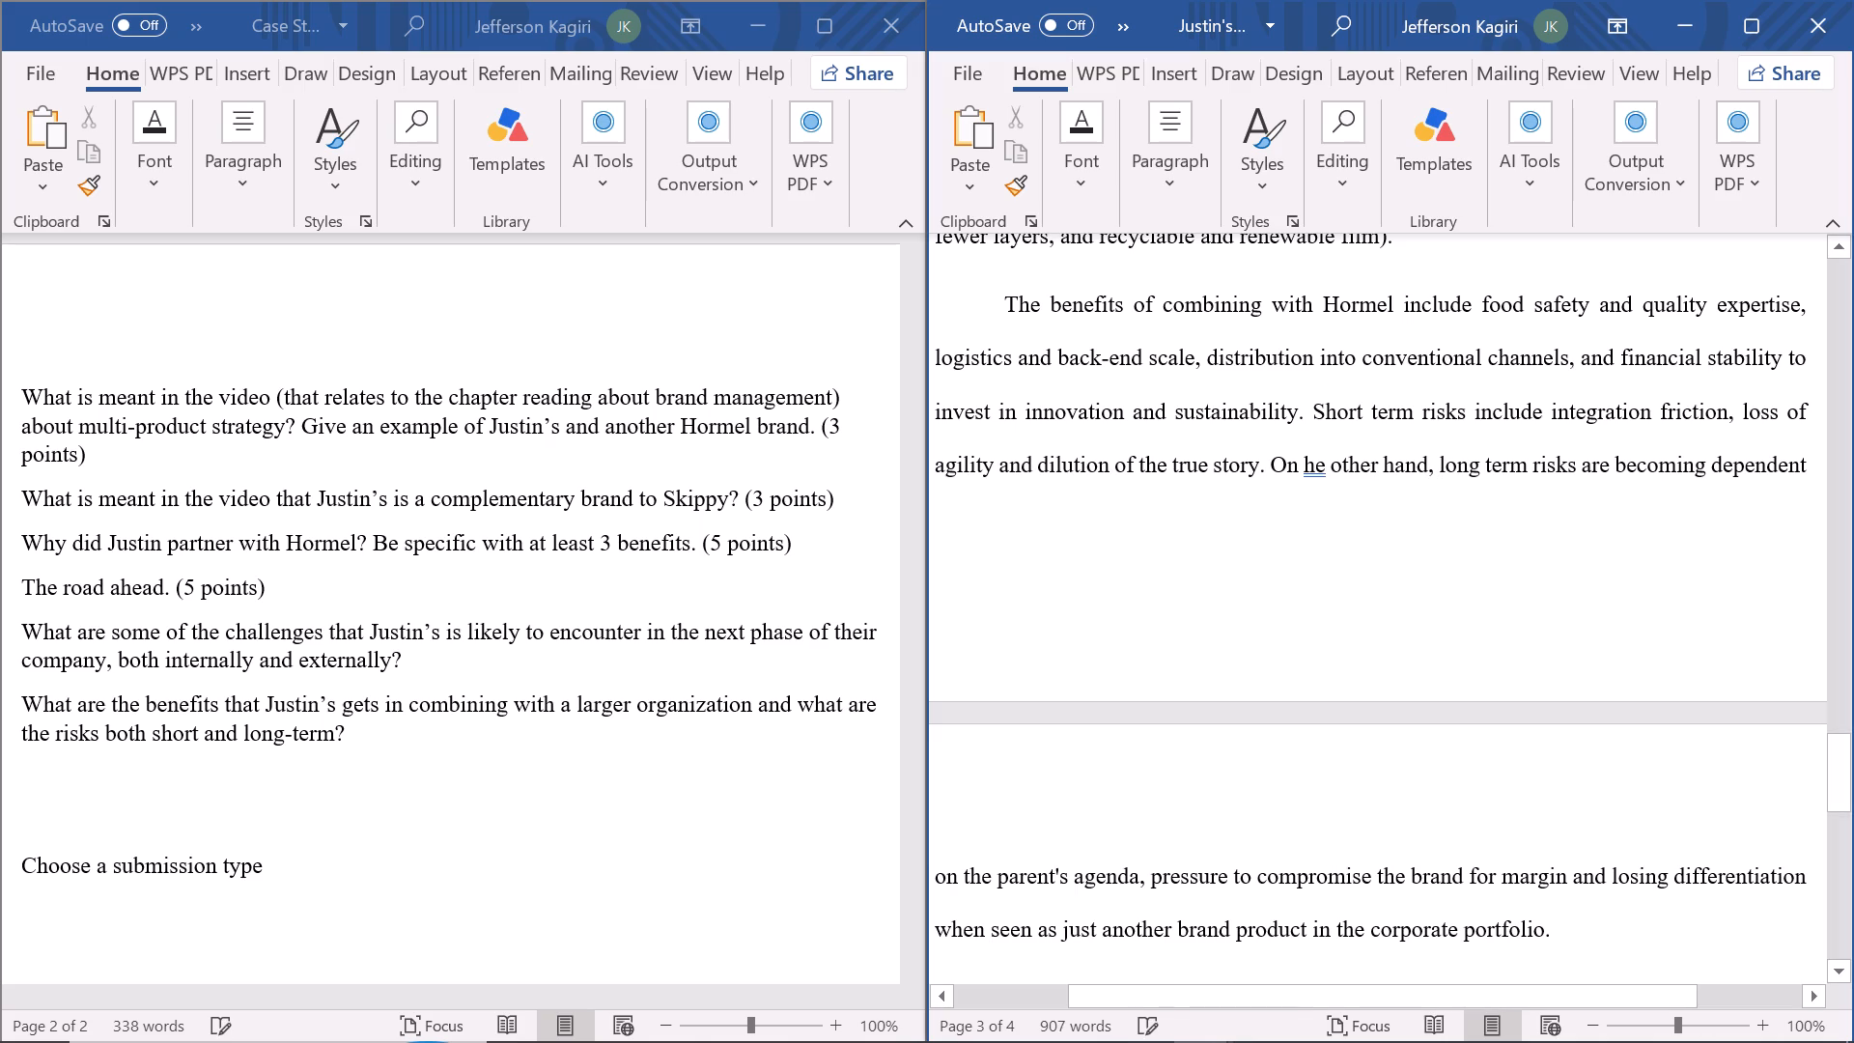
{"action": "left_click", "coordinate": [1302, 468]}
{"action": "key", "text": "t"}
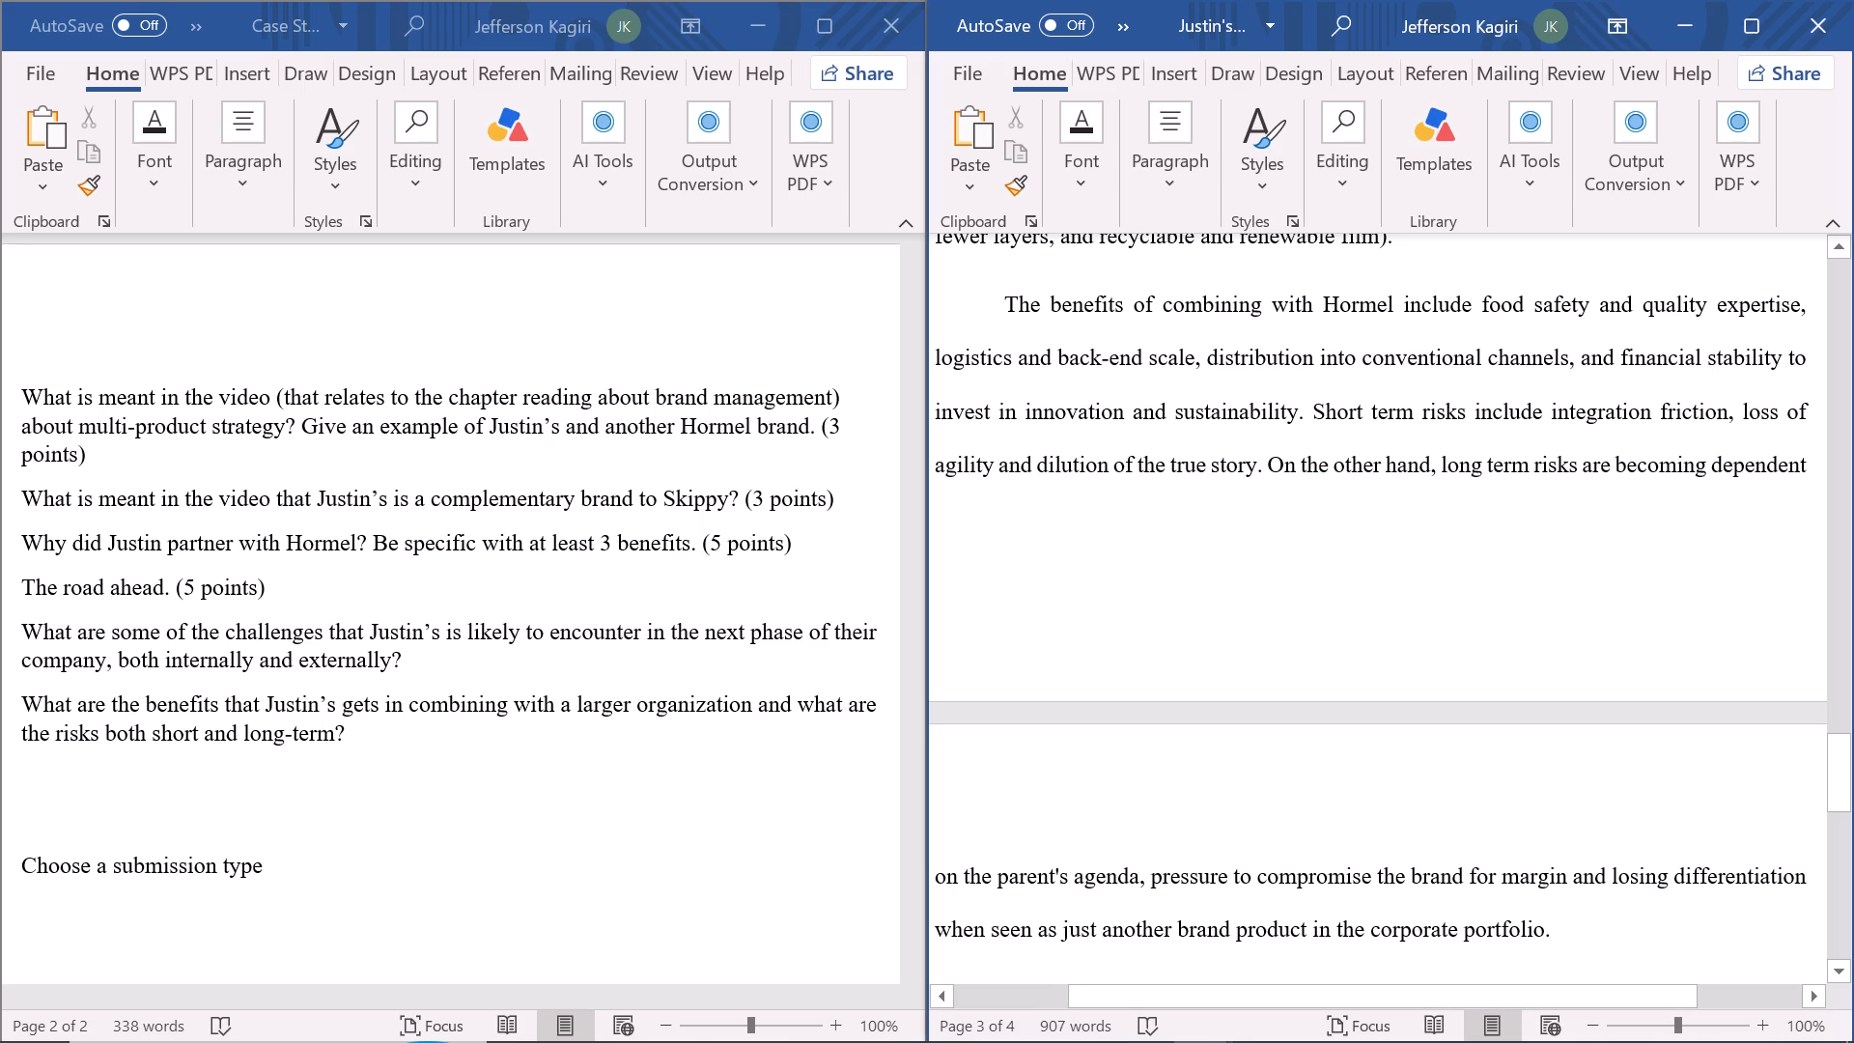
Replace "are" with "include" after "long term risks" in the same paragraph.
{"action": "left_click", "coordinate": [1610, 477]}
{"action": "key", "text": "BackSpace"}
{"action": "key", "text": "BackSpace"}
{"action": "key", "text": "BackSpace"}
{"action": "type", "text": "include"}
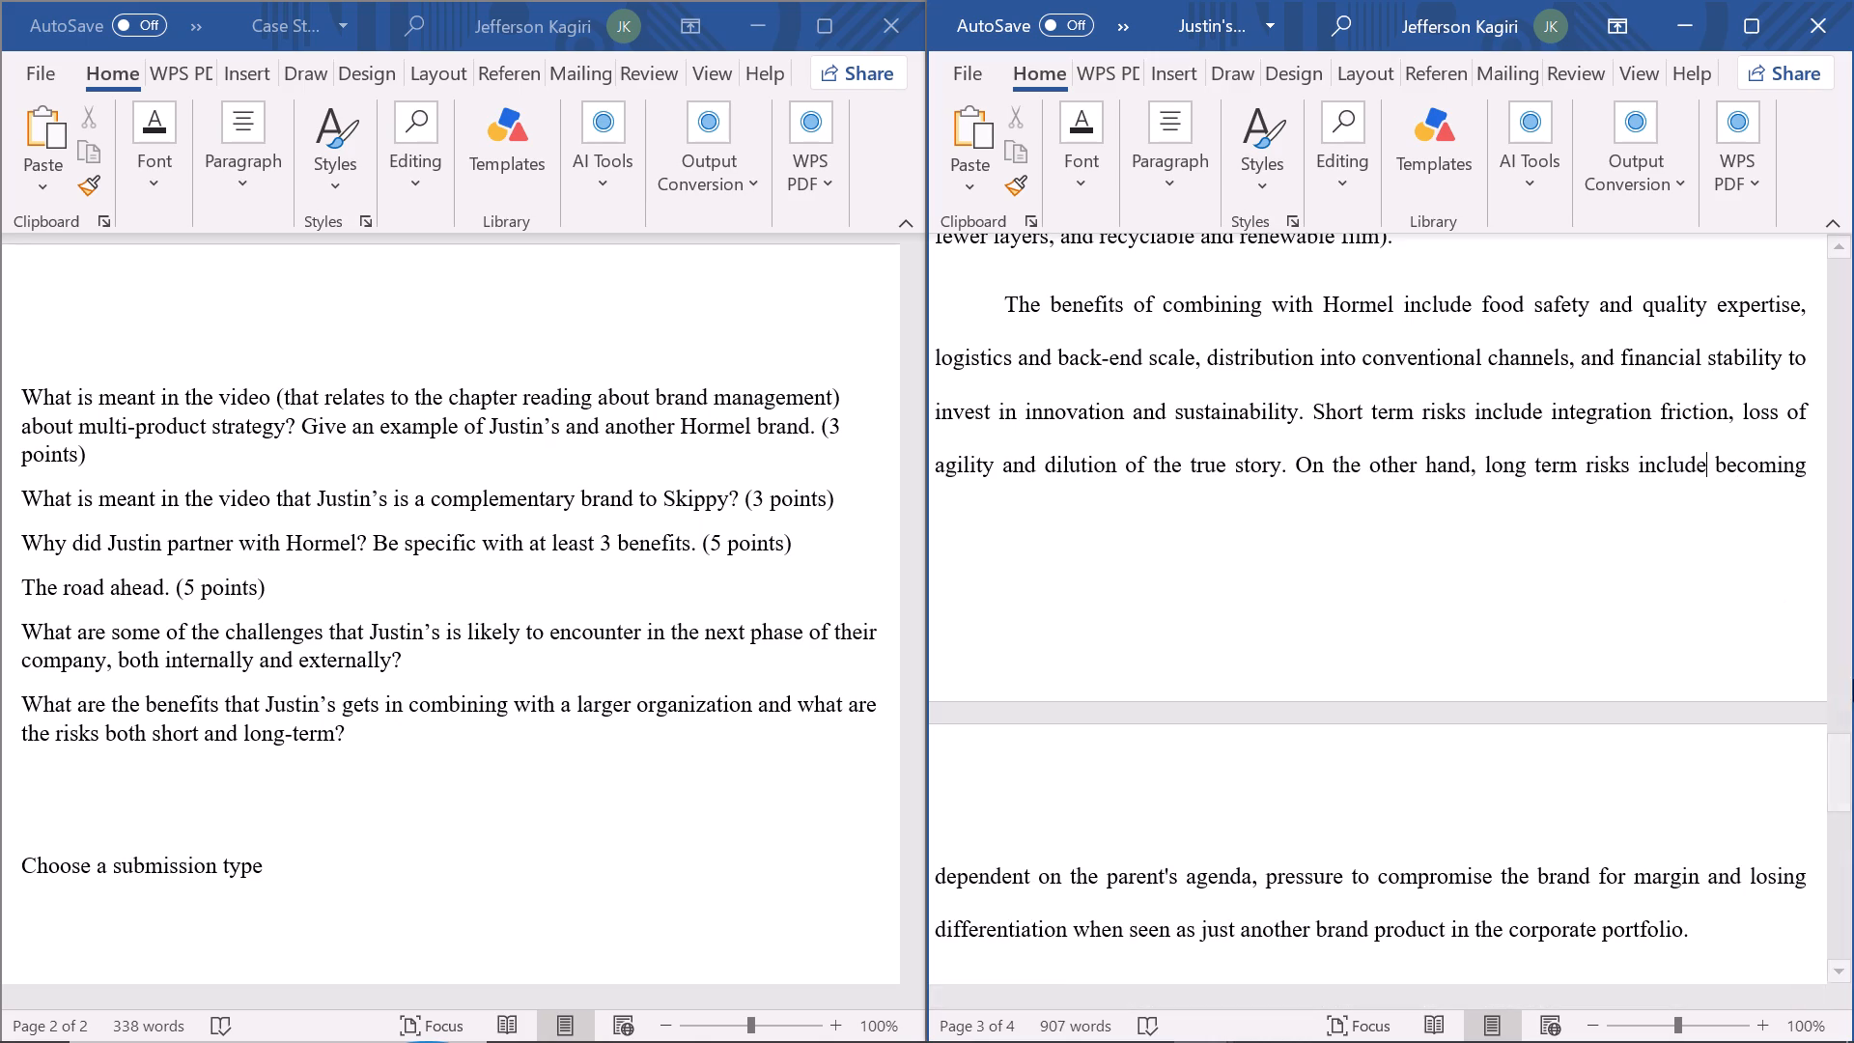
Change "dependent on" to "dependent to" in the long term risks sentence.
{"action": "left_click_drag", "start_coordinate": [1846, 766], "coordinate": [1846, 802]}
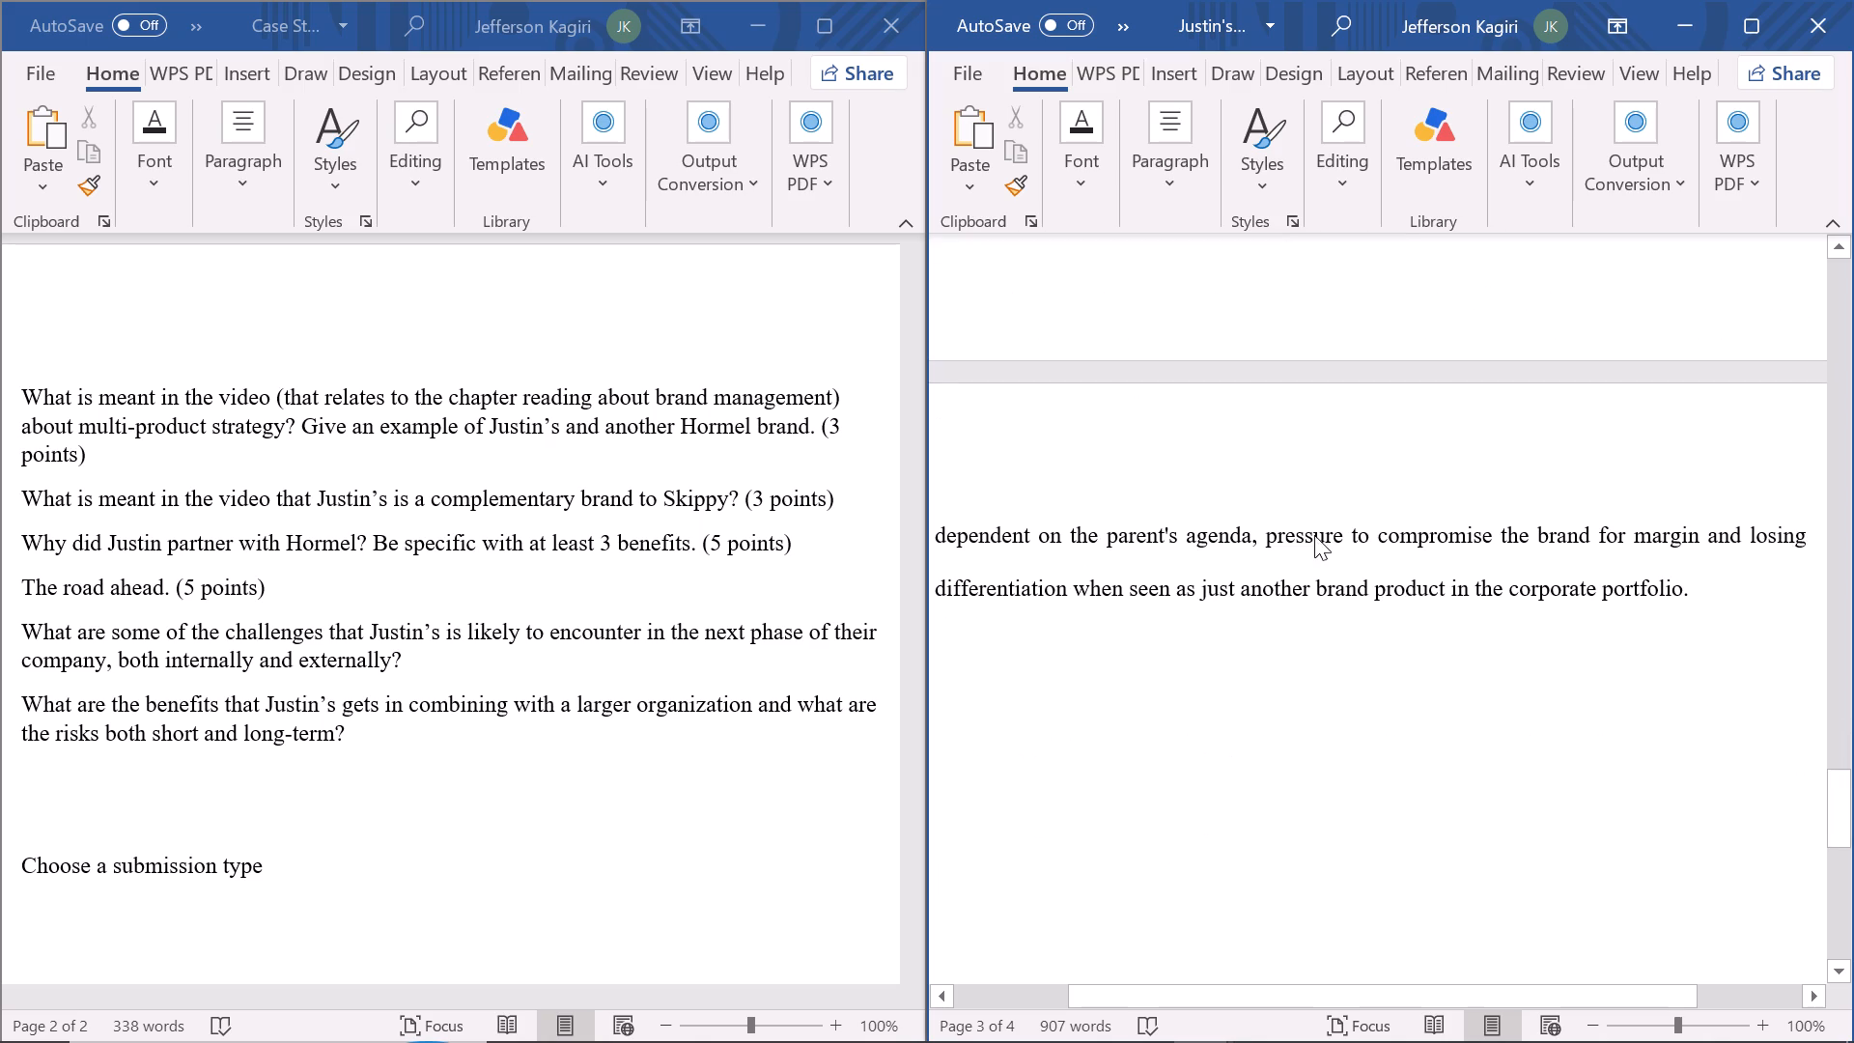
{"action": "left_click", "coordinate": [1059, 534]}
{"action": "key", "text": "BackSpace"}
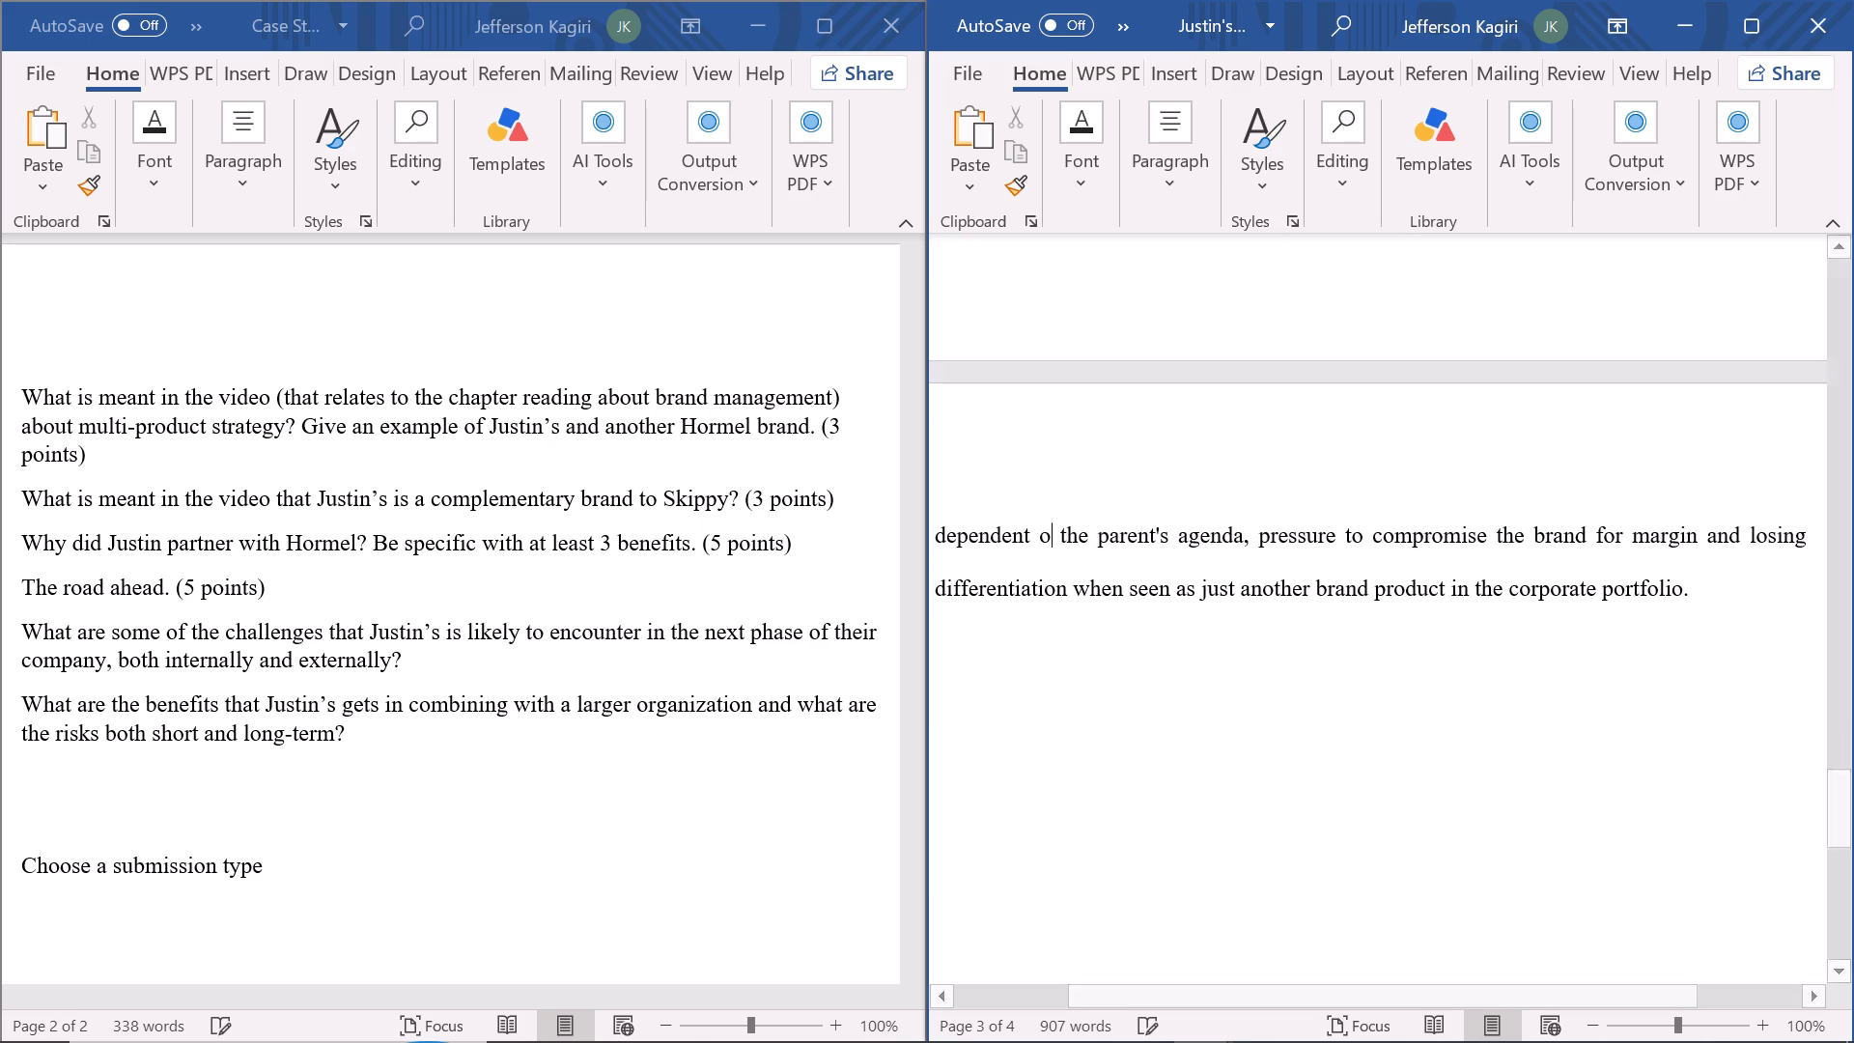
{"action": "key", "text": "BackSpace"}
{"action": "type", "text": "to"}
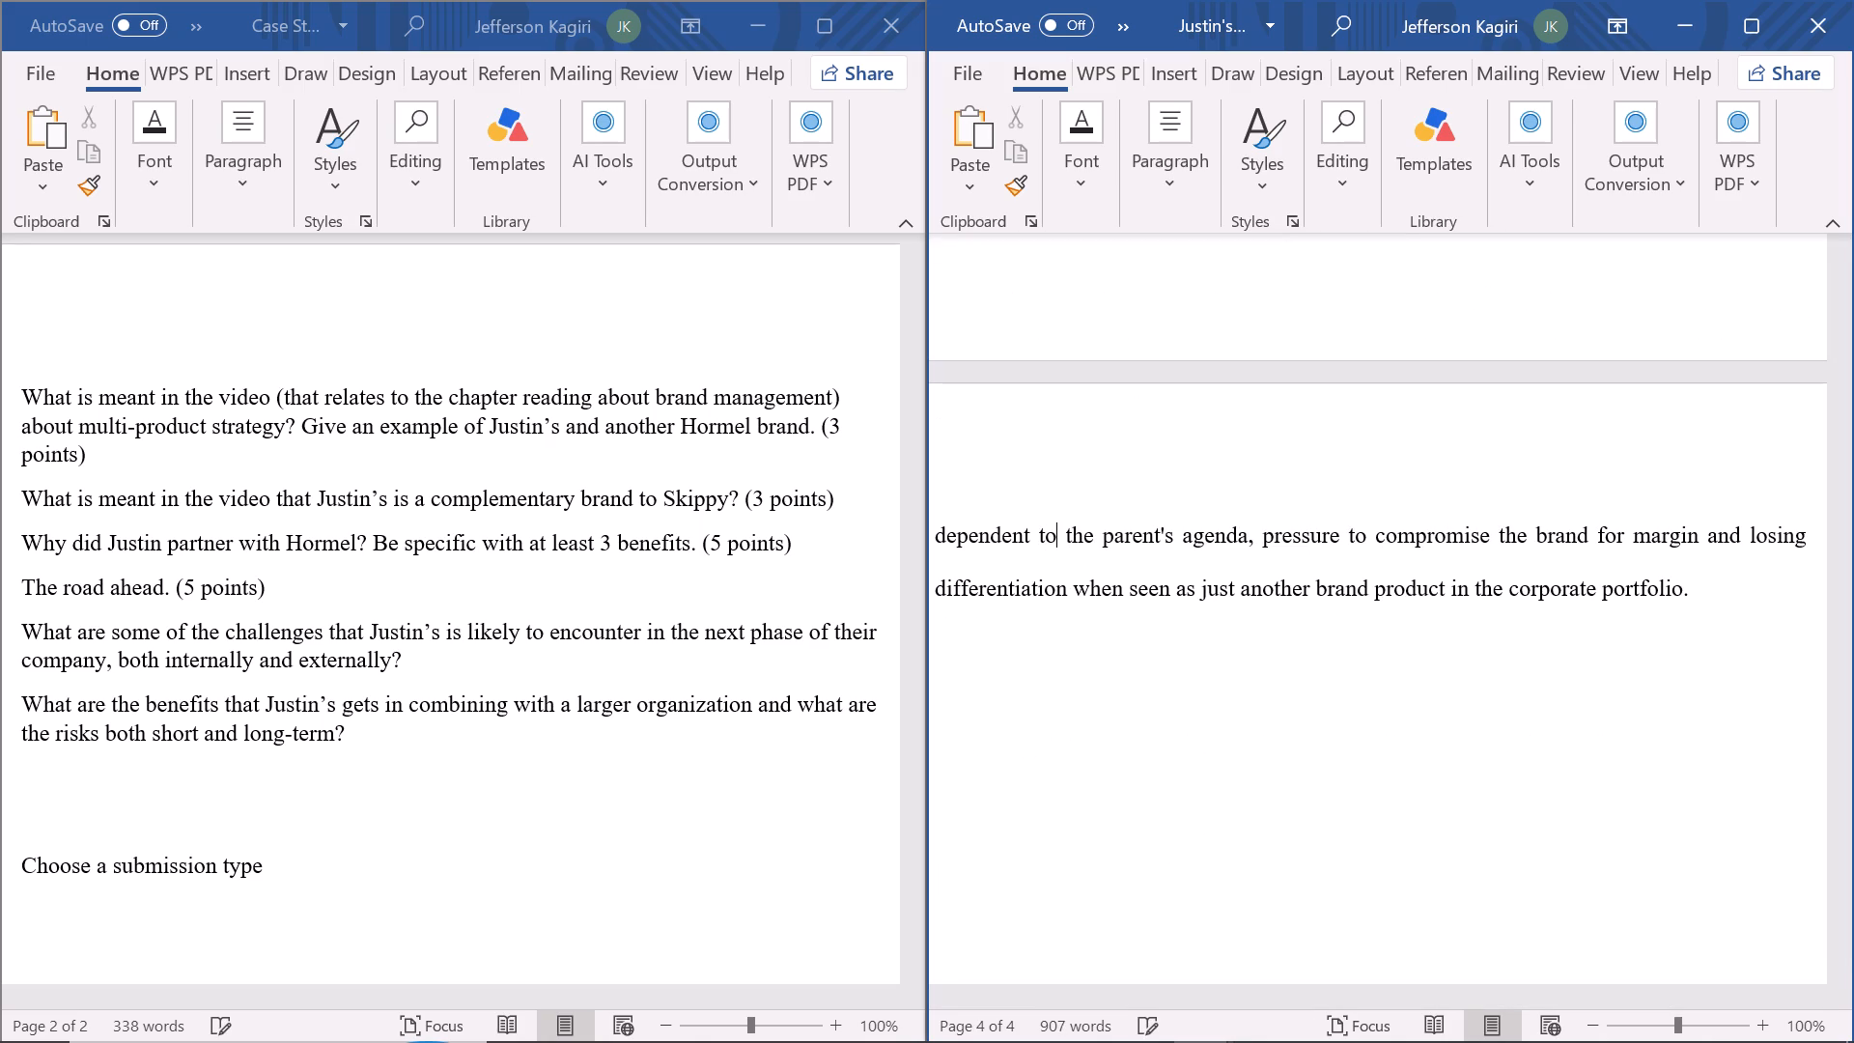
Insert "company" between "parent's" and "agenda" in the long term risks sentence and save the document.
{"action": "left_click", "coordinate": [1169, 551]}
{"action": "key", "text": "space"}
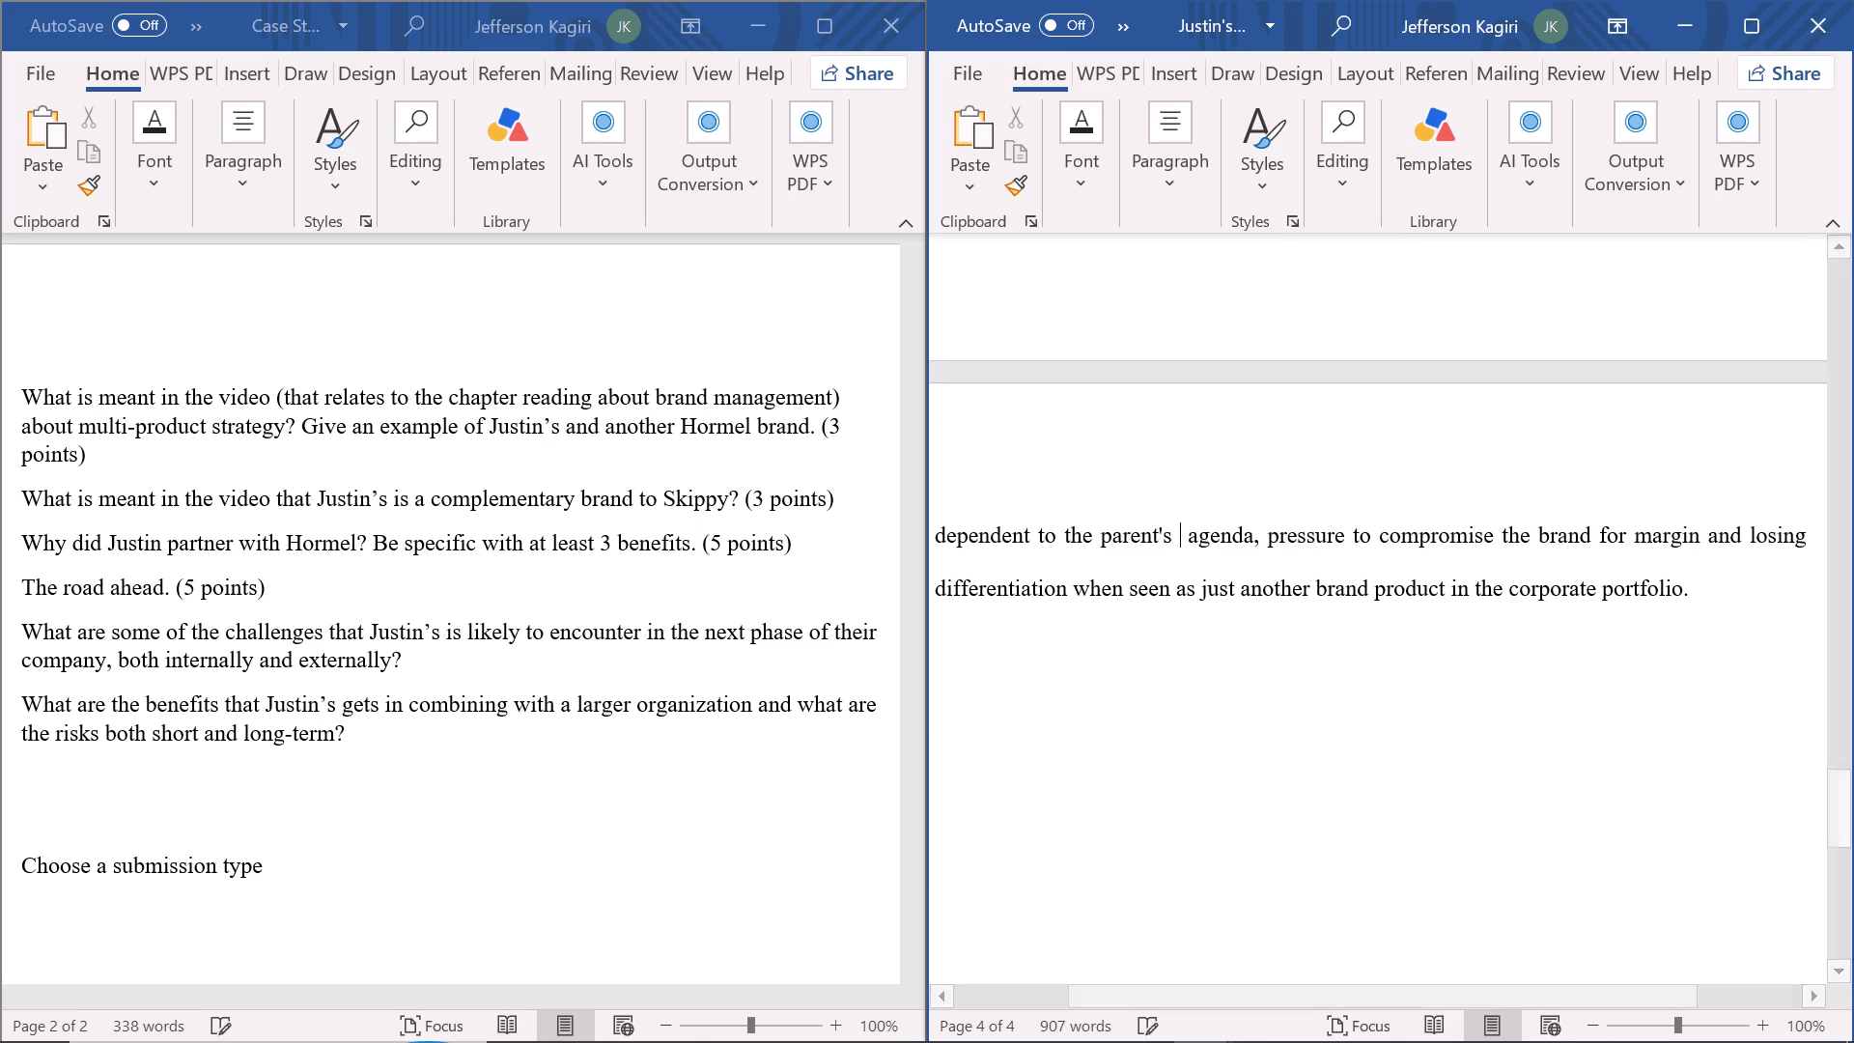
{"action": "type", "text": "company"}
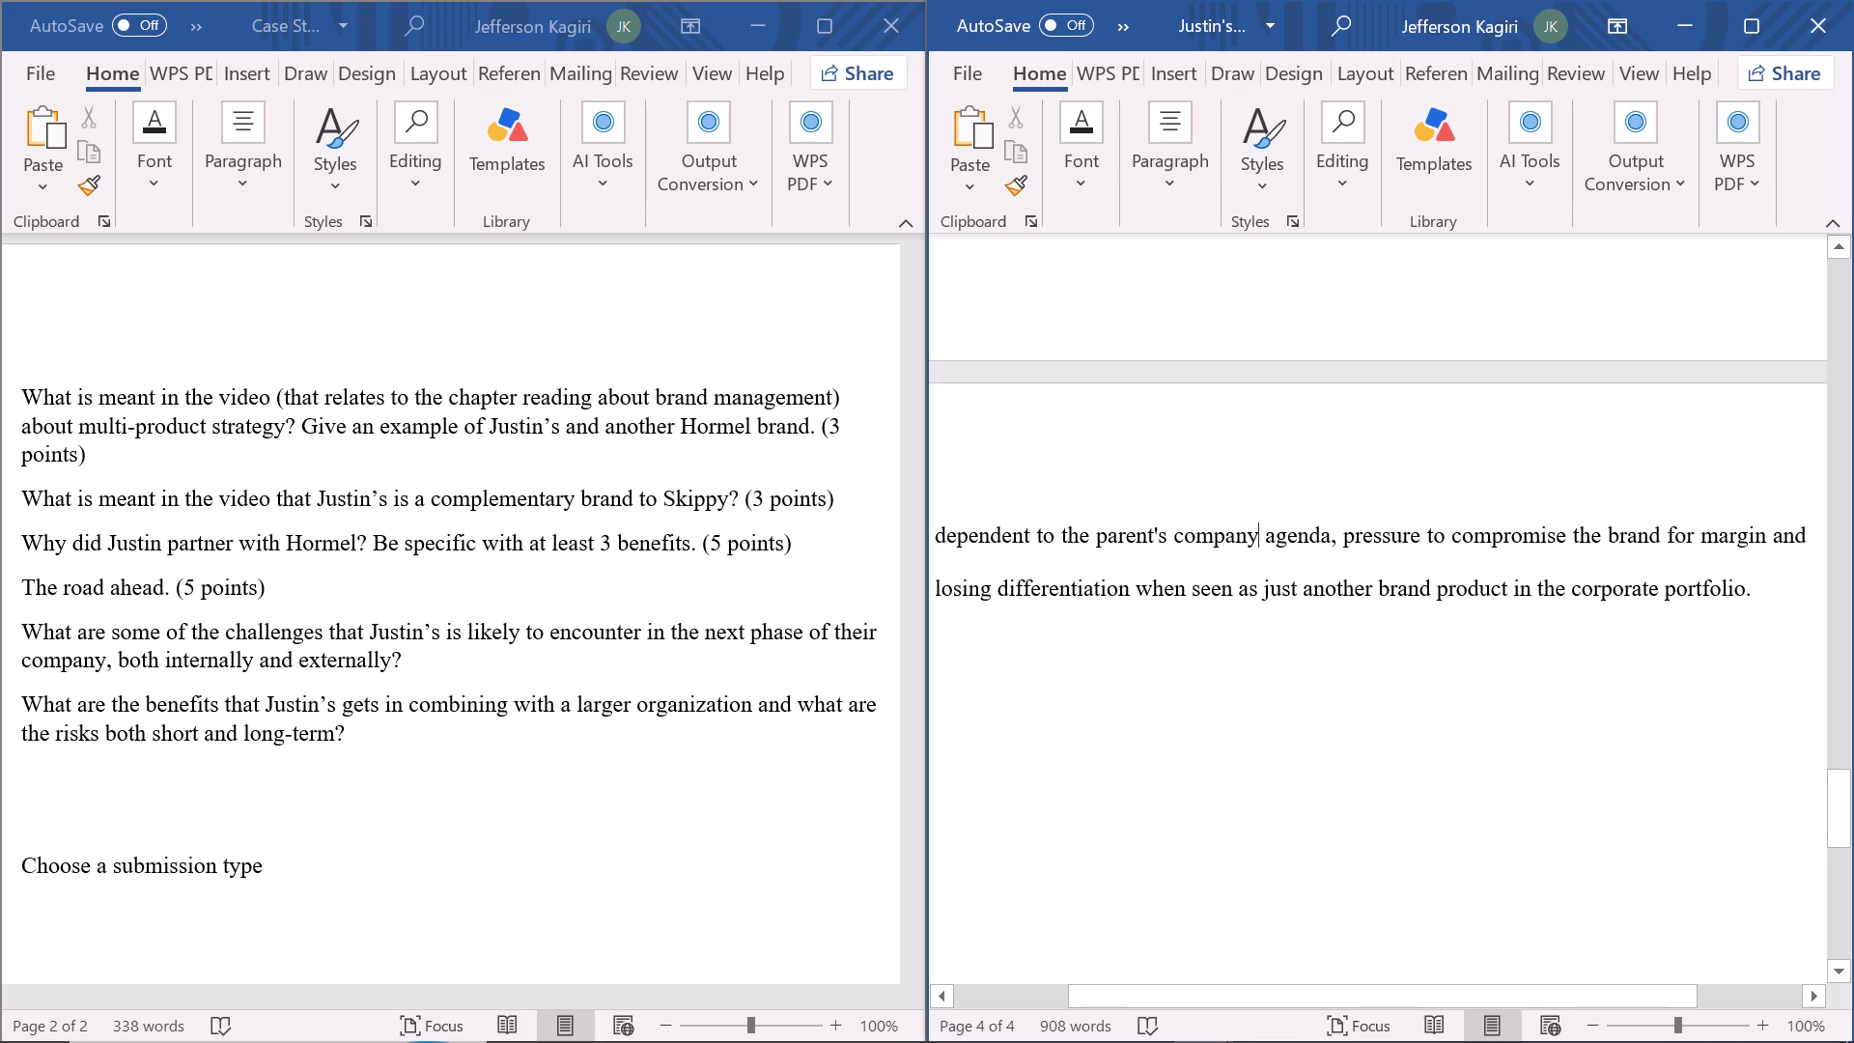
{"action": "left_click", "coordinate": [1668, 731]}
{"action": "key", "text": "ctrl+s"}
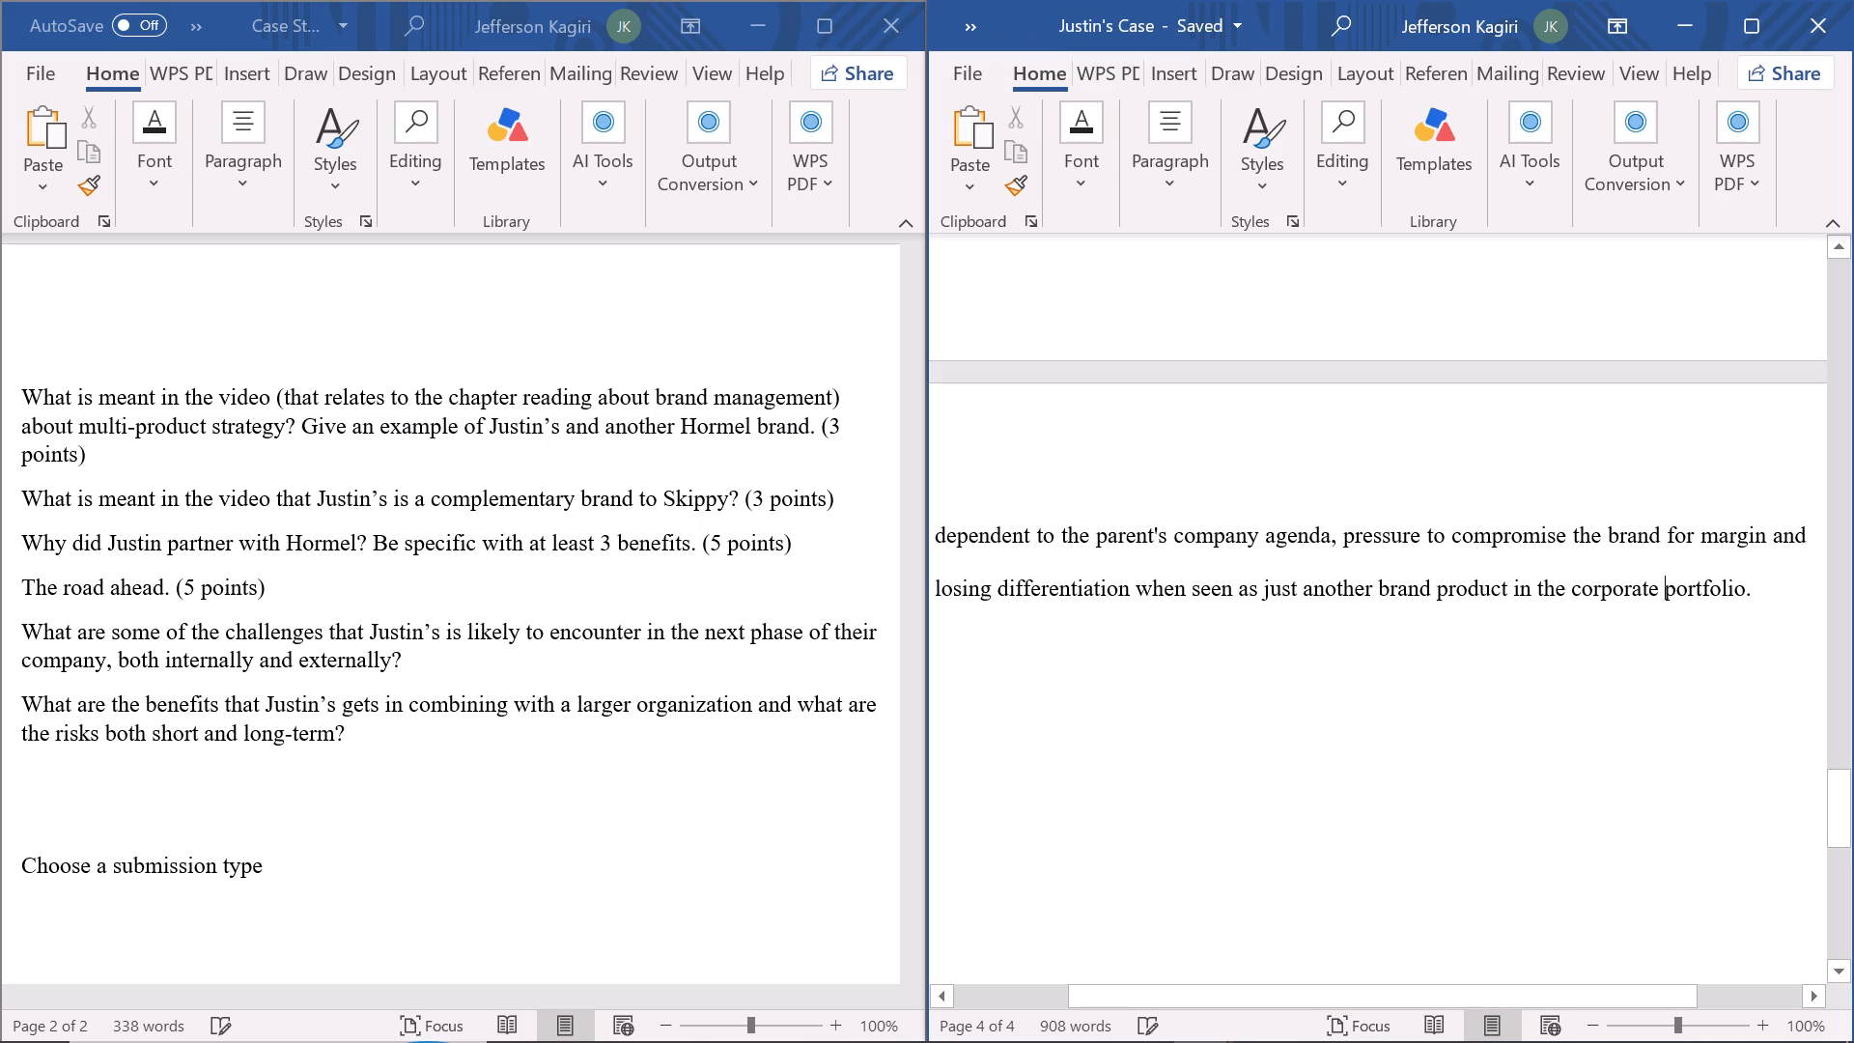
Copy the entire text of the Justin's Case document.
{"action": "left_click", "coordinate": [1669, 648]}
{"action": "key", "text": "ctrl+a"}
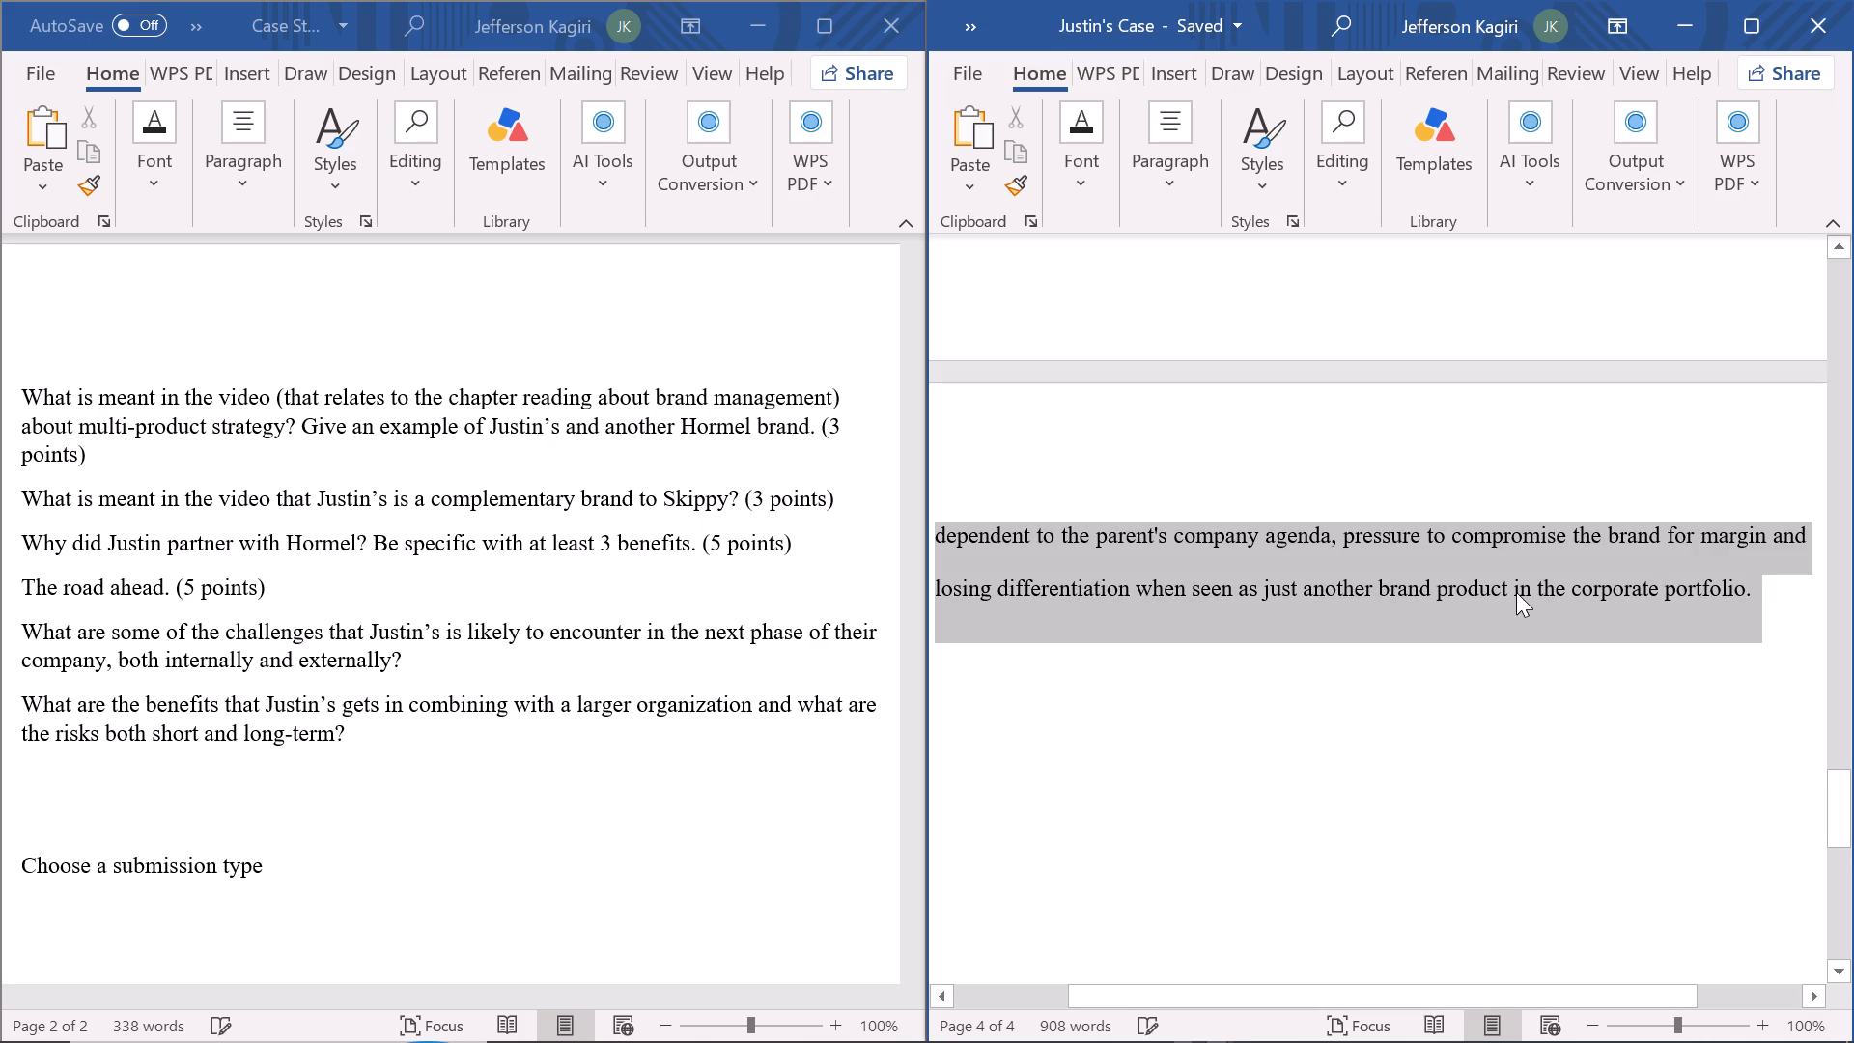
{"action": "right_click", "coordinate": [1516, 592]}
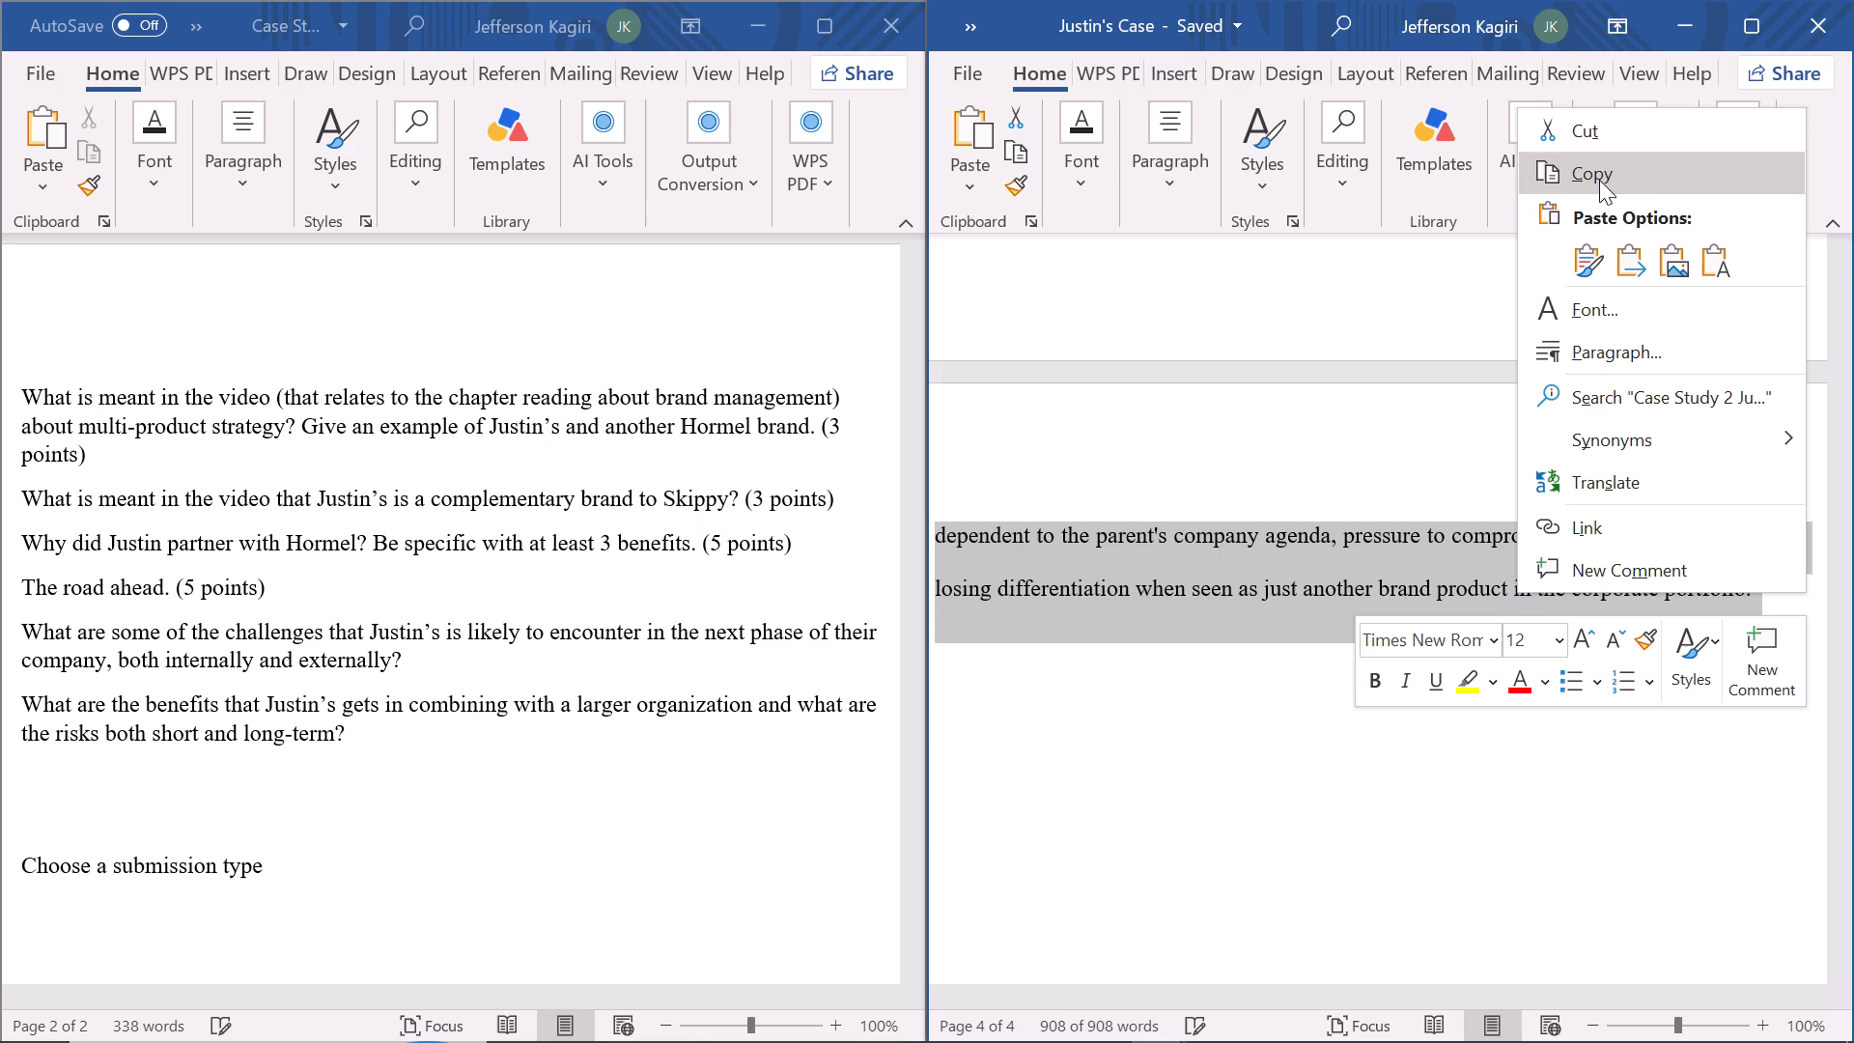
{"action": "left_click", "coordinate": [1599, 182]}
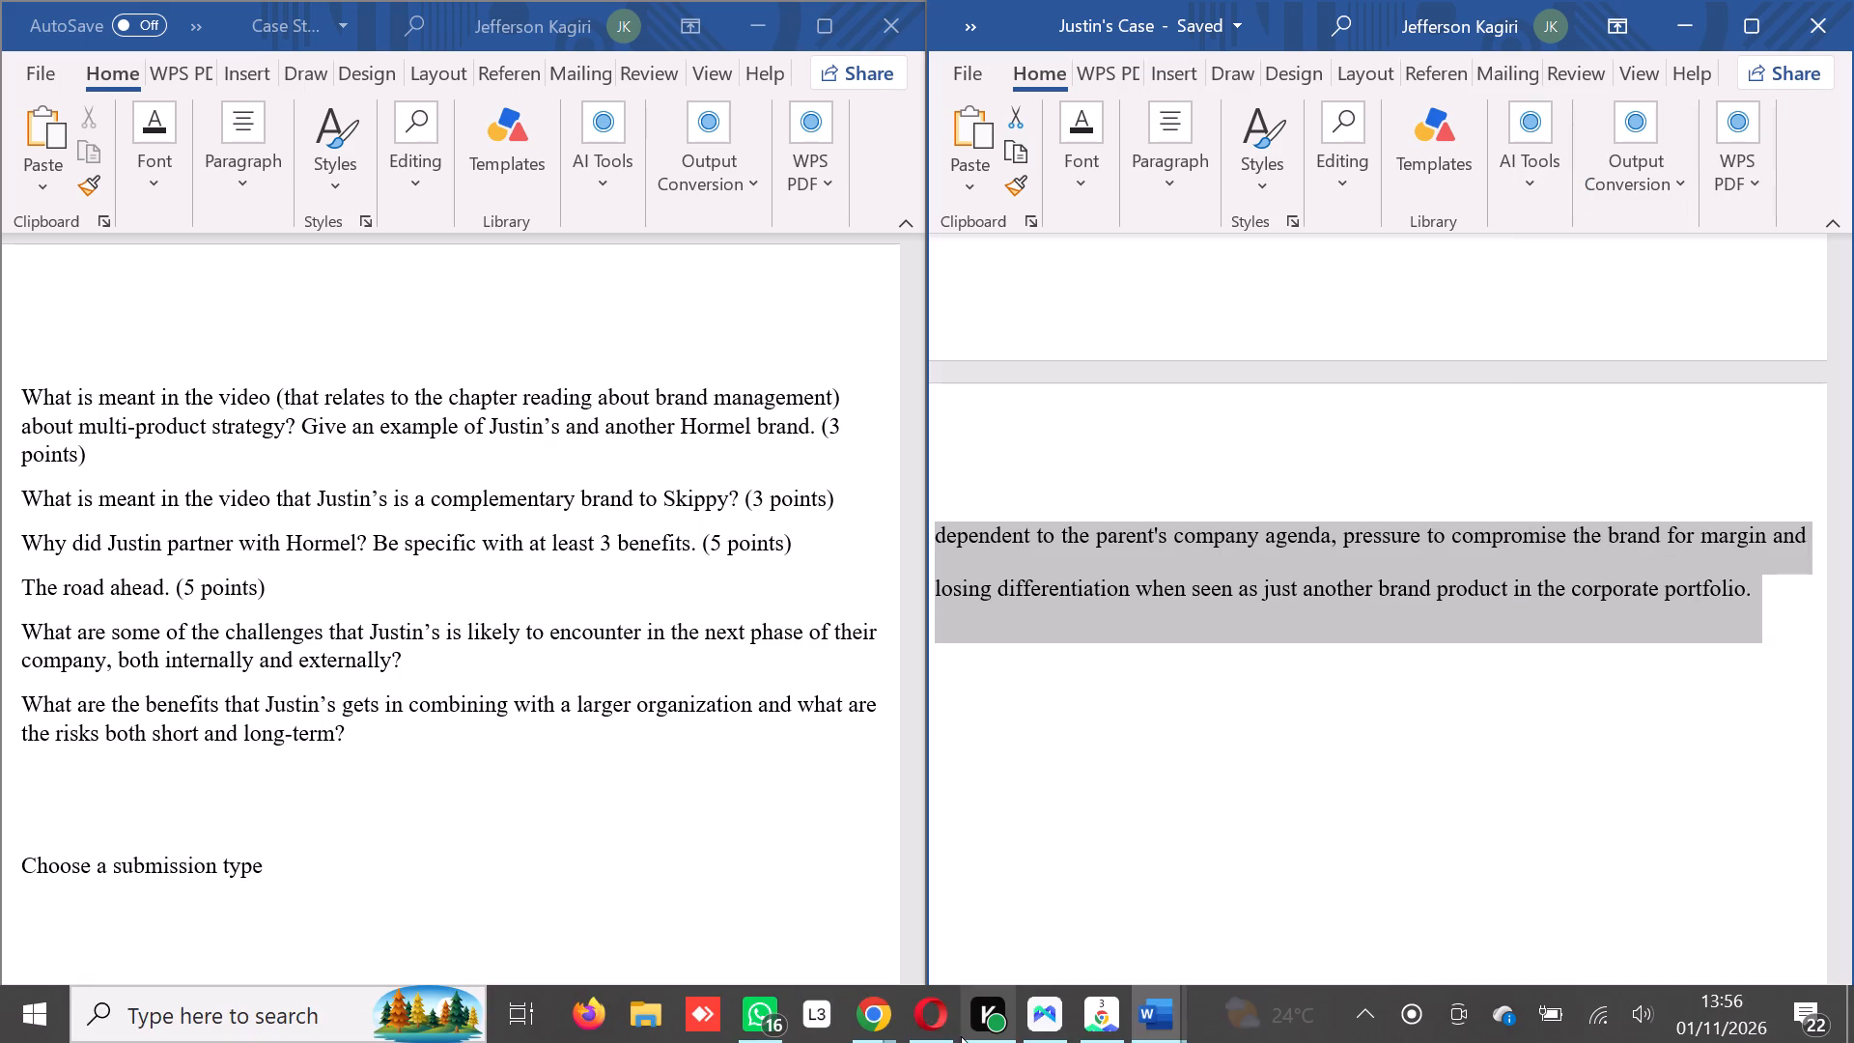
{"action": "left_click", "coordinate": [877, 1026]}
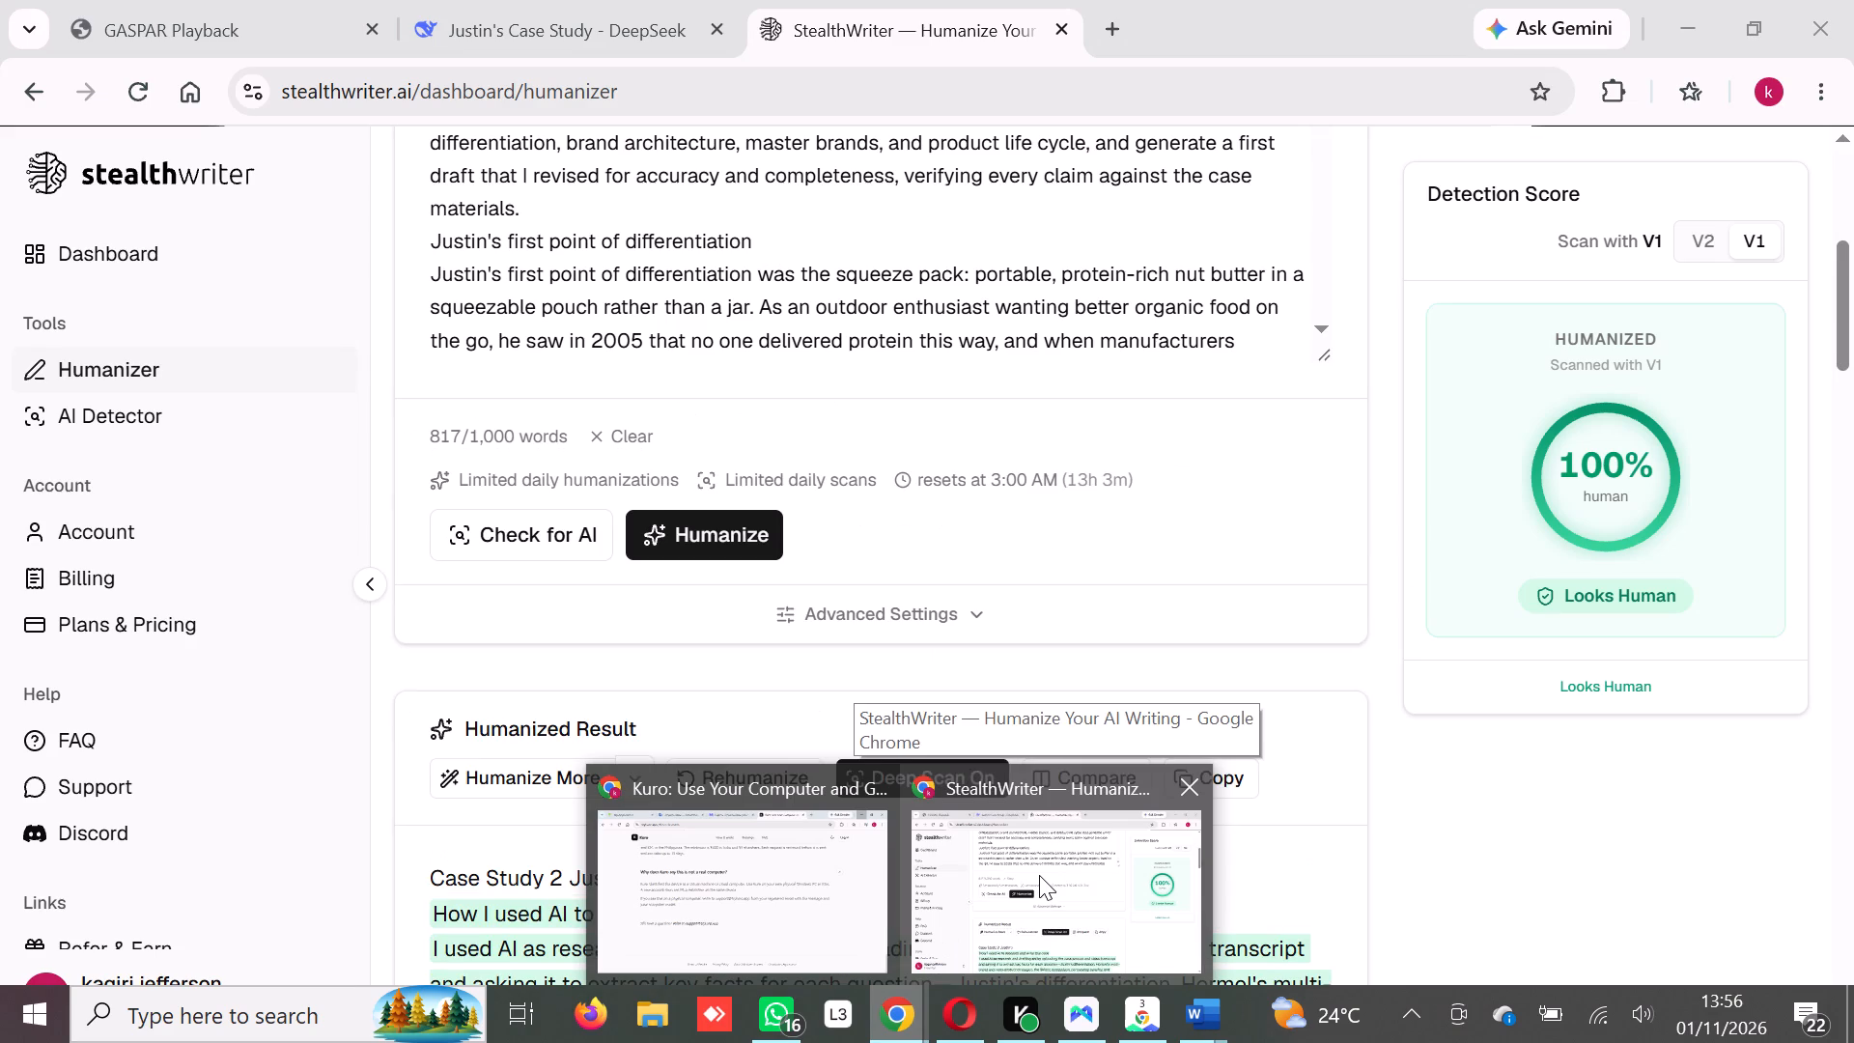
{"action": "left_click", "coordinate": [1039, 875]}
{"action": "left_click", "coordinate": [1120, 42]}
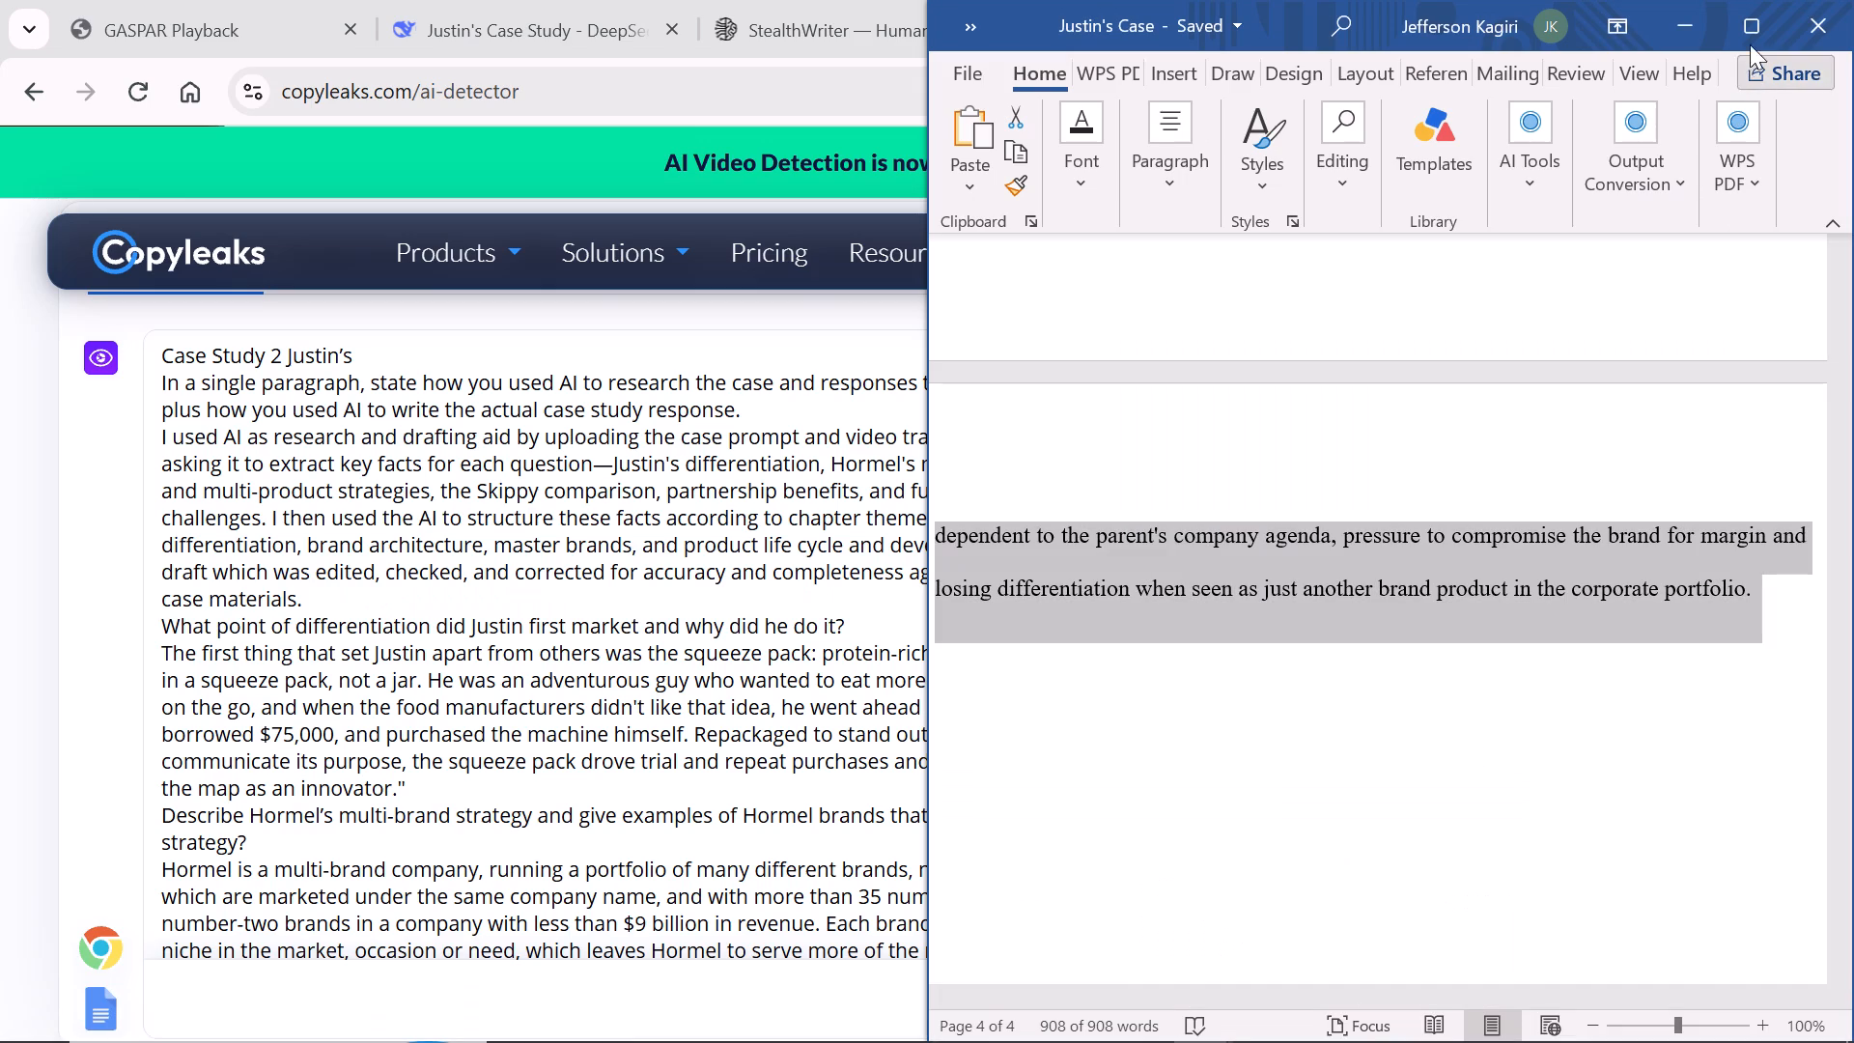
{"action": "left_click", "coordinate": [1750, 33]}
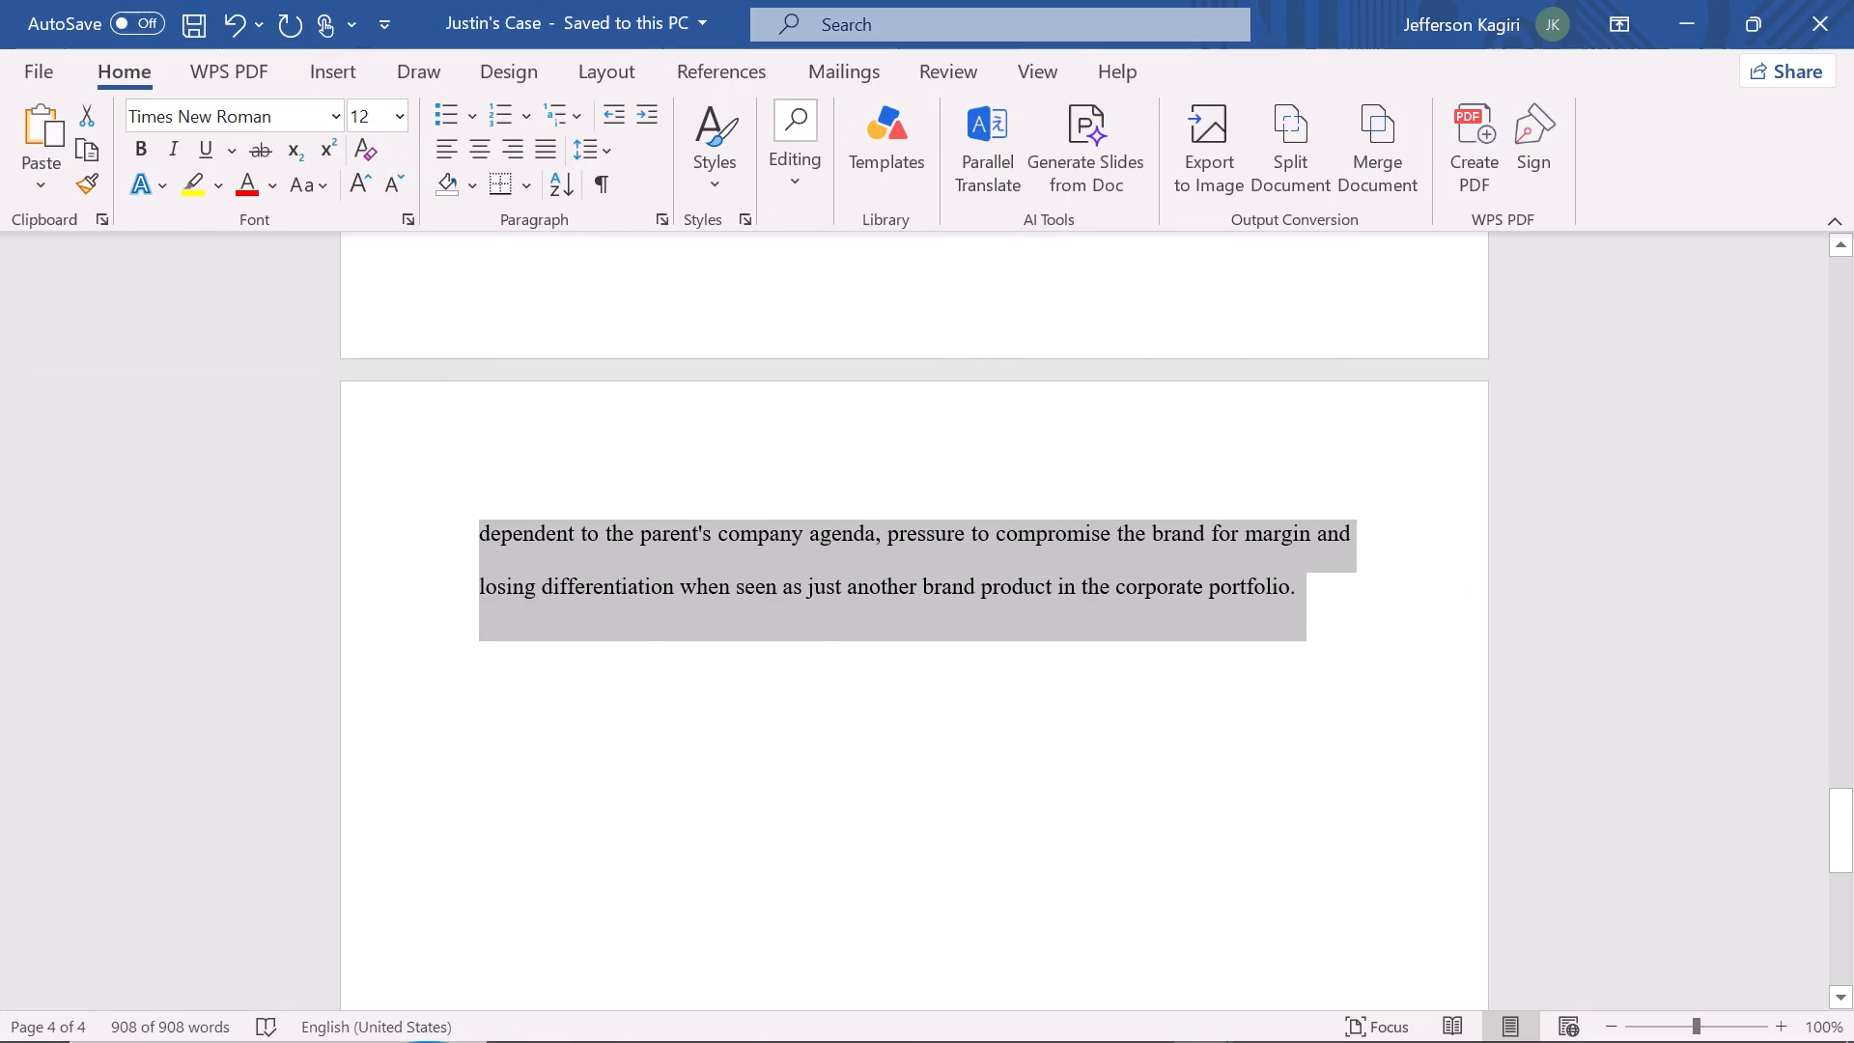
{"action": "left_click", "coordinate": [1274, 714]}
{"action": "left_click_drag", "start_coordinate": [1847, 821], "coordinate": [1853, 433]}
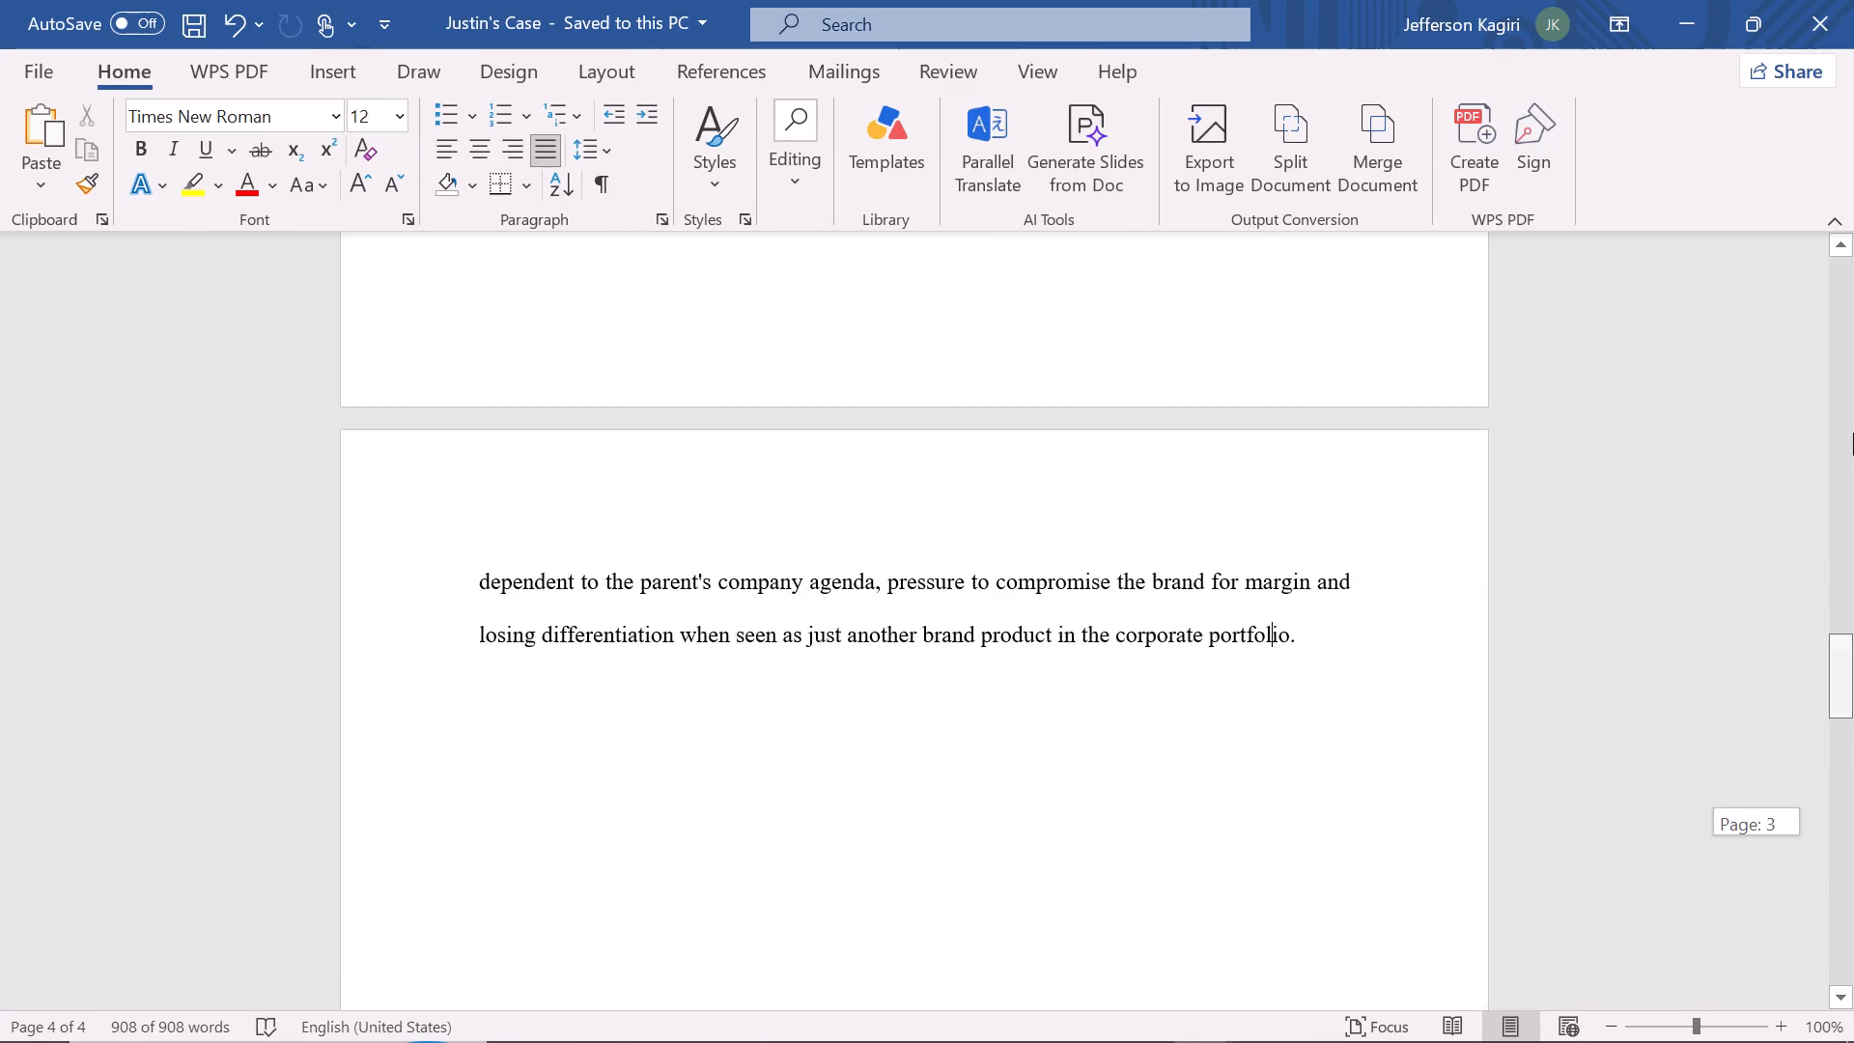
{"action": "left_click_drag", "start_coordinate": [1853, 433], "coordinate": [1853, 136]}
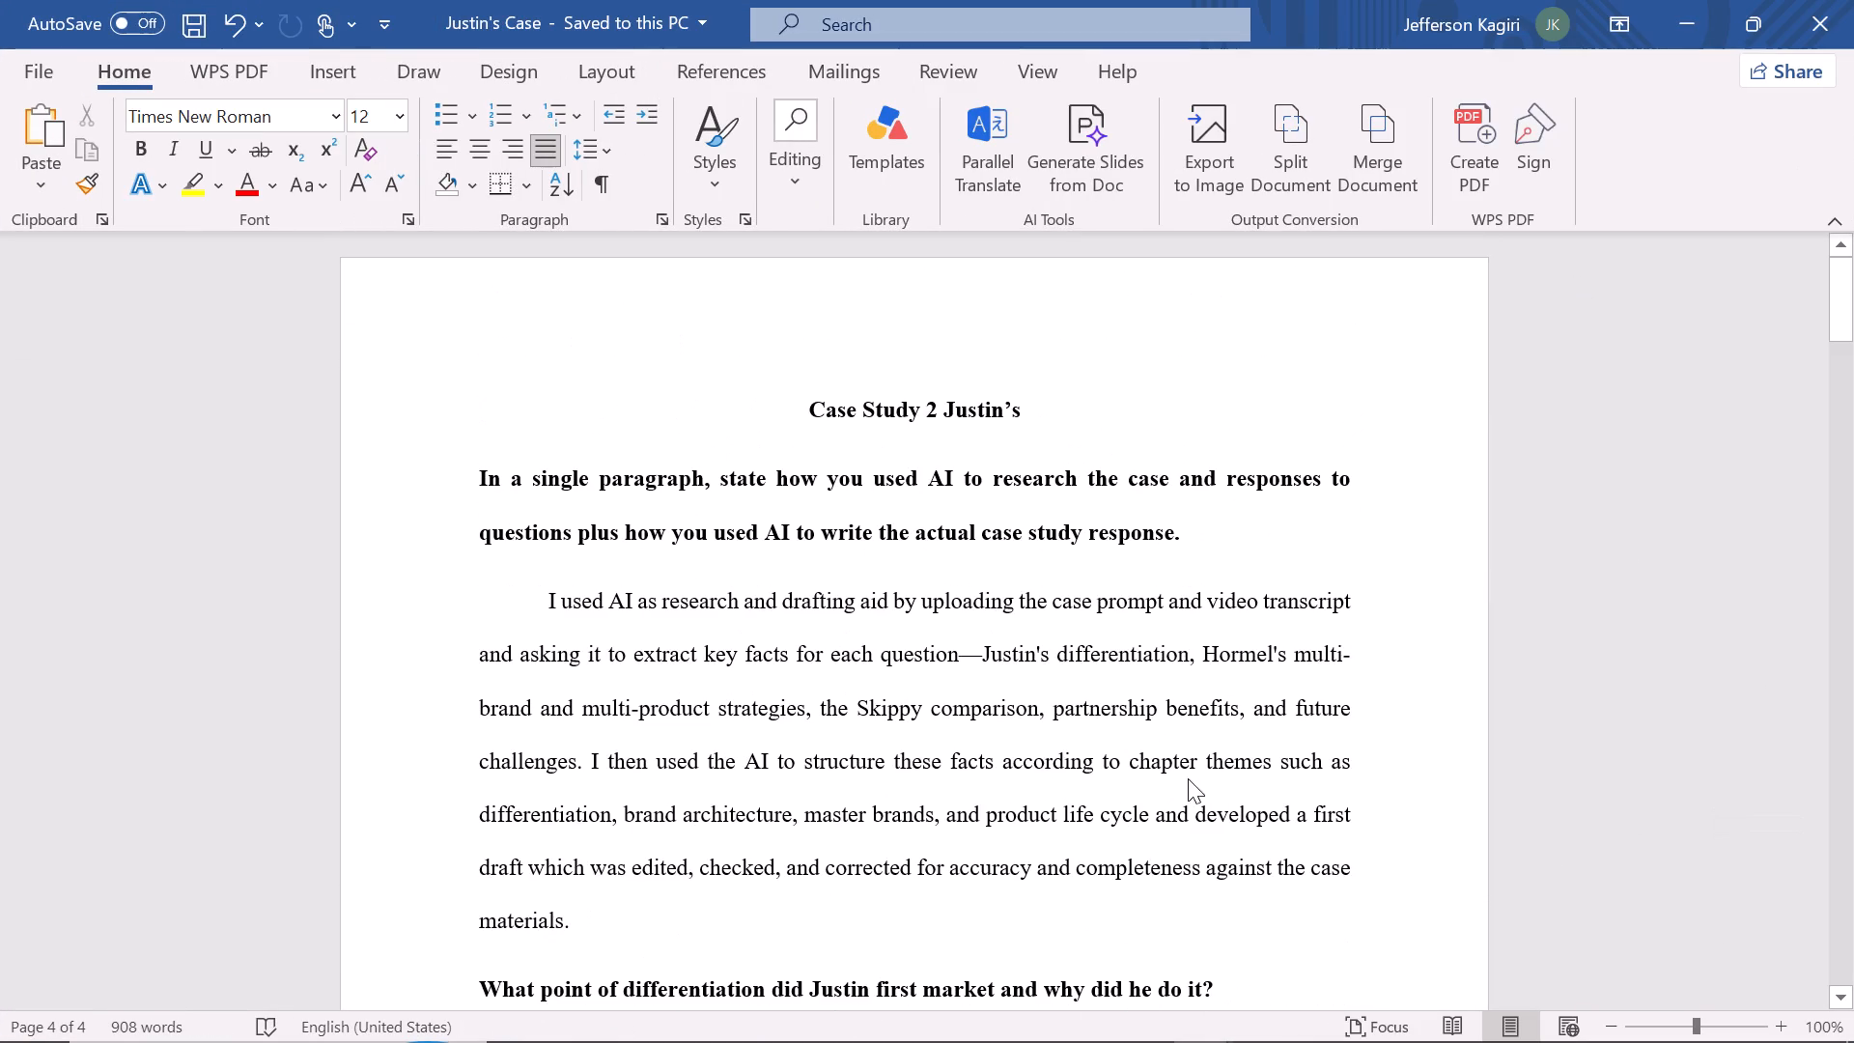
{"action": "left_click", "coordinate": [1188, 778]}
{"action": "key", "text": "ctrl+s"}
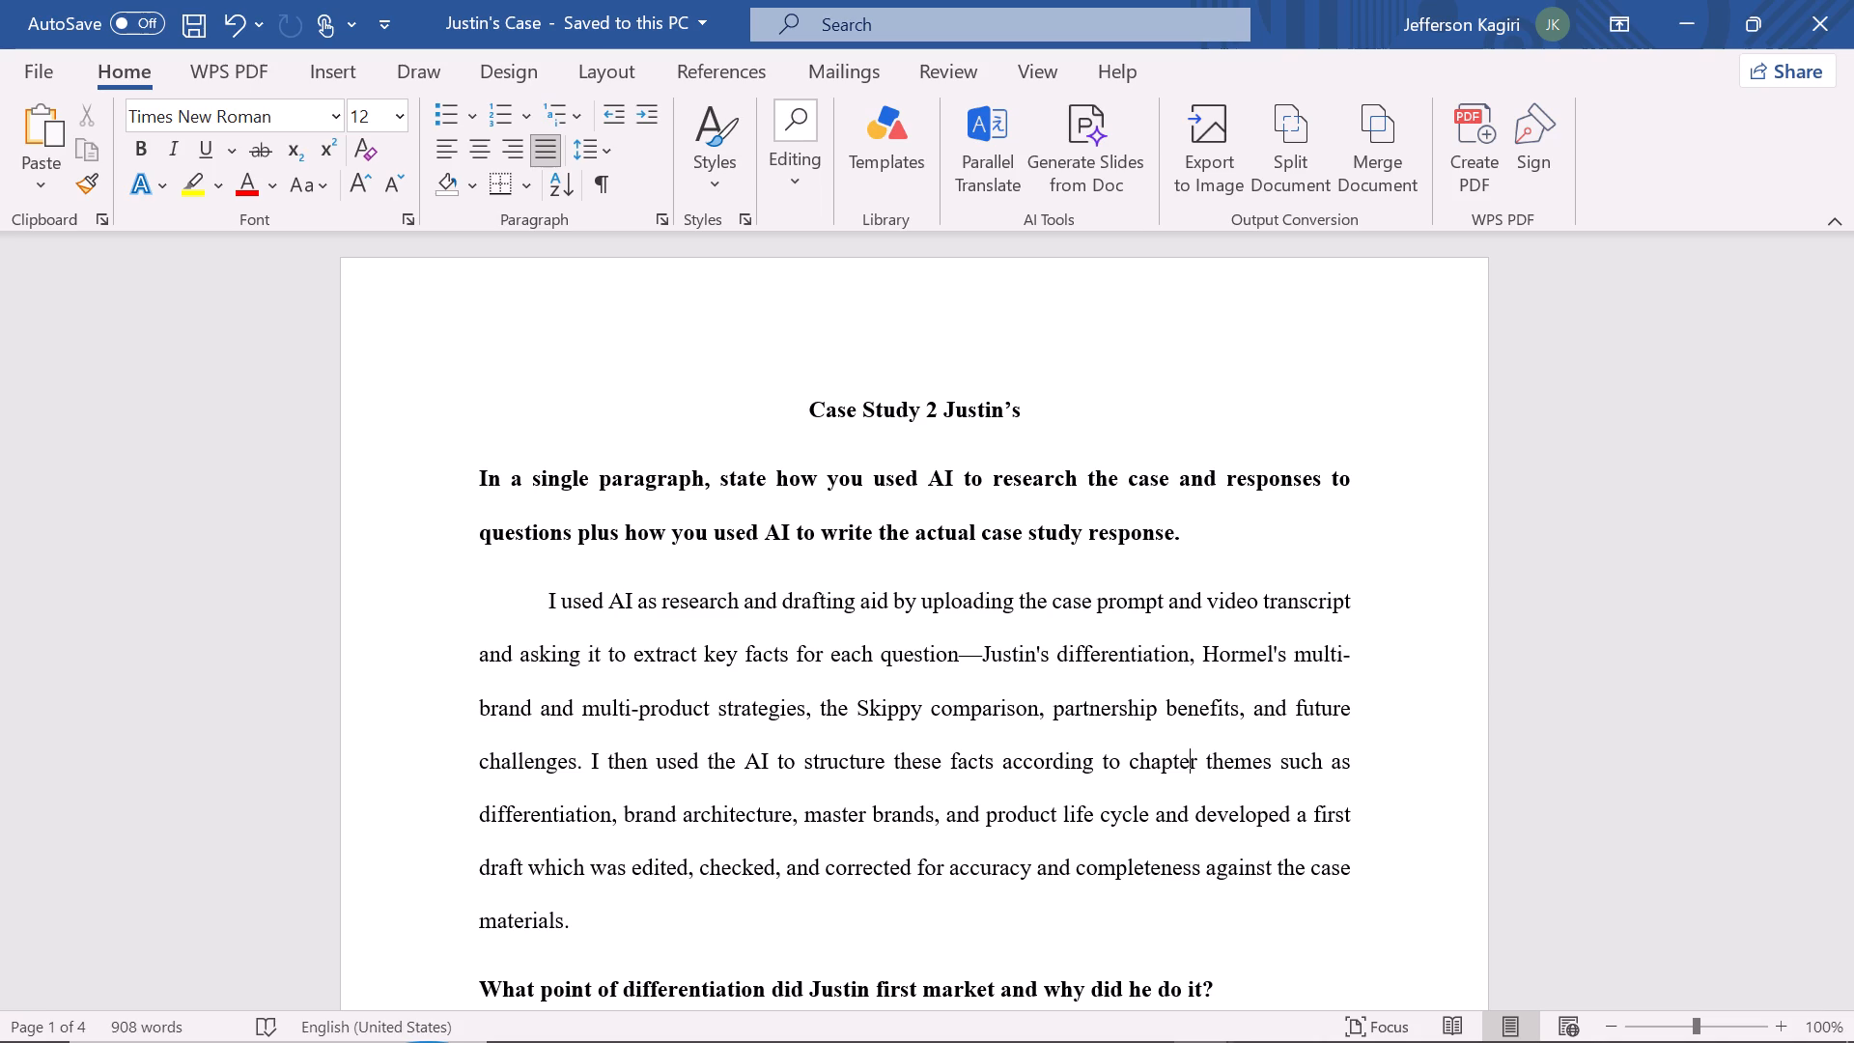
{"action": "left_click", "coordinate": [1125, 846]}
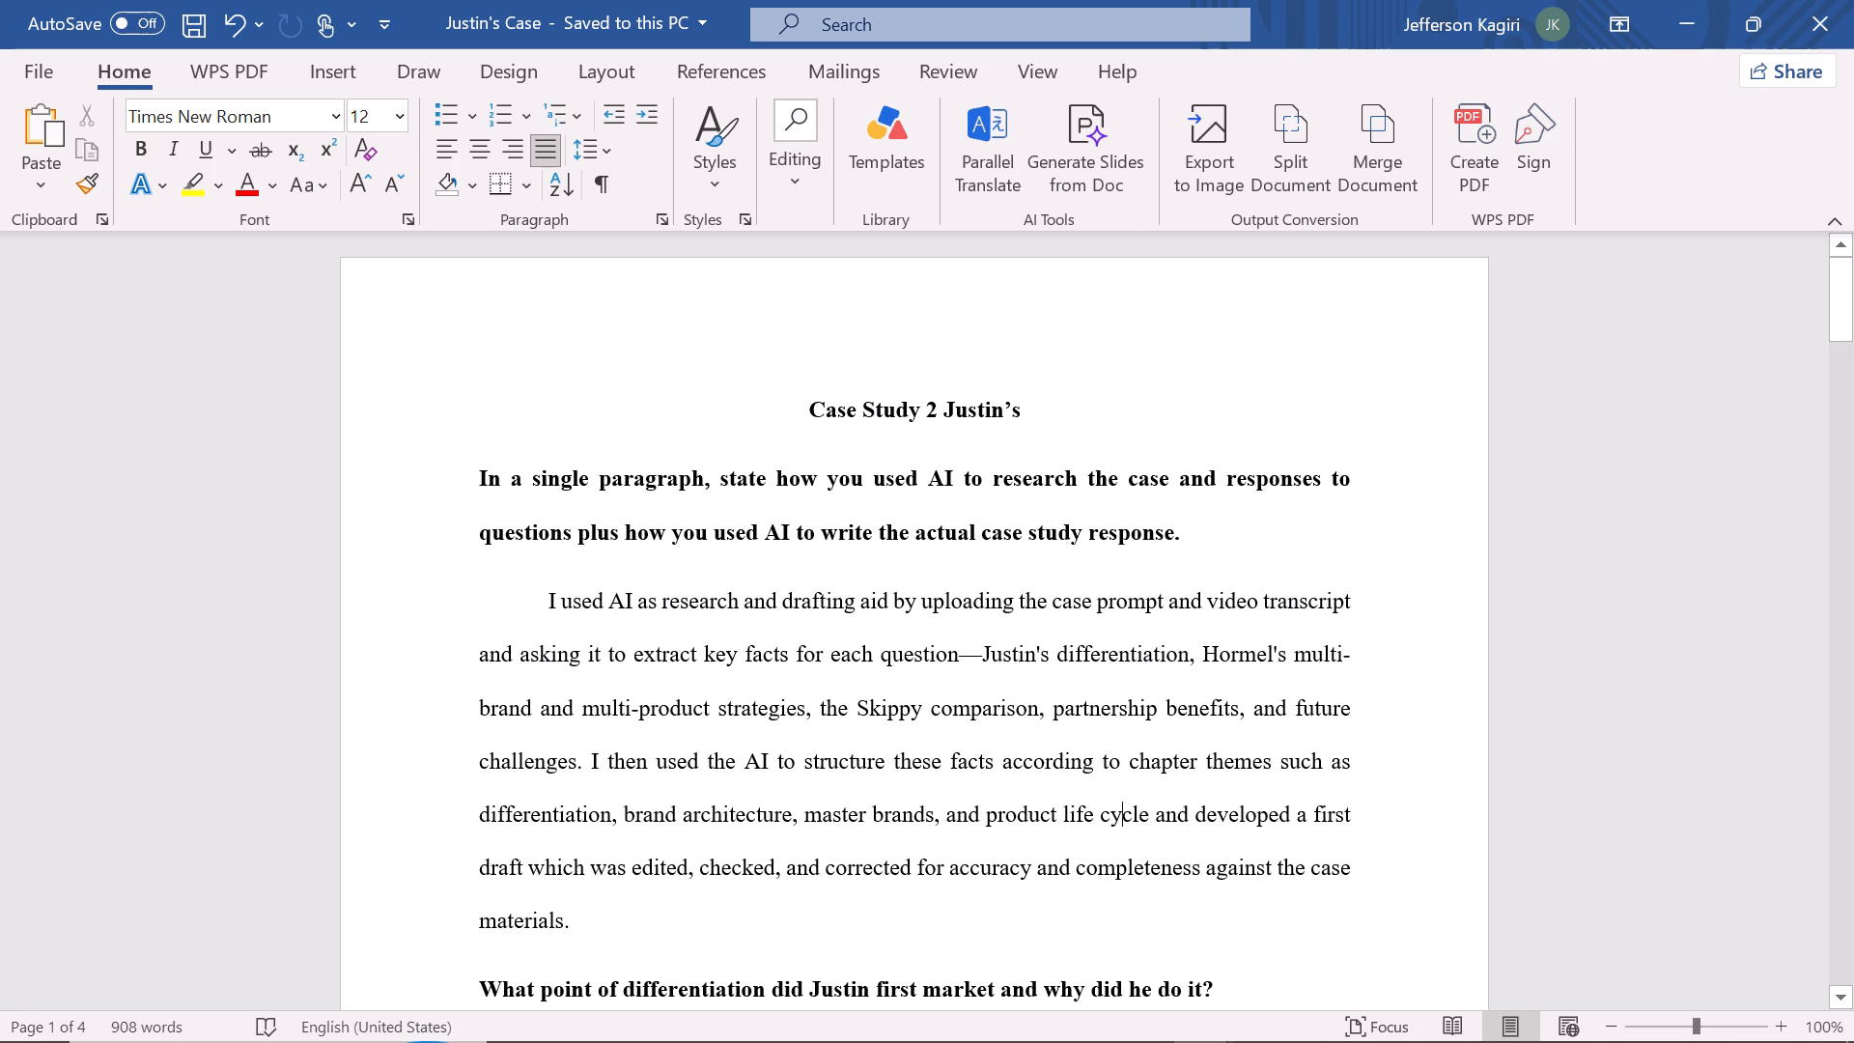
{"action": "key", "text": "ctrl+s"}
{"action": "left_click", "coordinate": [1835, 0]}
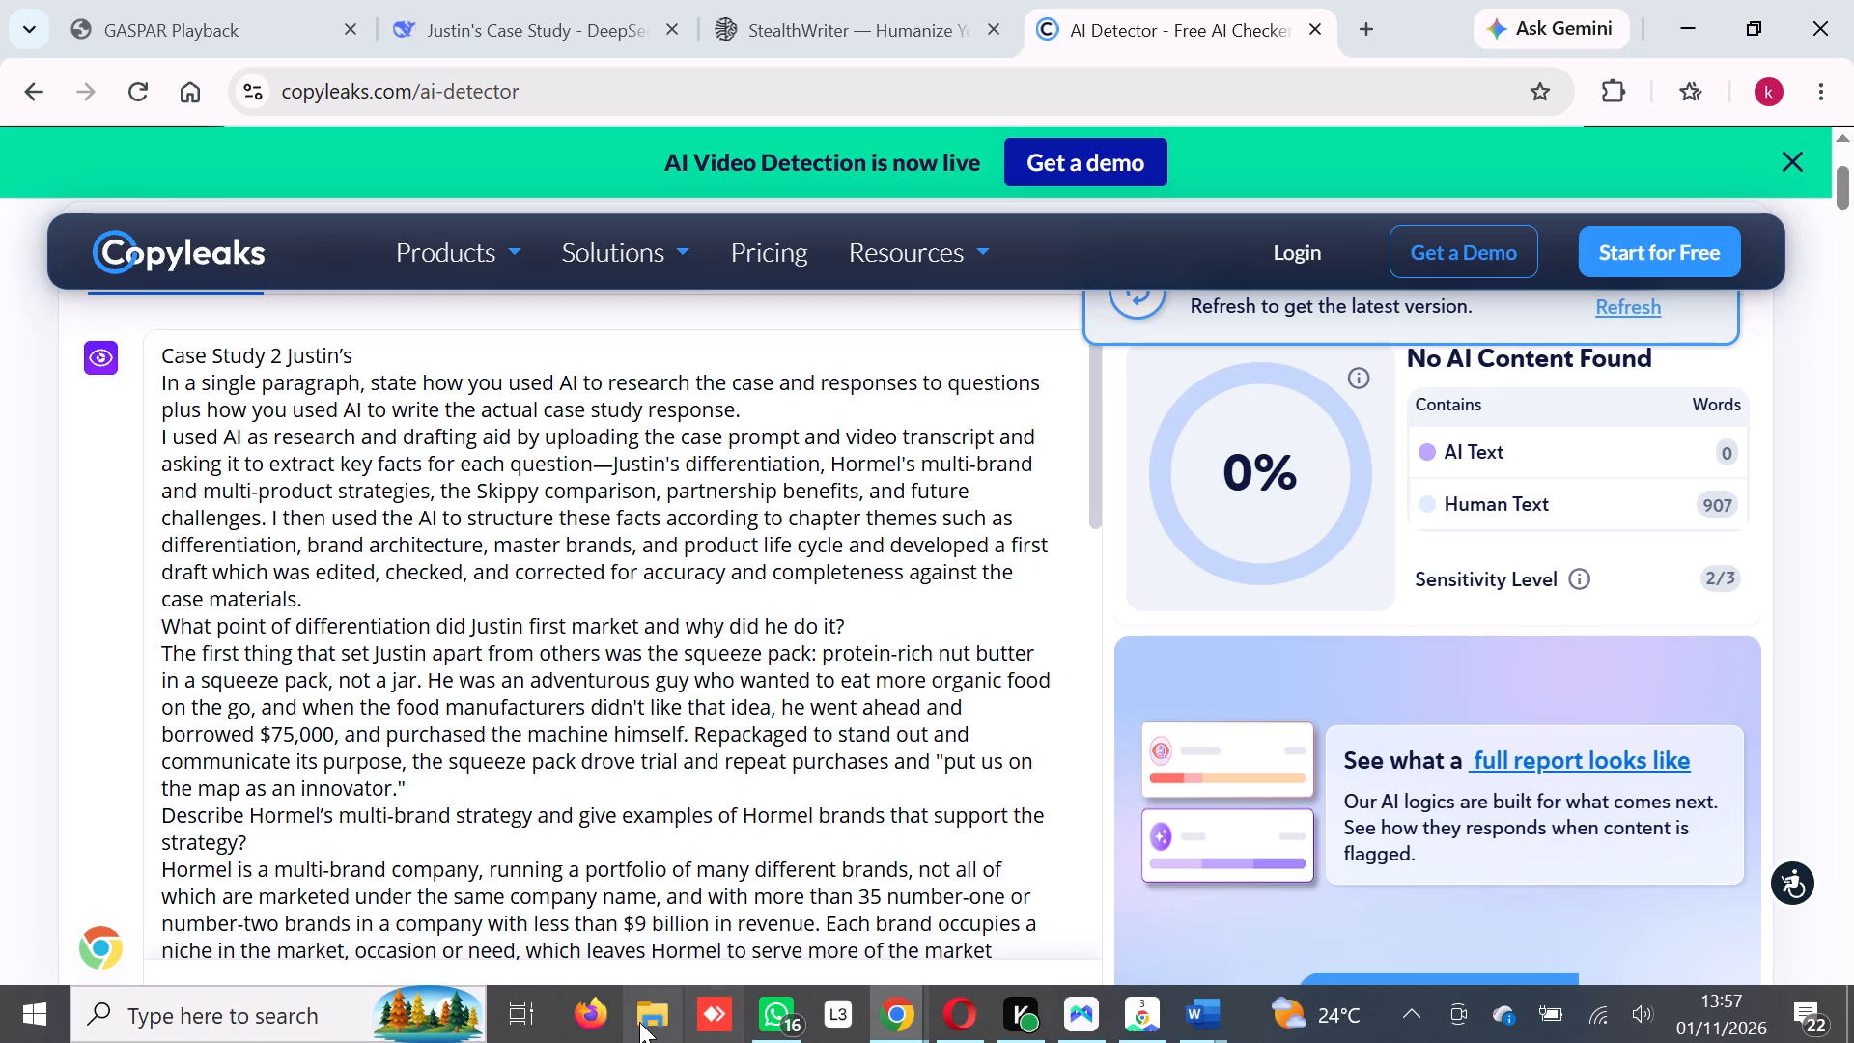
In File Explorer, remove all selectable properties and personal information from the recent Justin's Case file itself and close its properties.
{"action": "left_click", "coordinate": [639, 1022]}
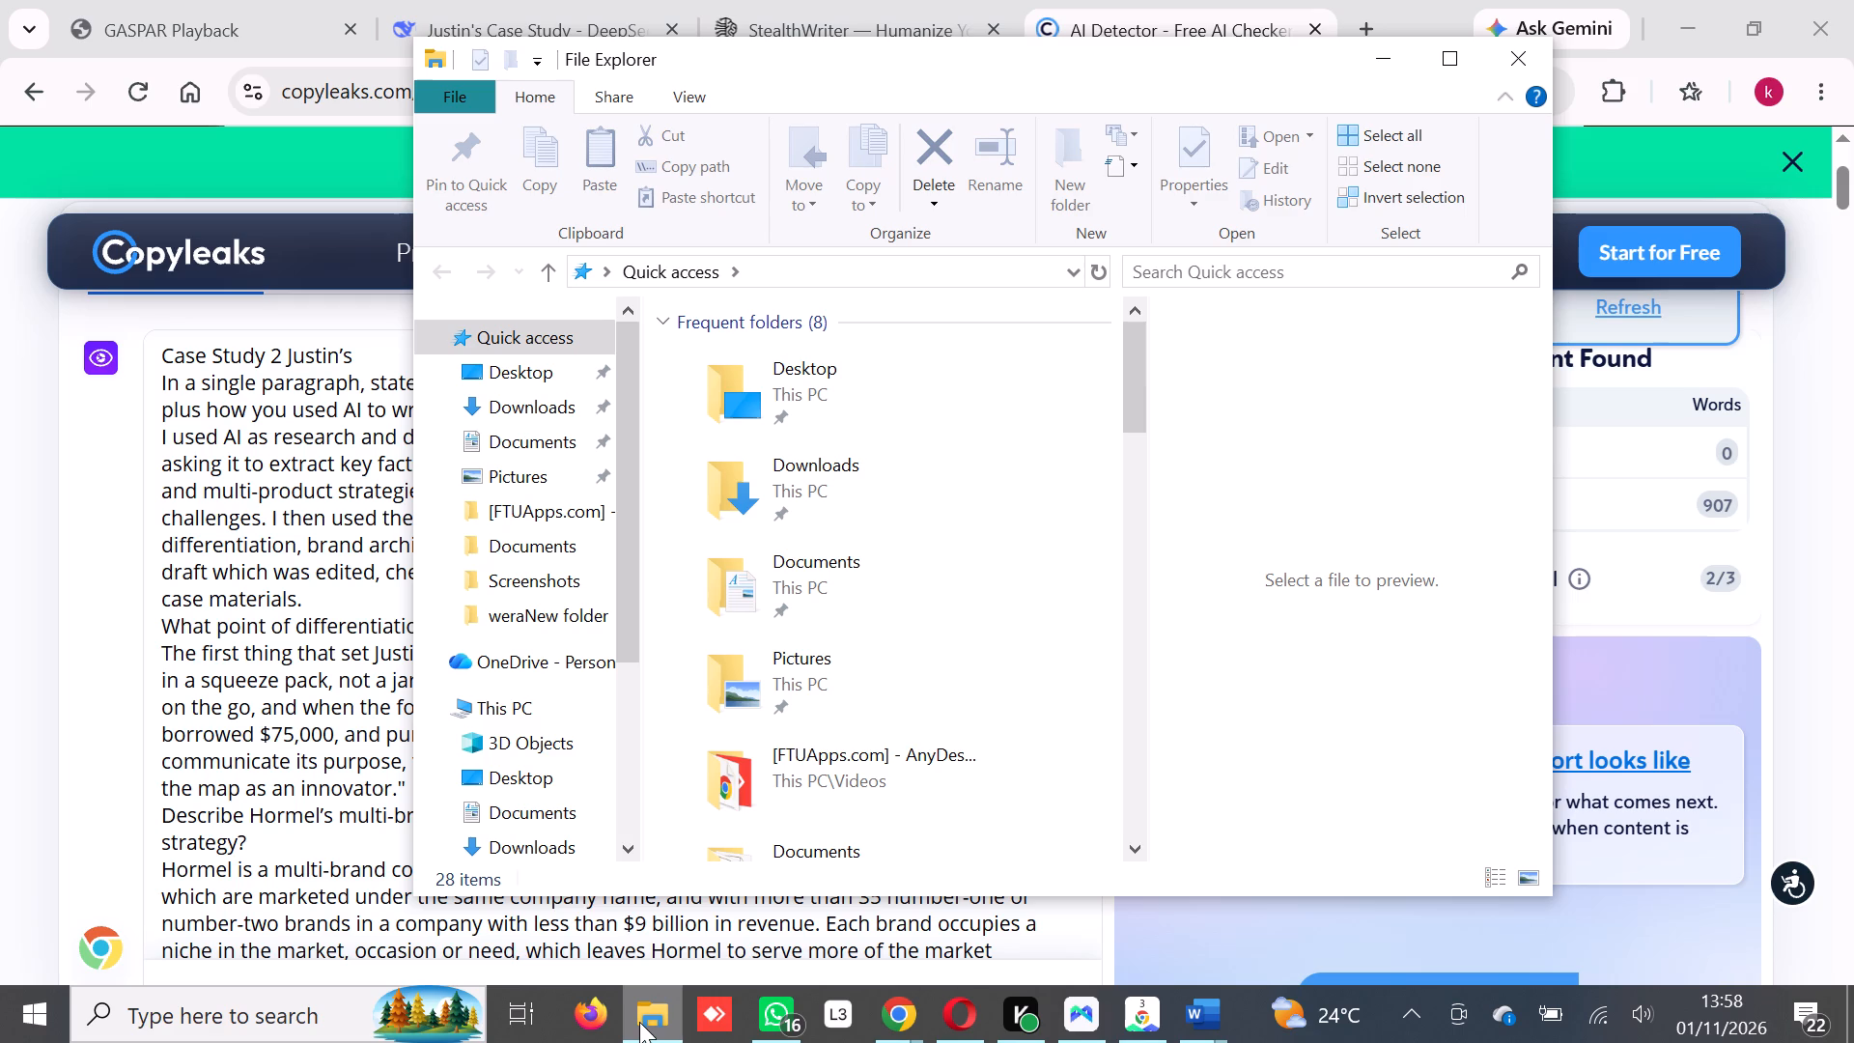
{"action": "left_click", "coordinate": [1447, 57]}
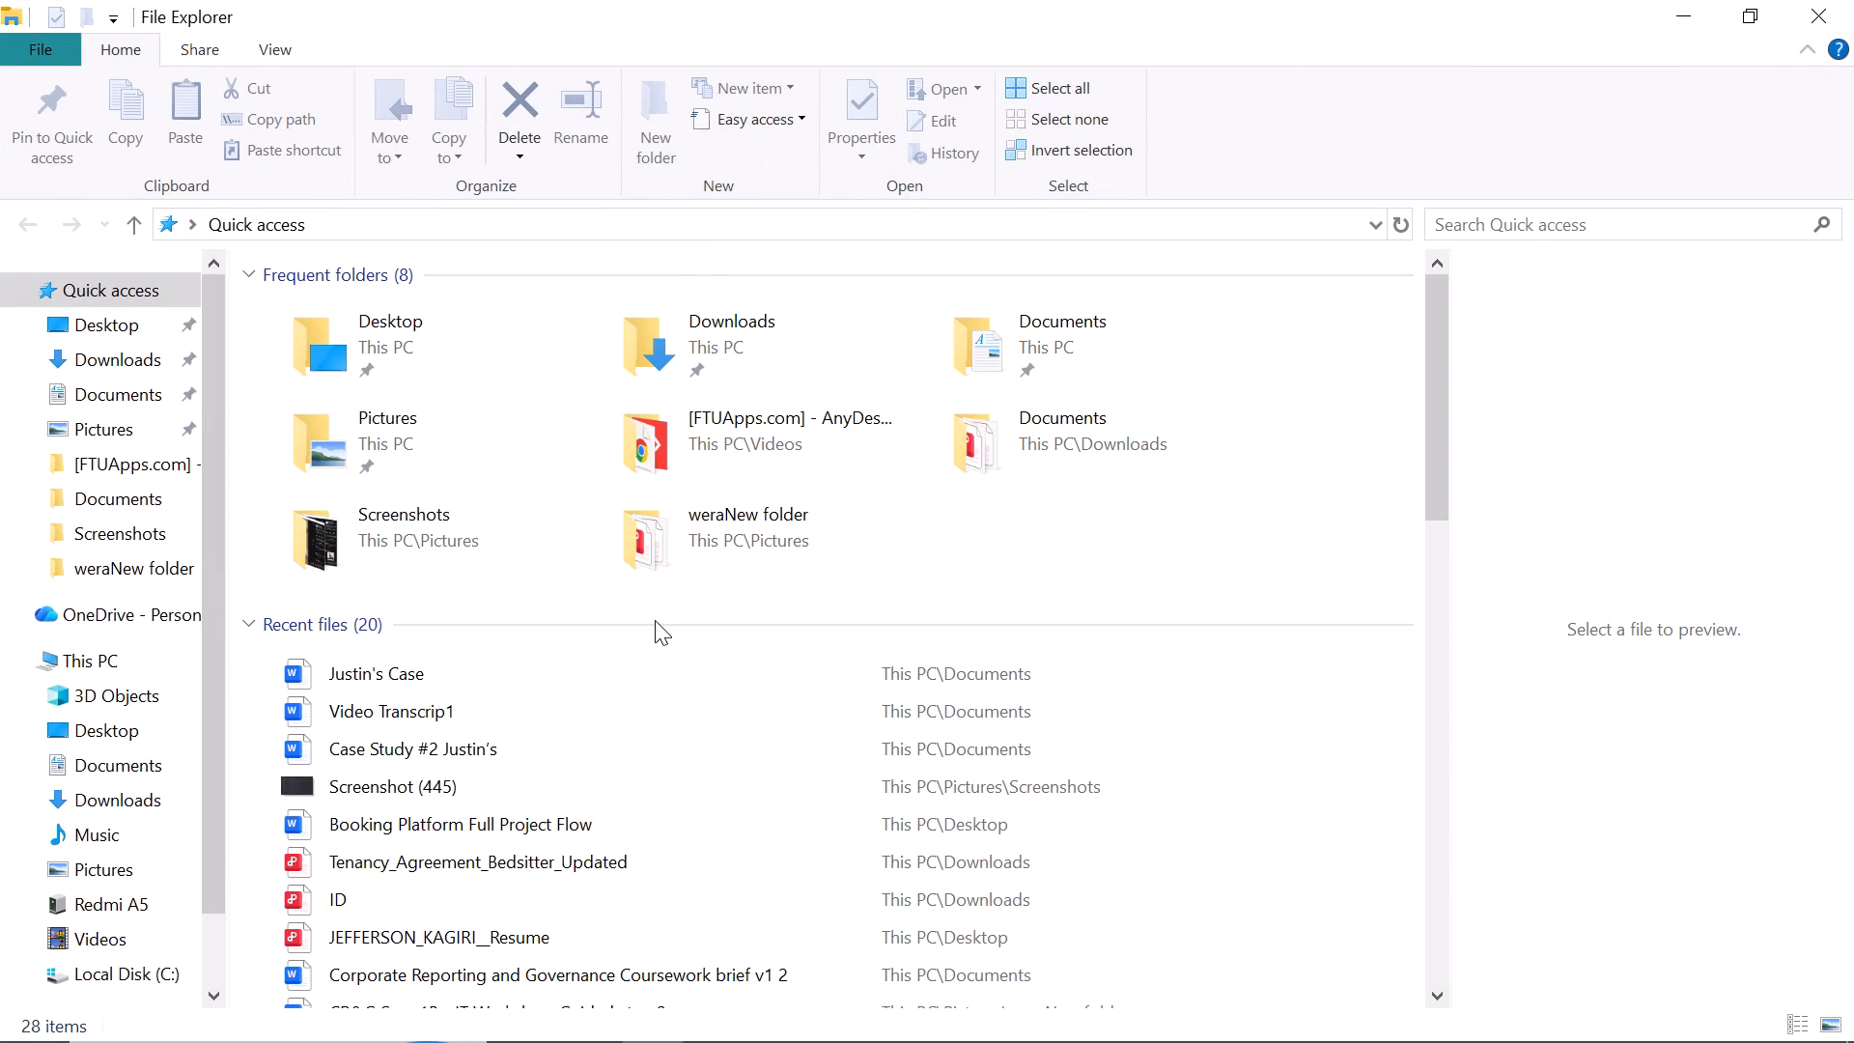
{"action": "left_click", "coordinate": [358, 677]}
{"action": "right_click", "coordinate": [358, 677]}
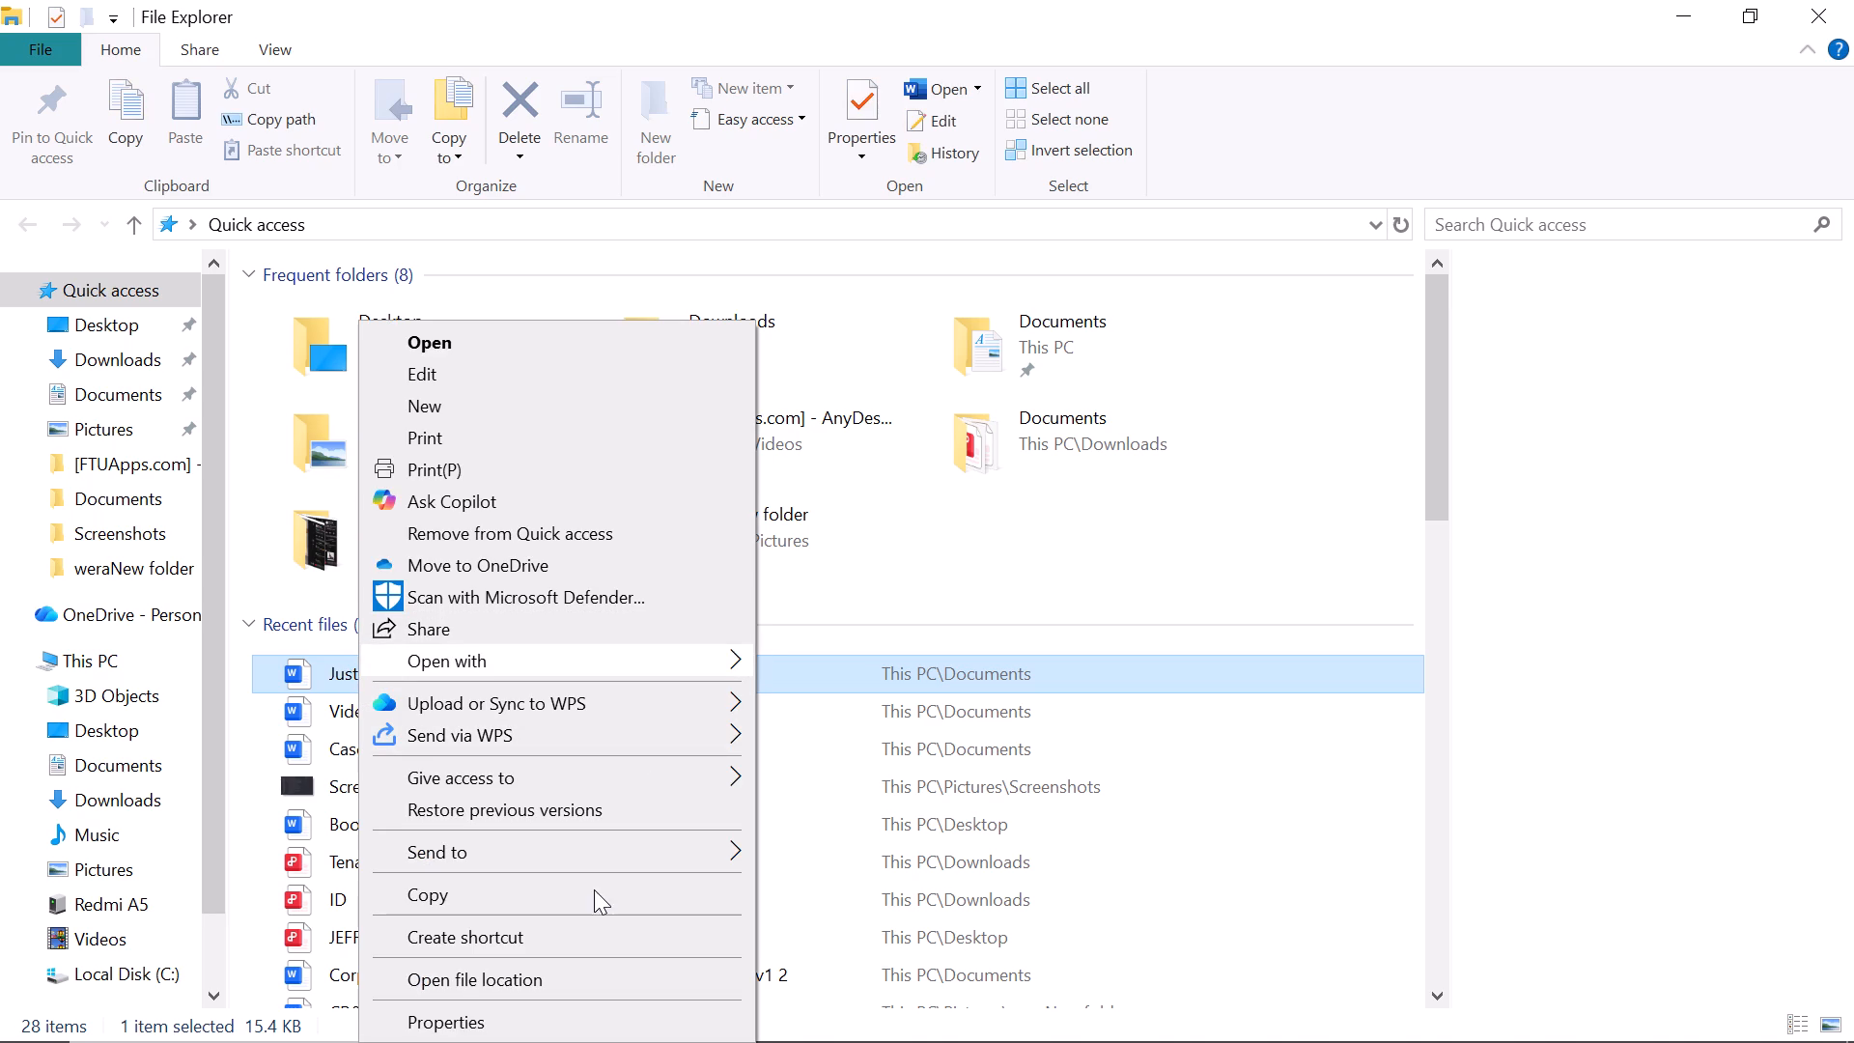
{"action": "left_click", "coordinate": [463, 1019]}
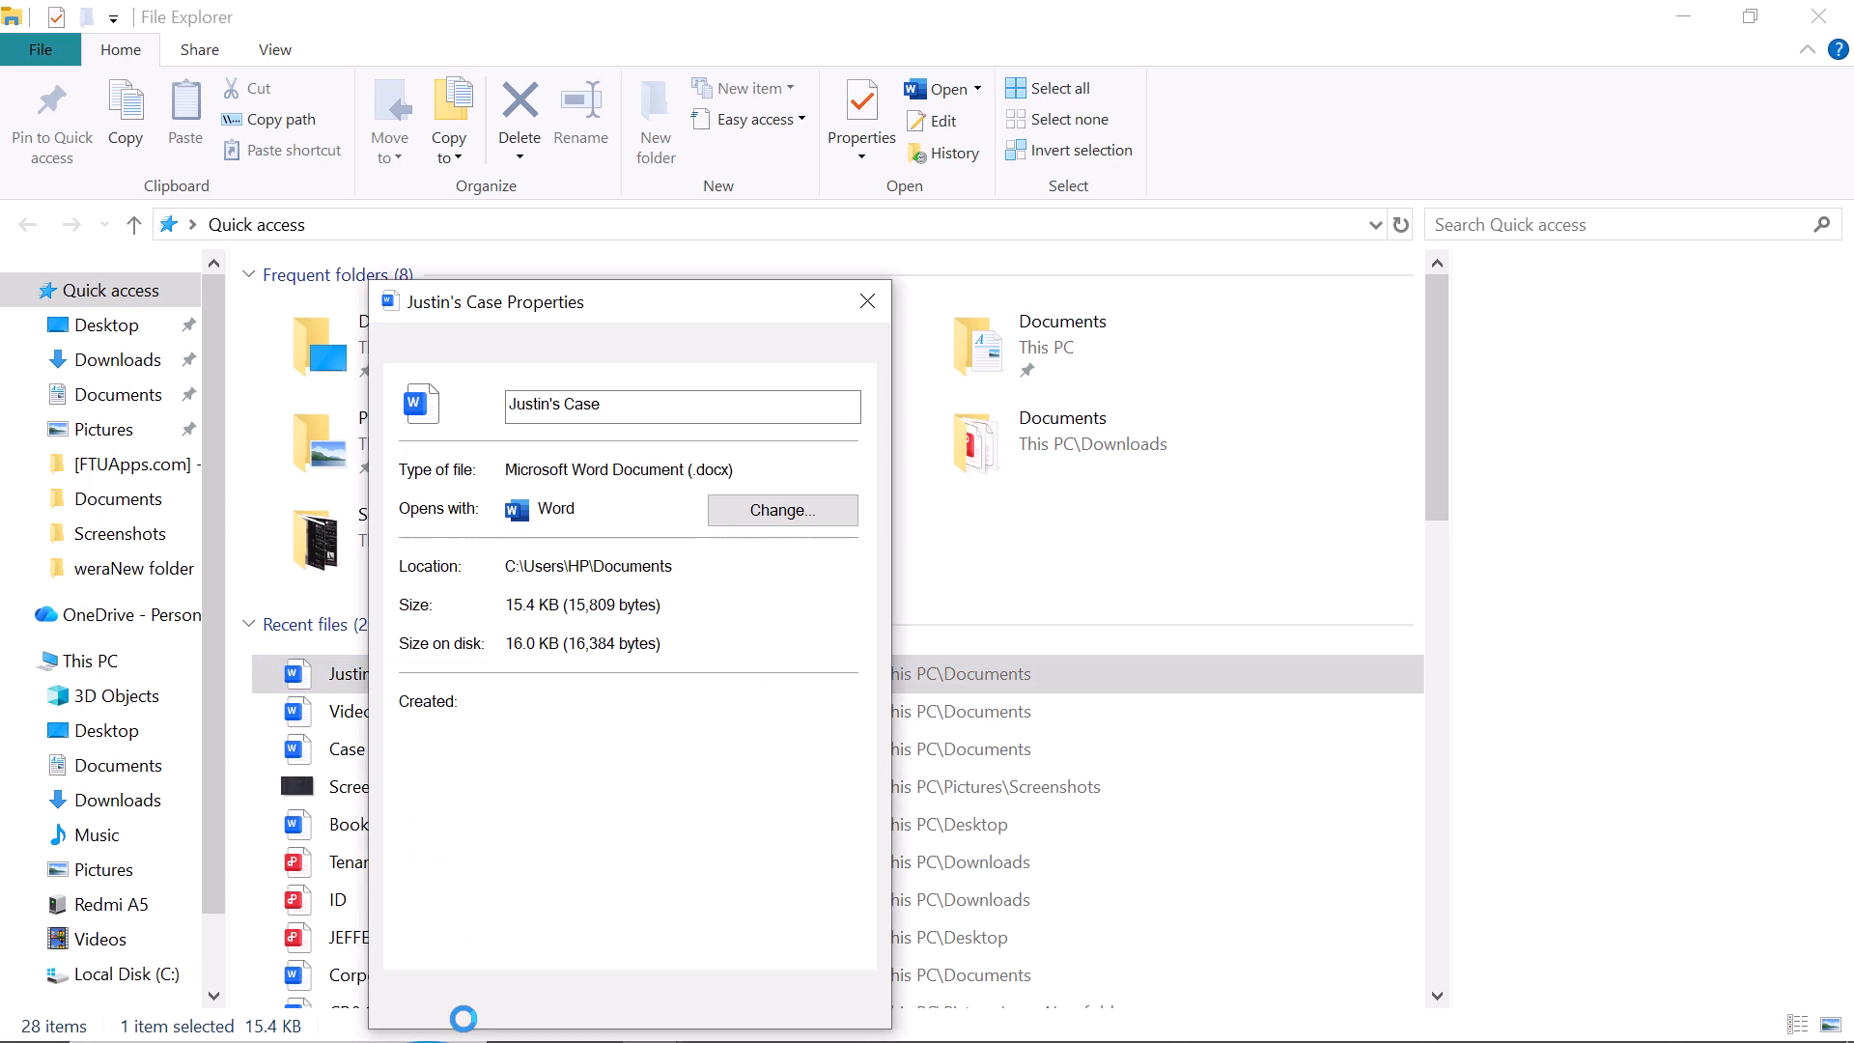
{"action": "left_click", "coordinate": [553, 360]}
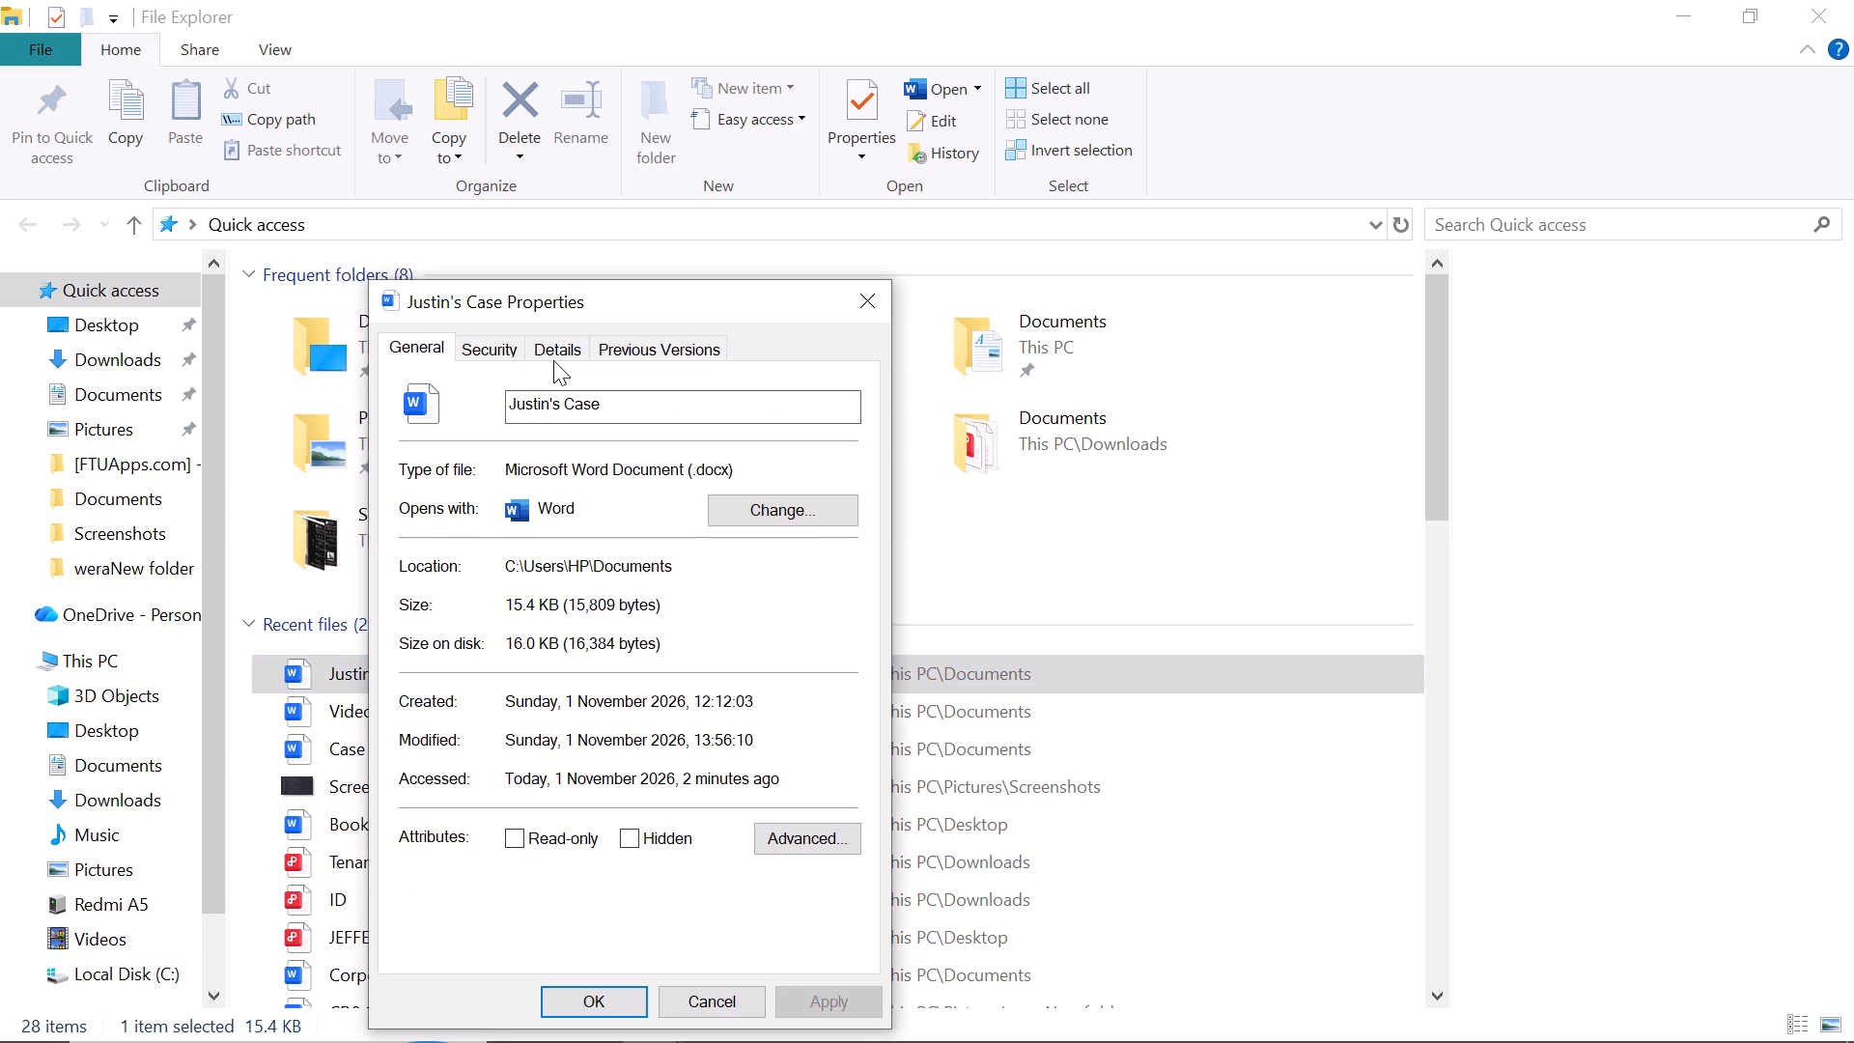
{"action": "left_click", "coordinate": [556, 352]}
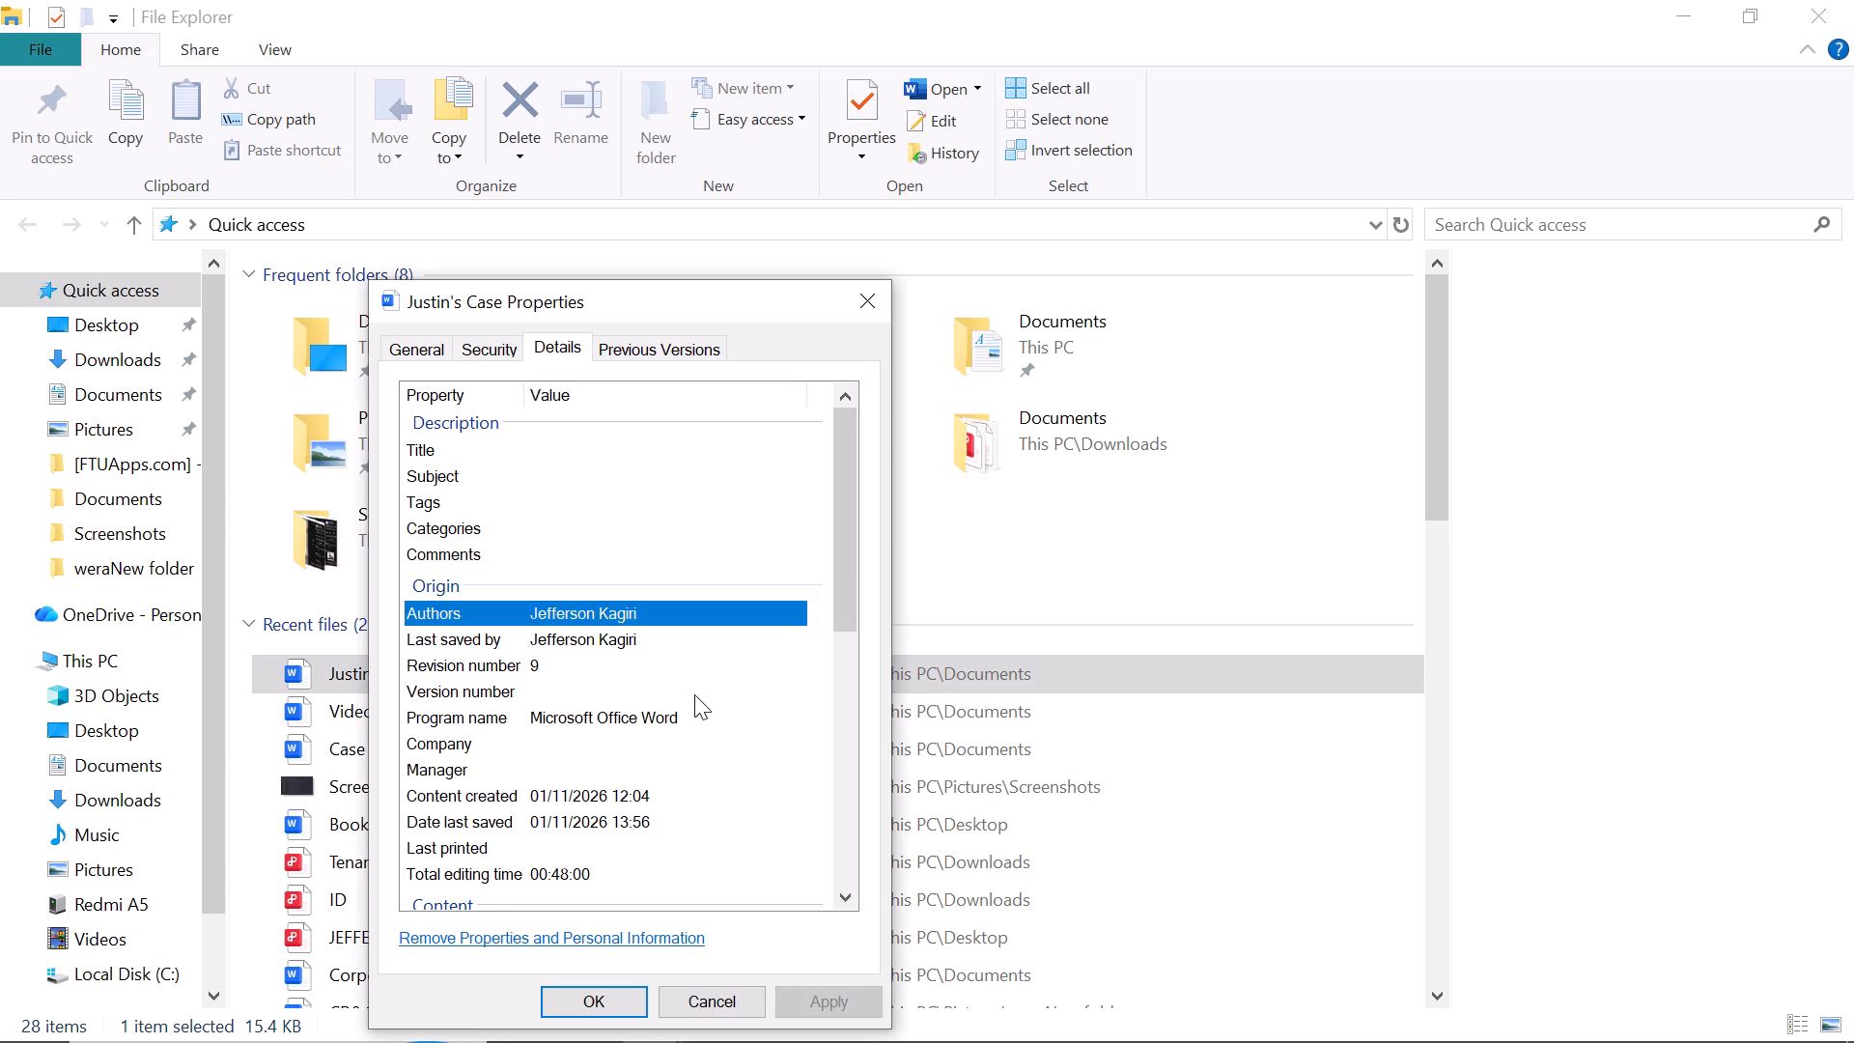
{"action": "left_click", "coordinate": [599, 937]}
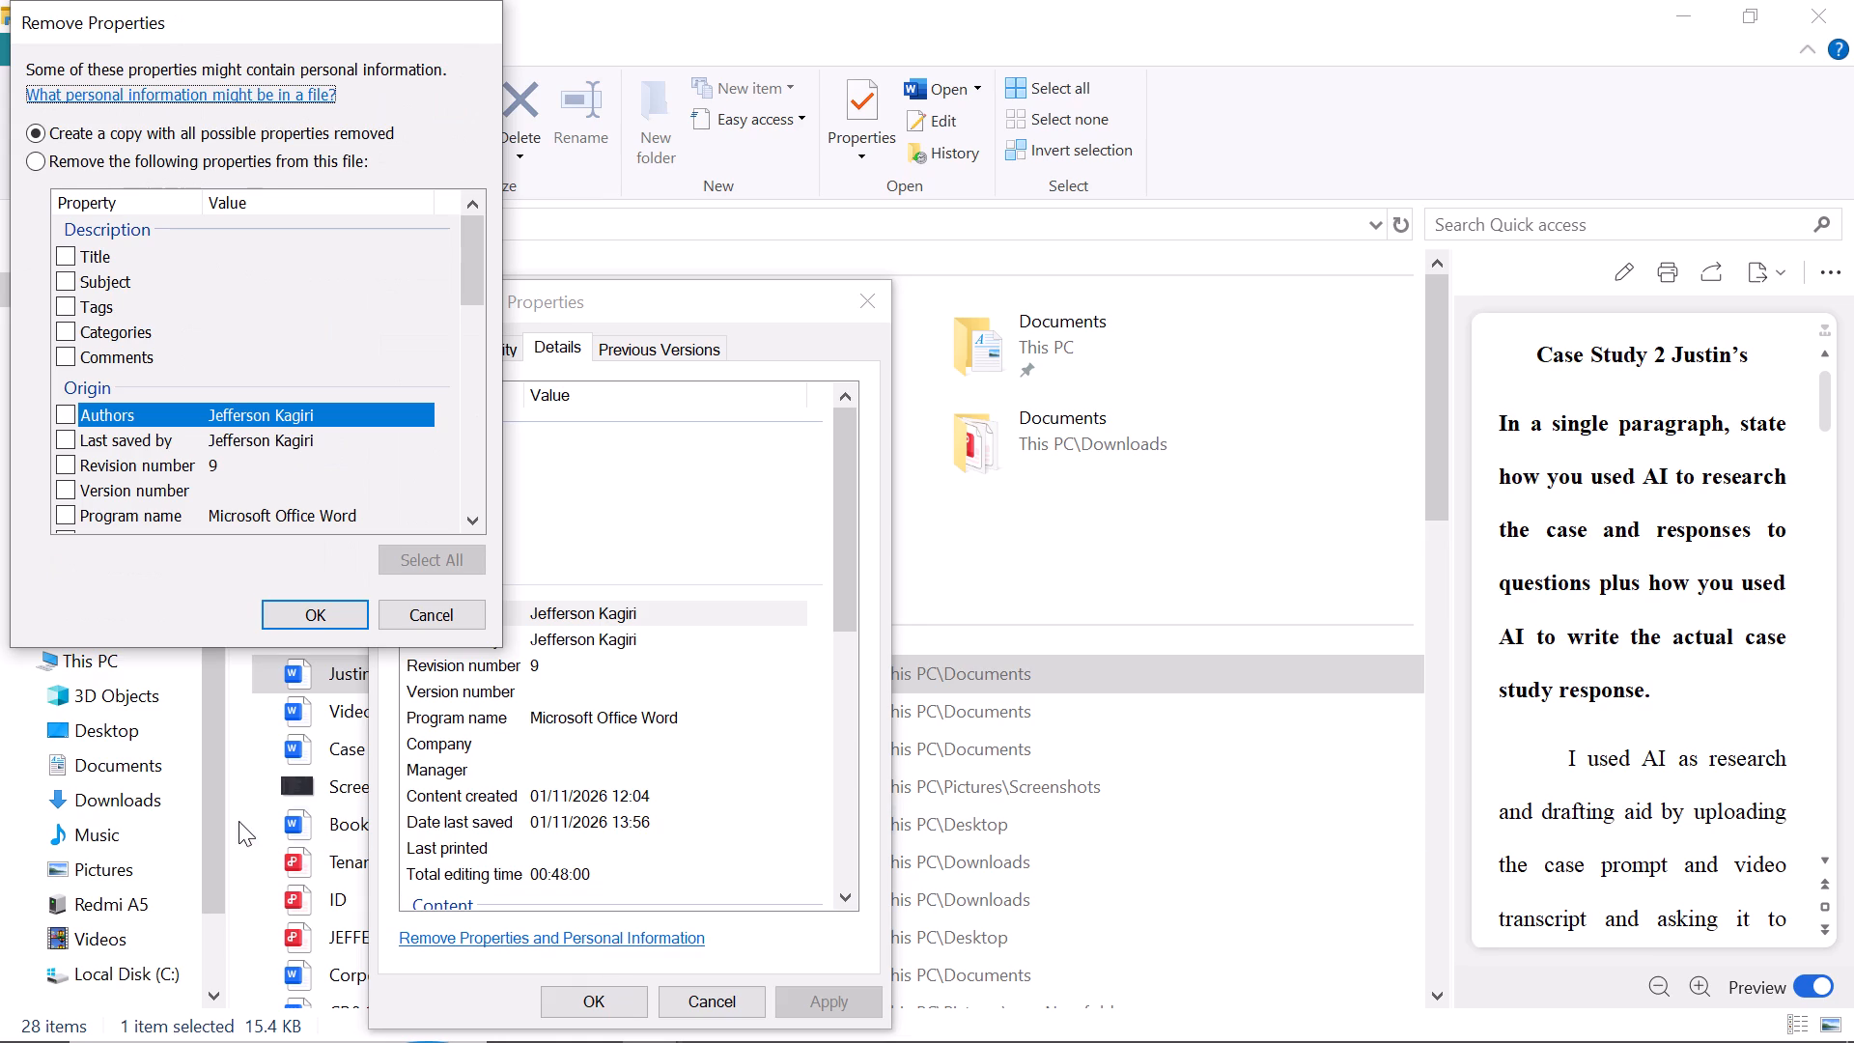
{"action": "left_click", "coordinate": [36, 153]}
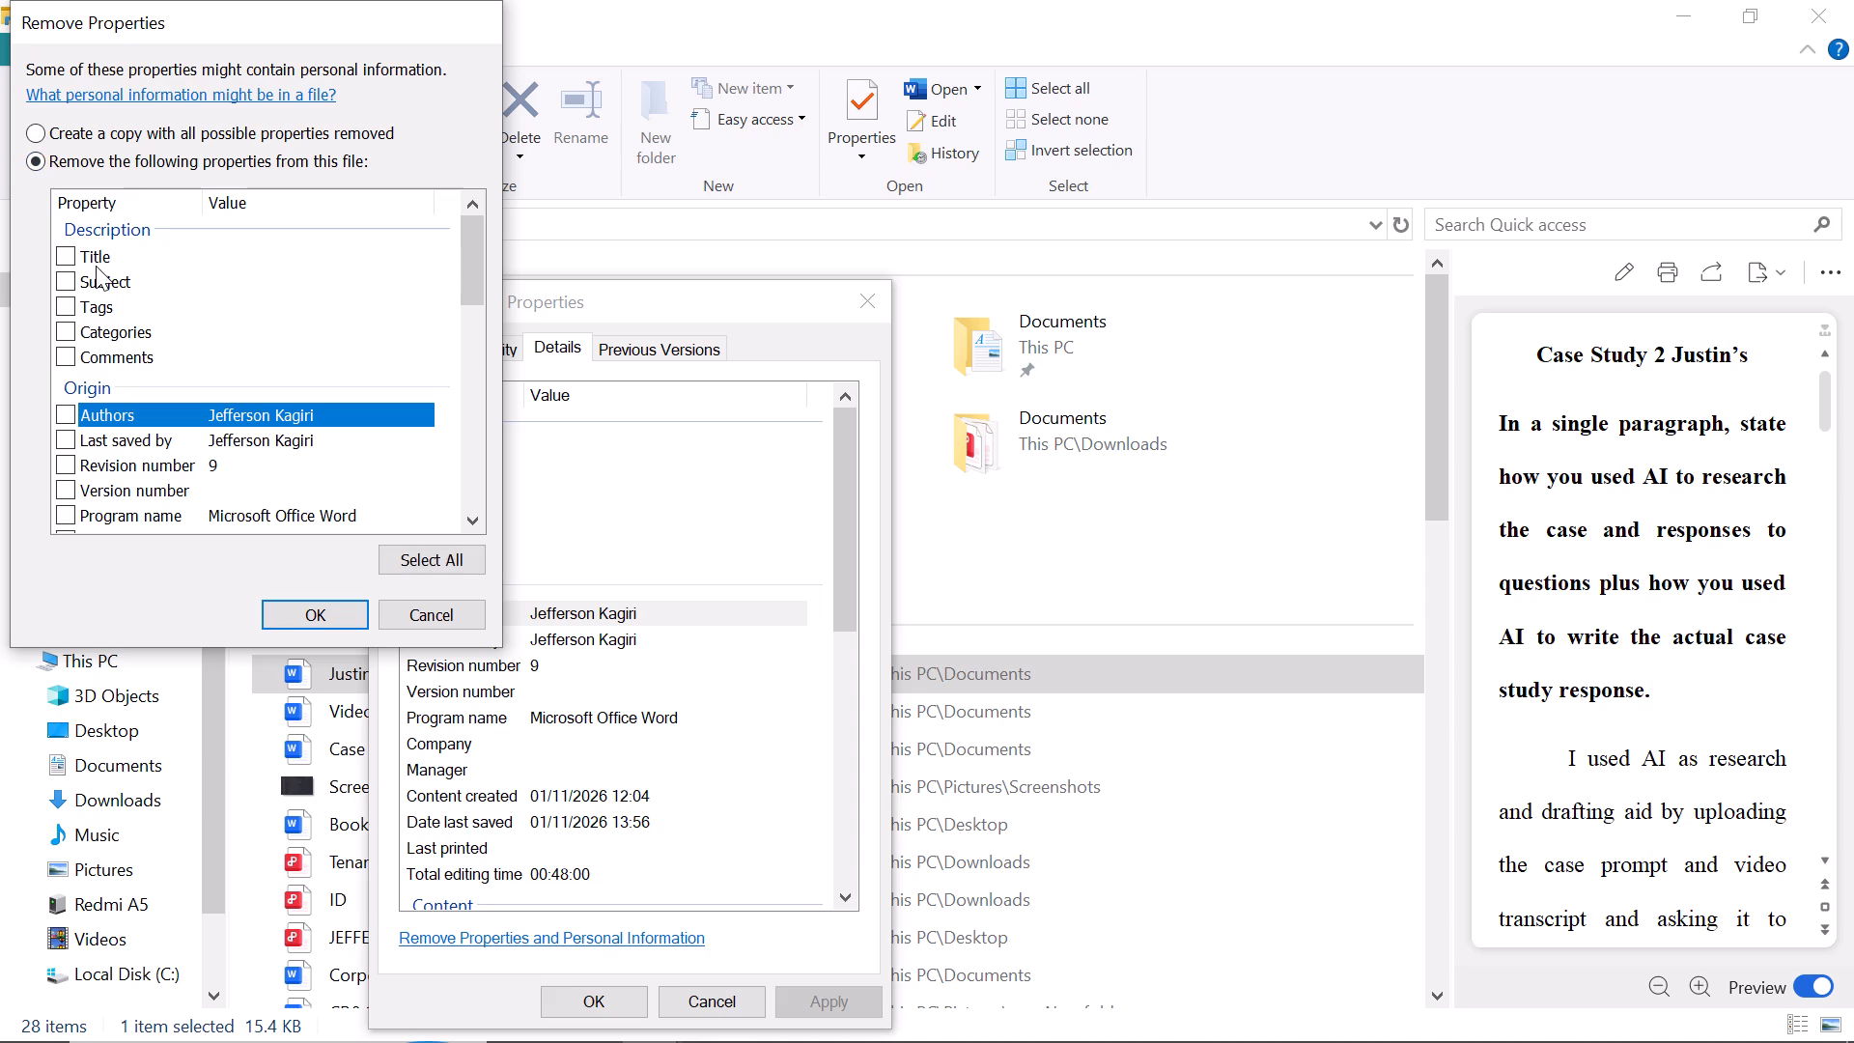
{"action": "left_click", "coordinate": [416, 552]}
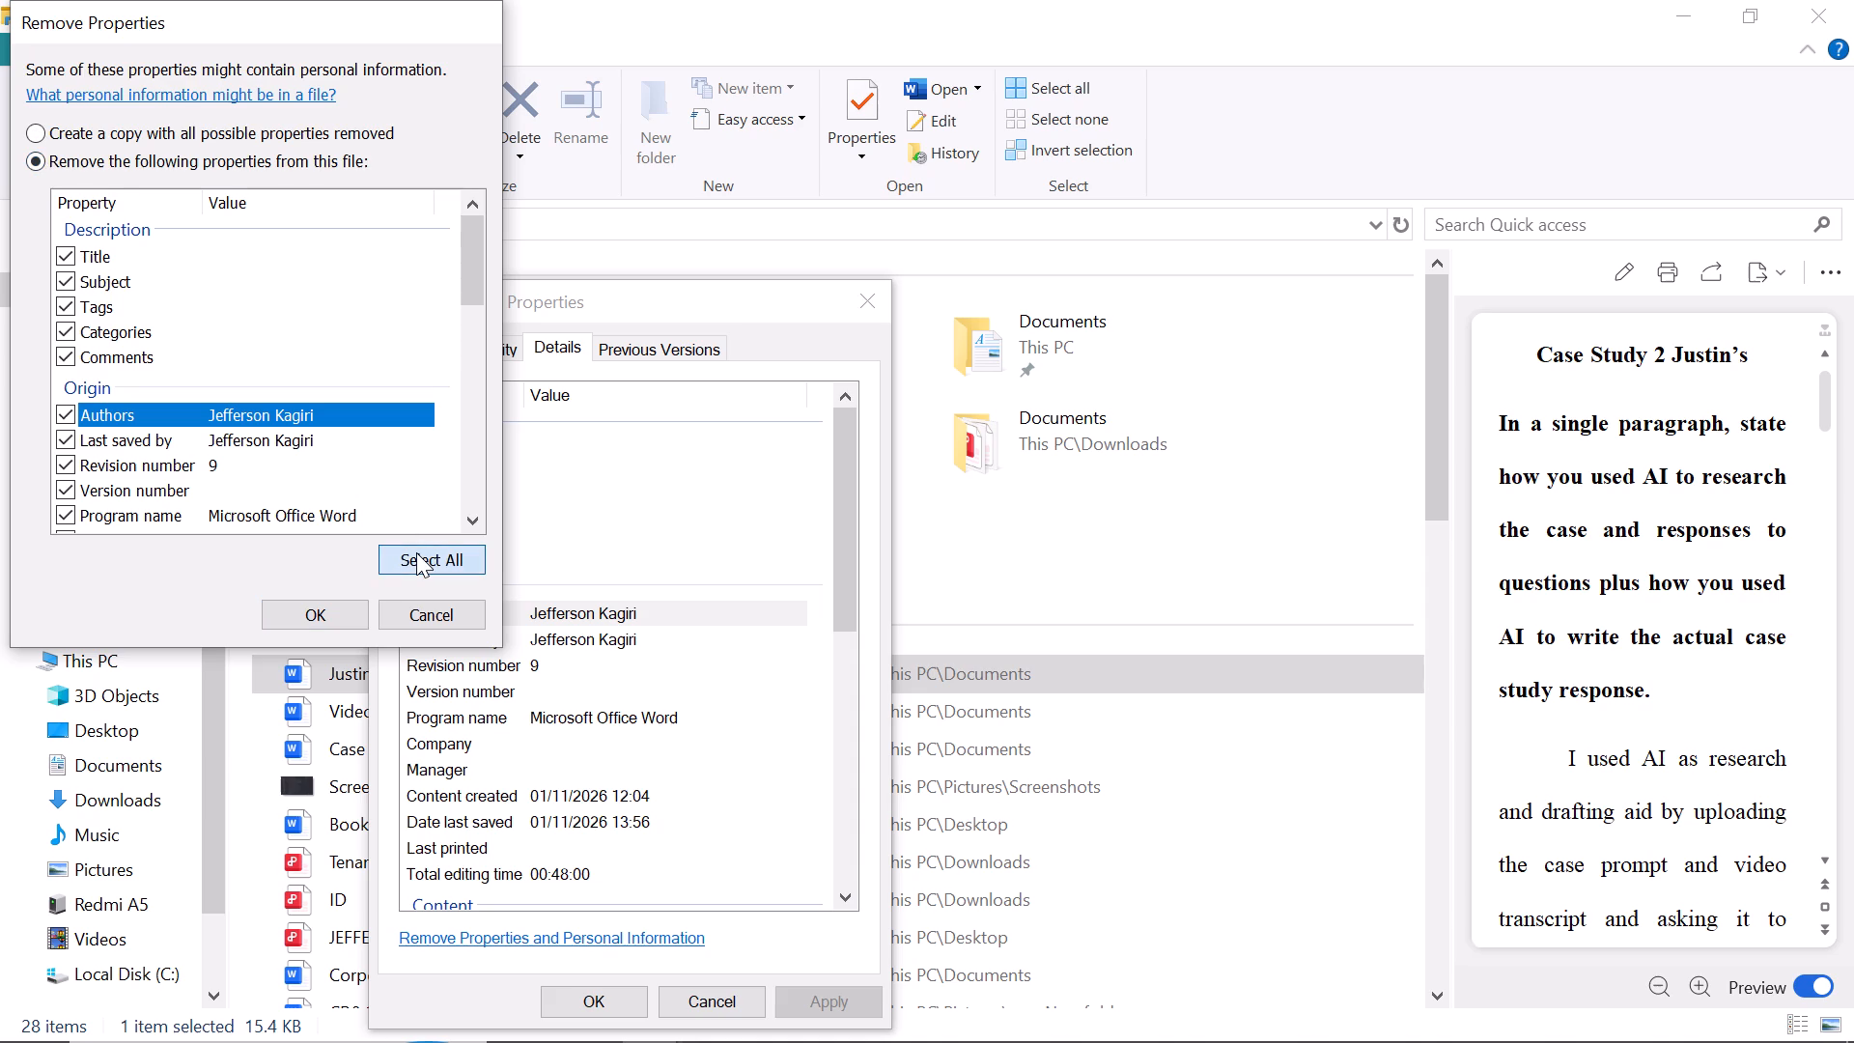
{"action": "left_click", "coordinate": [299, 609]}
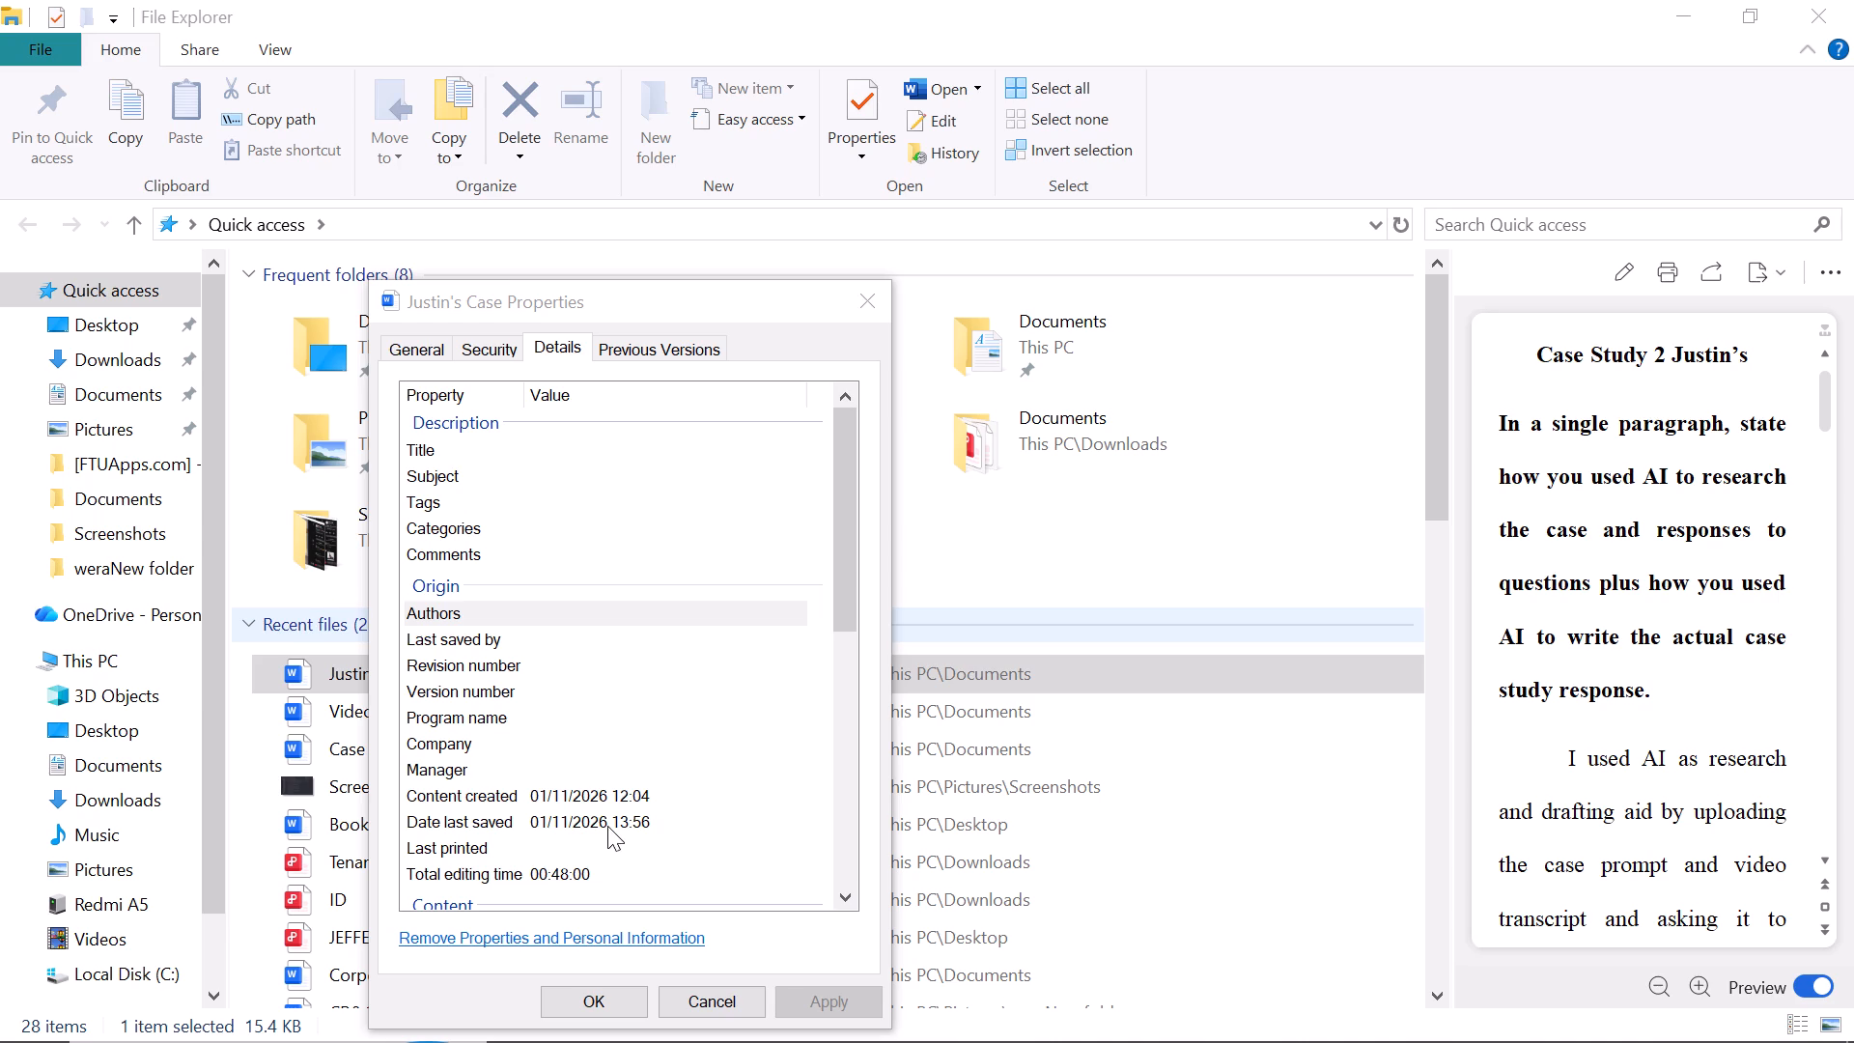
{"action": "left_click", "coordinate": [605, 1000]}
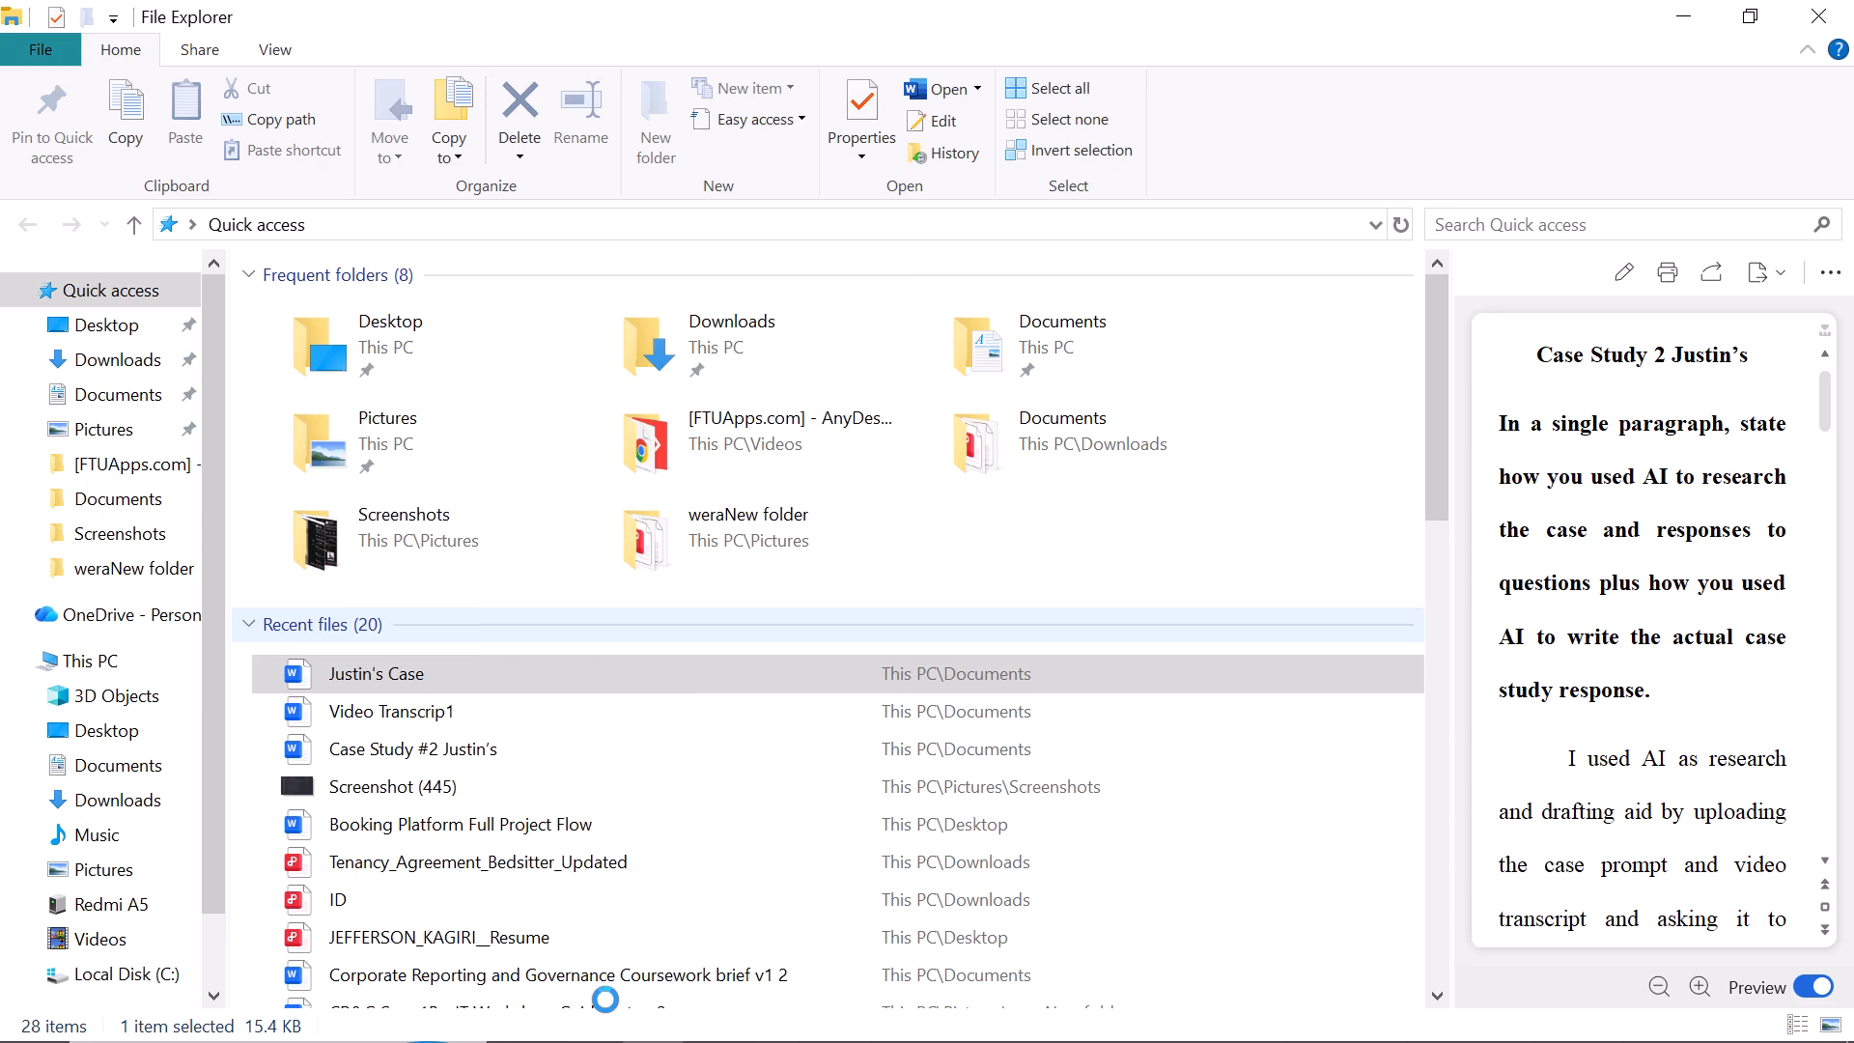
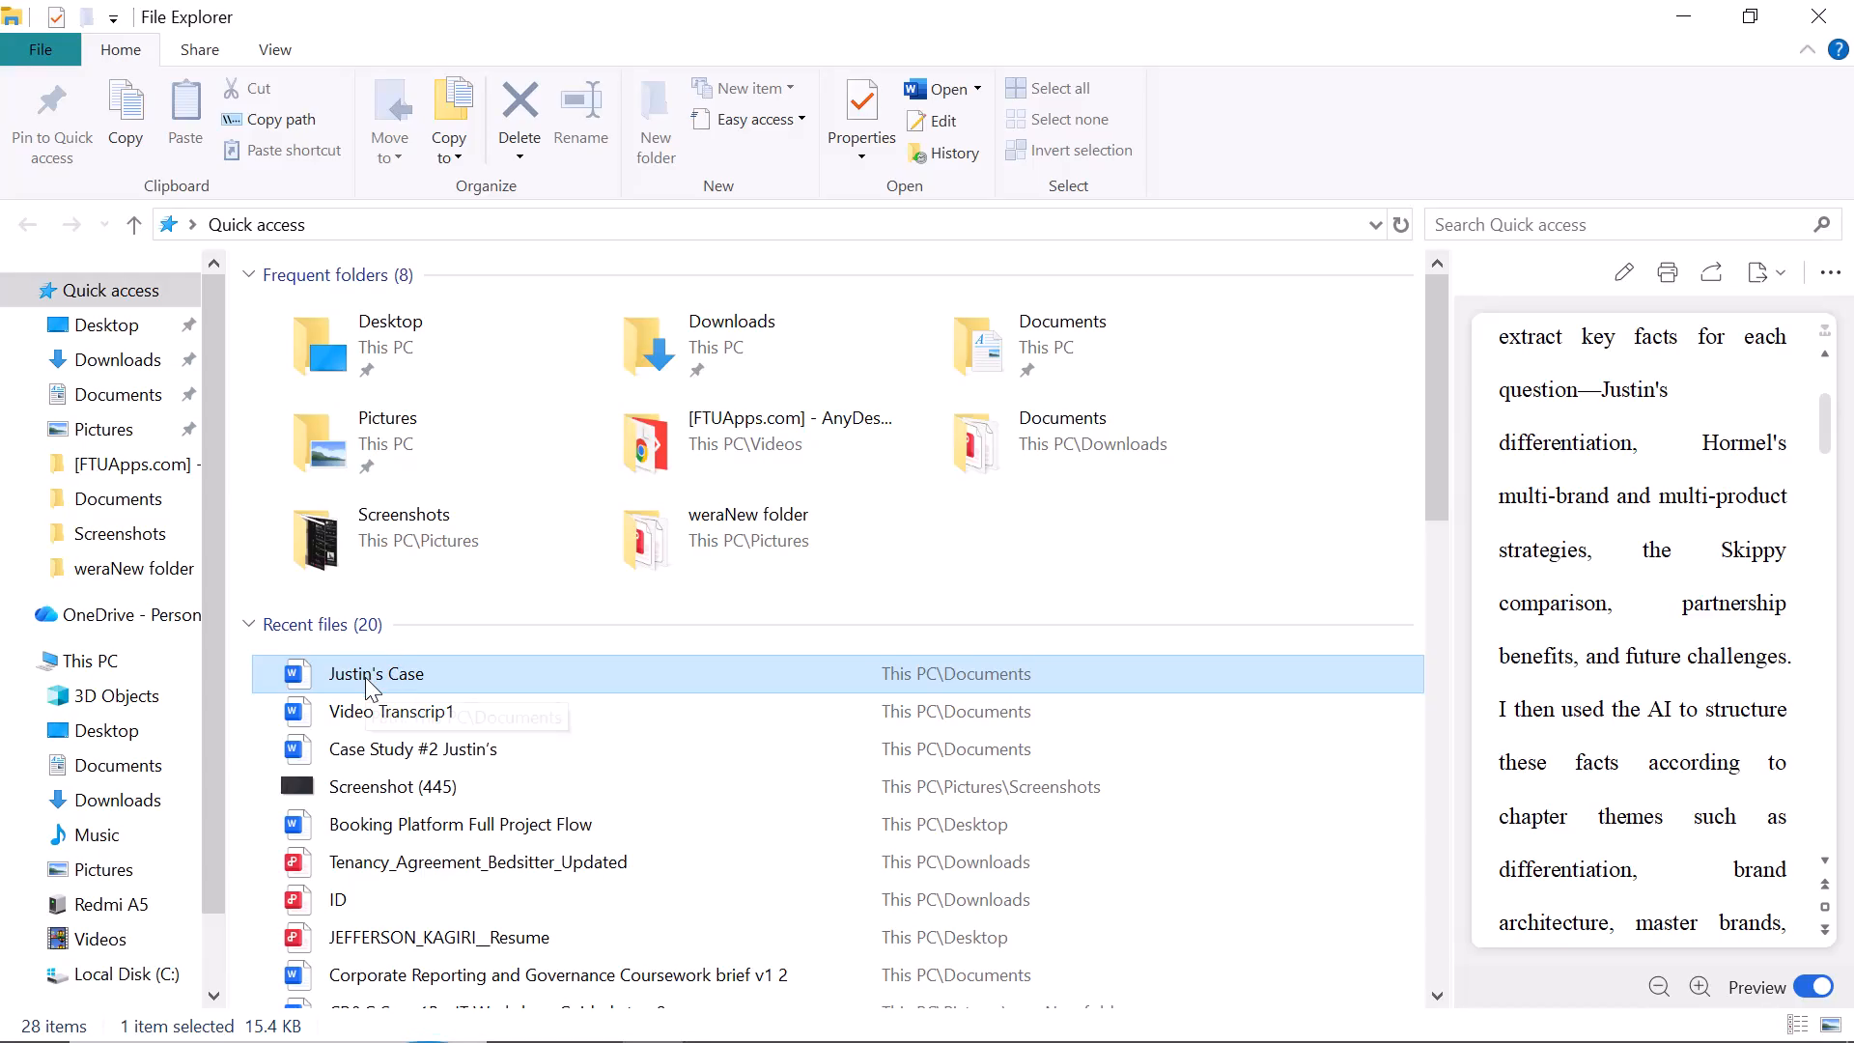
{"action": "right_click", "coordinate": [365, 677]}
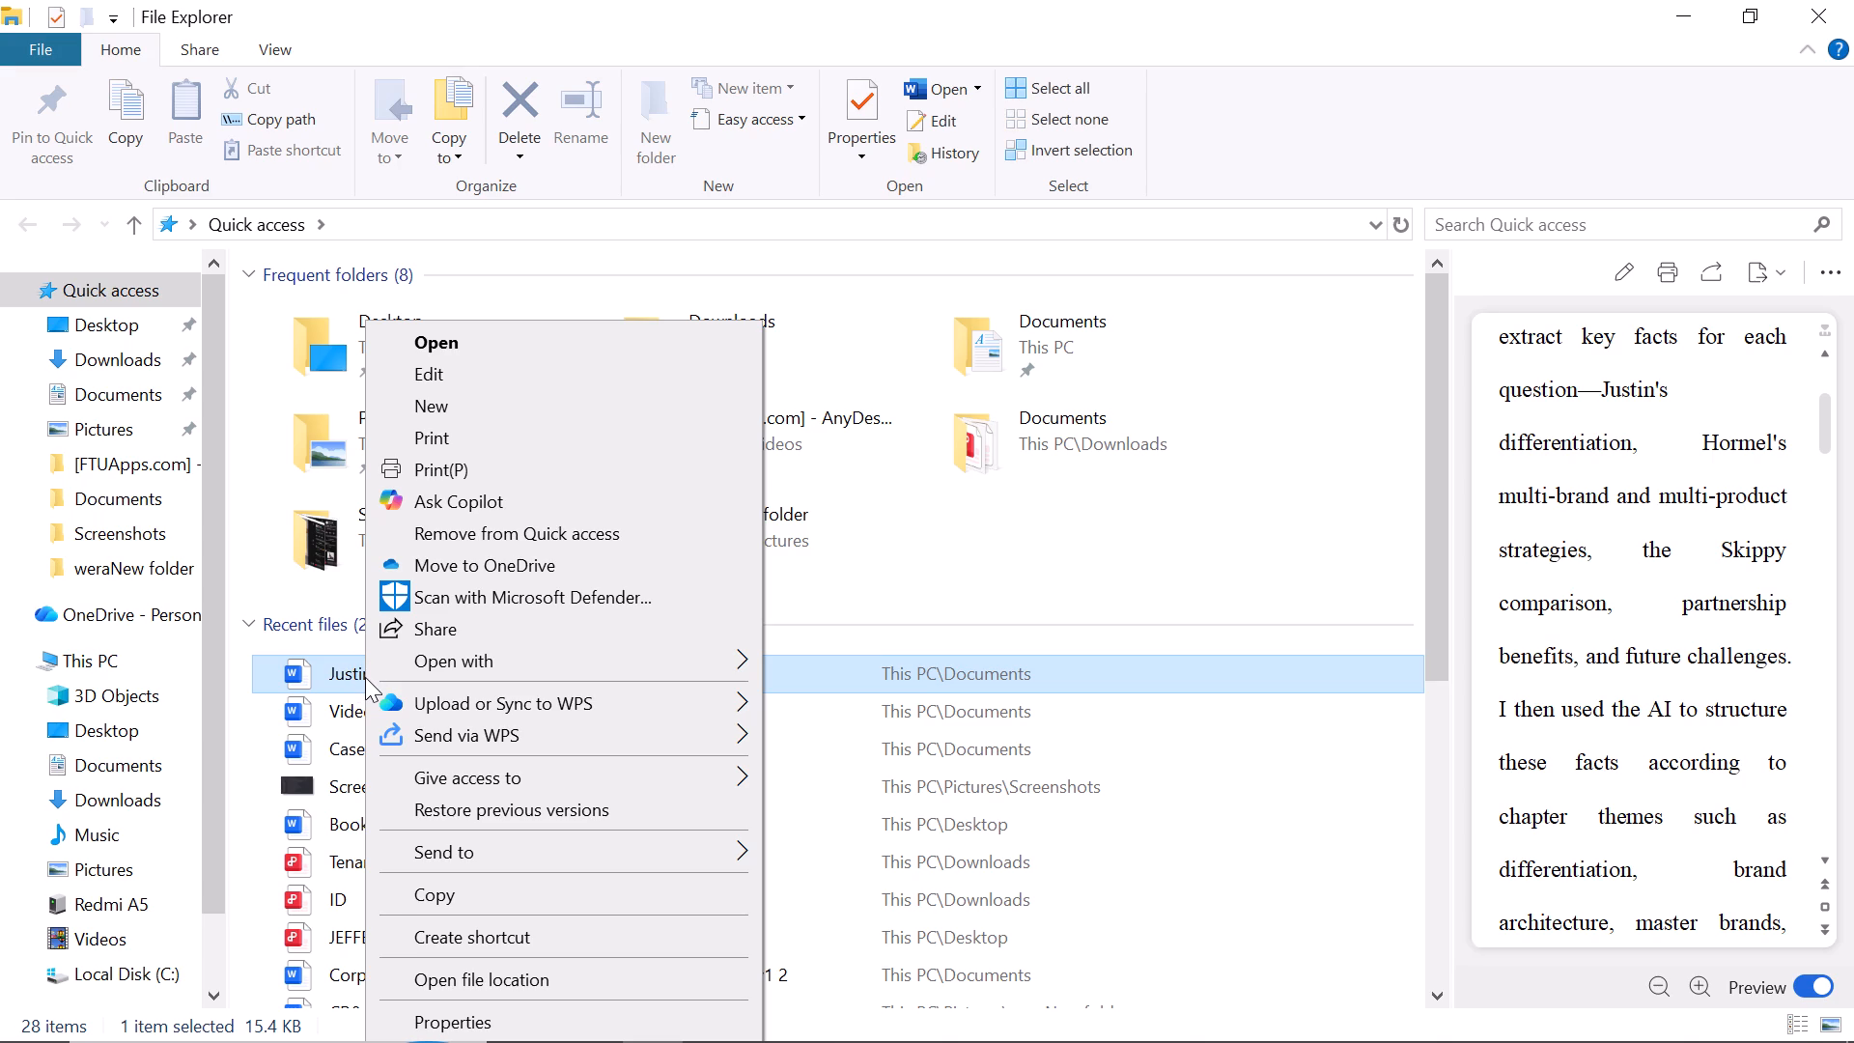
{"action": "left_click", "coordinate": [460, 1021]}
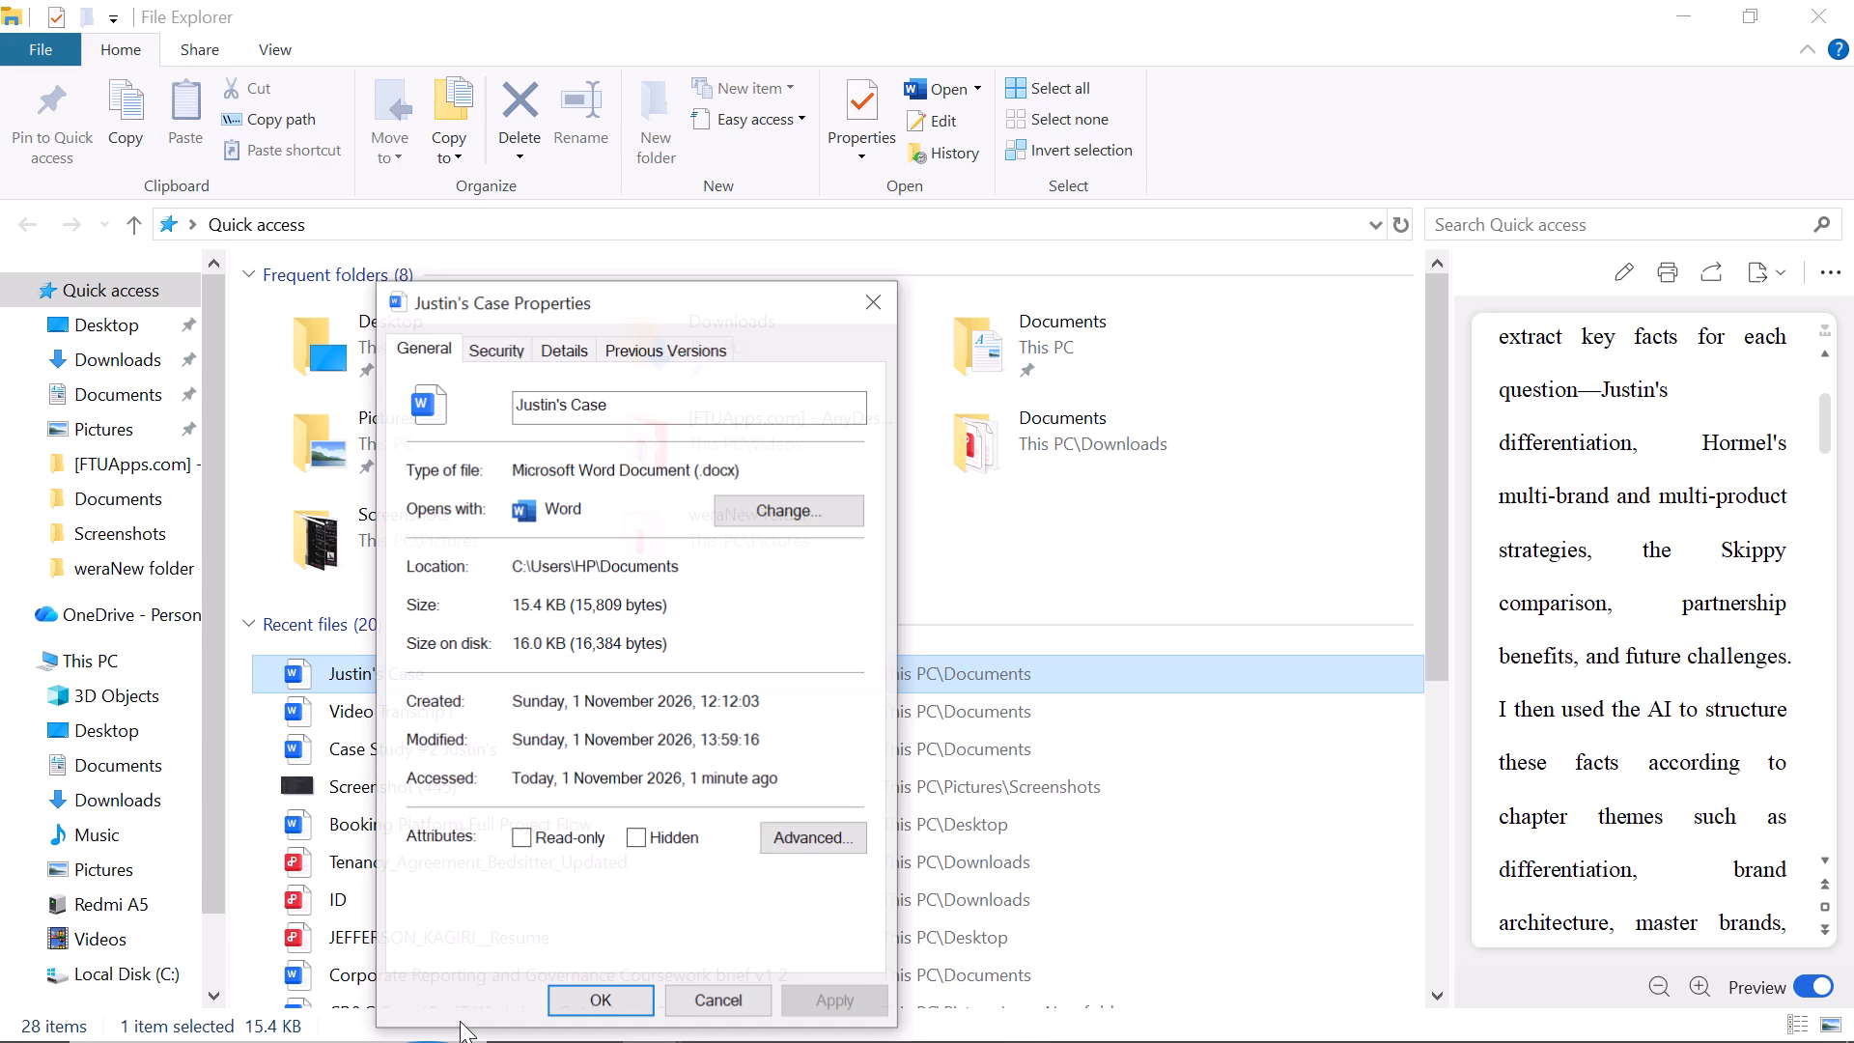
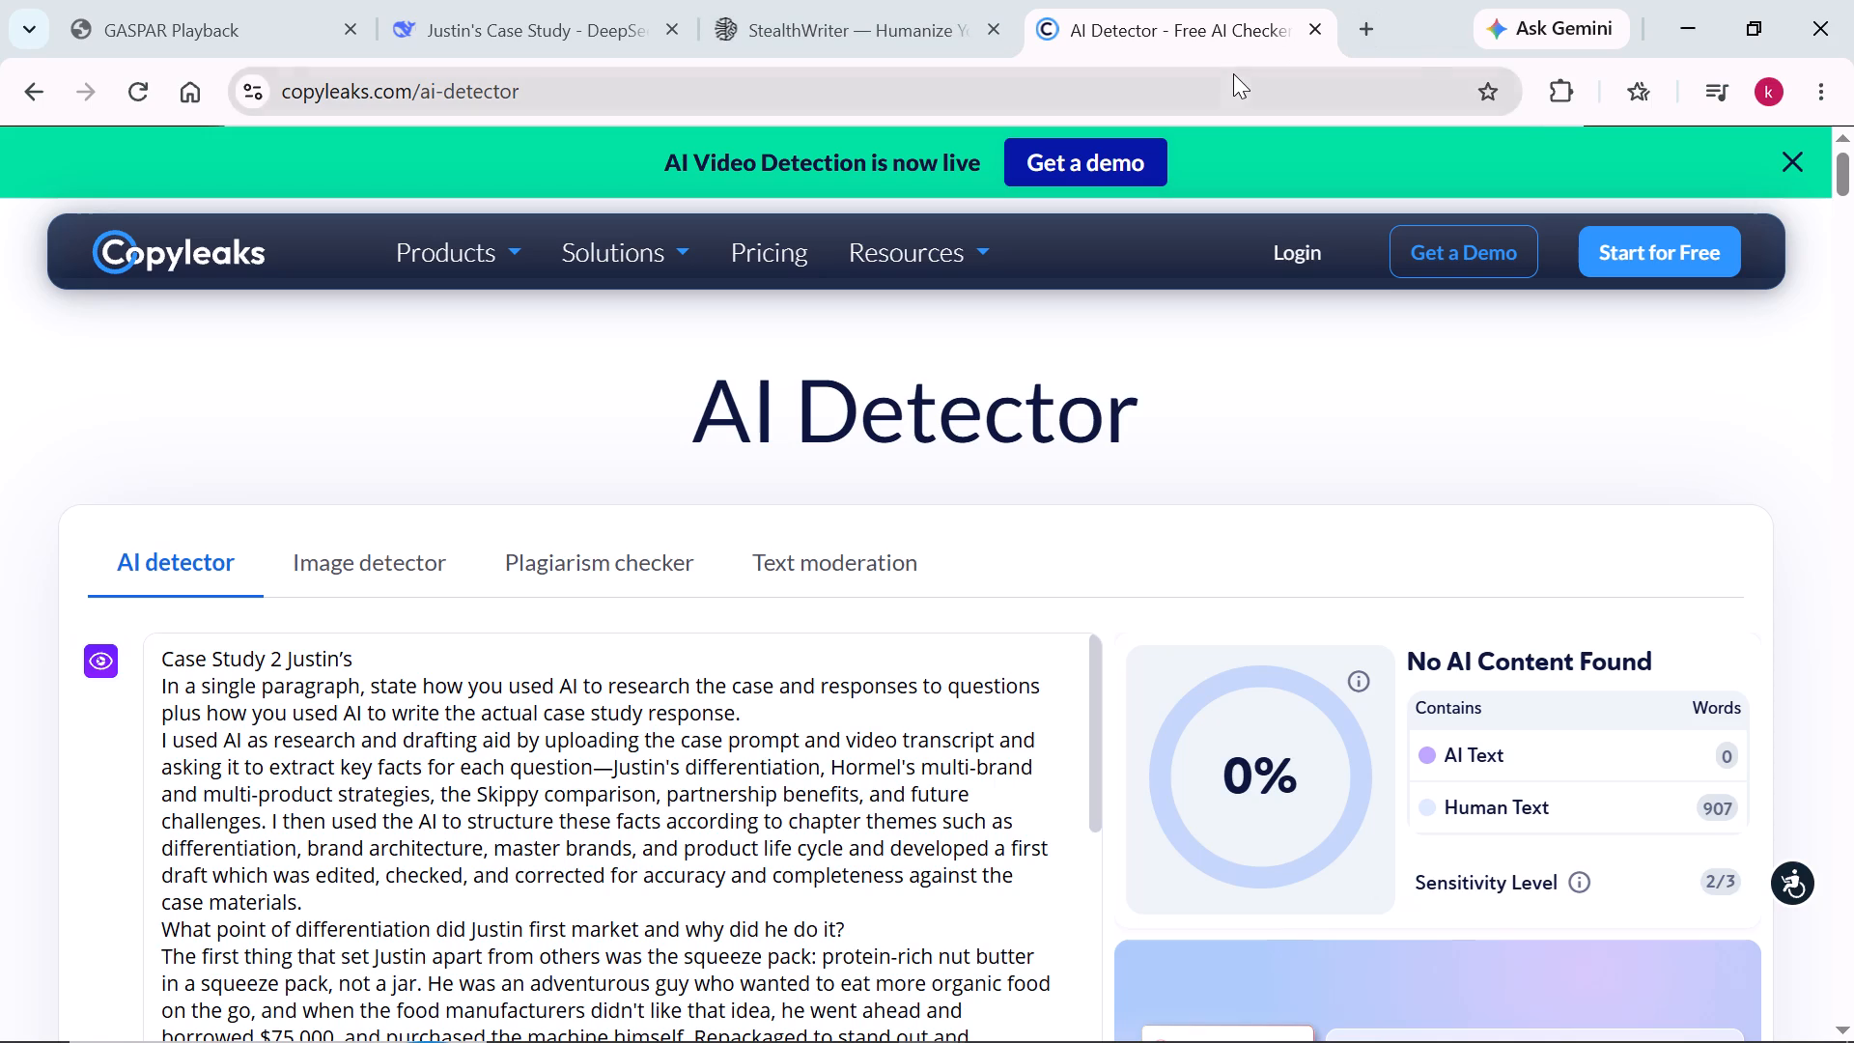
Open a new browser tab and close all the other tabs.
{"action": "left_click", "coordinate": [1378, 40]}
{"action": "right_click", "coordinate": [1202, 28]}
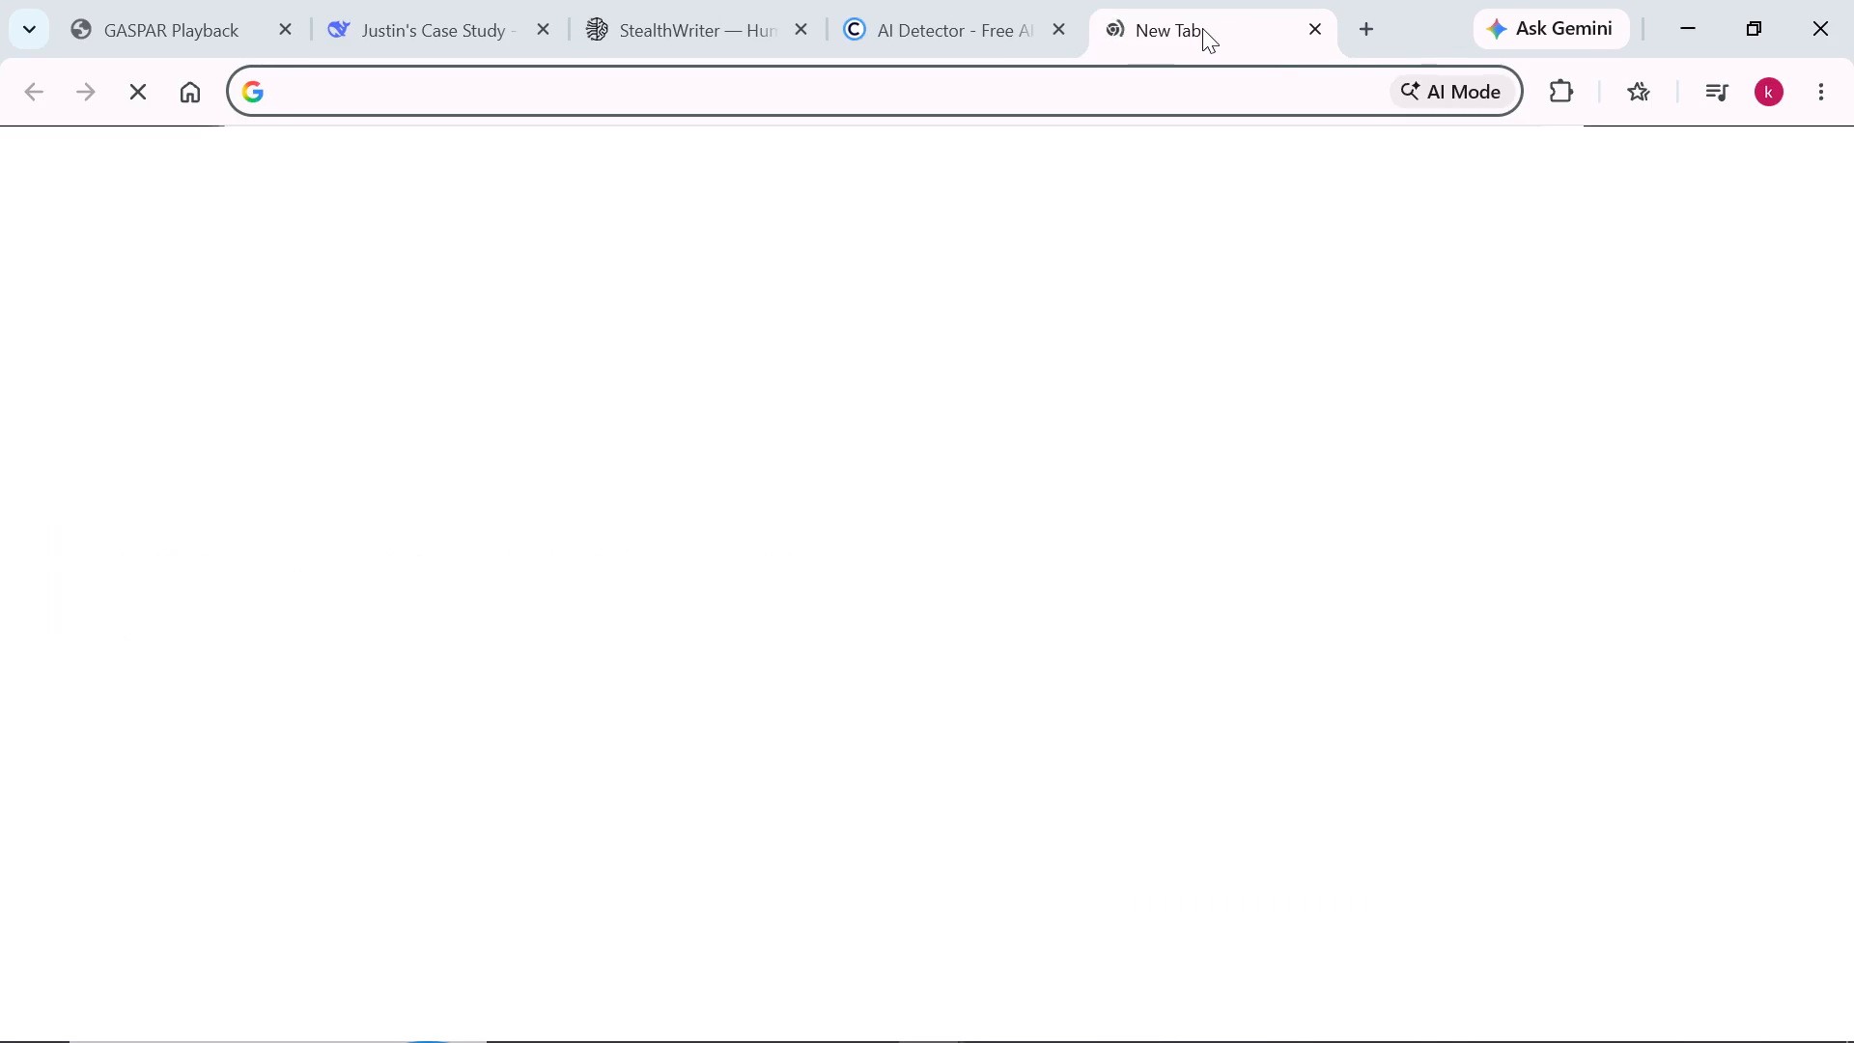
{"action": "left_click", "coordinate": [1368, 653]}
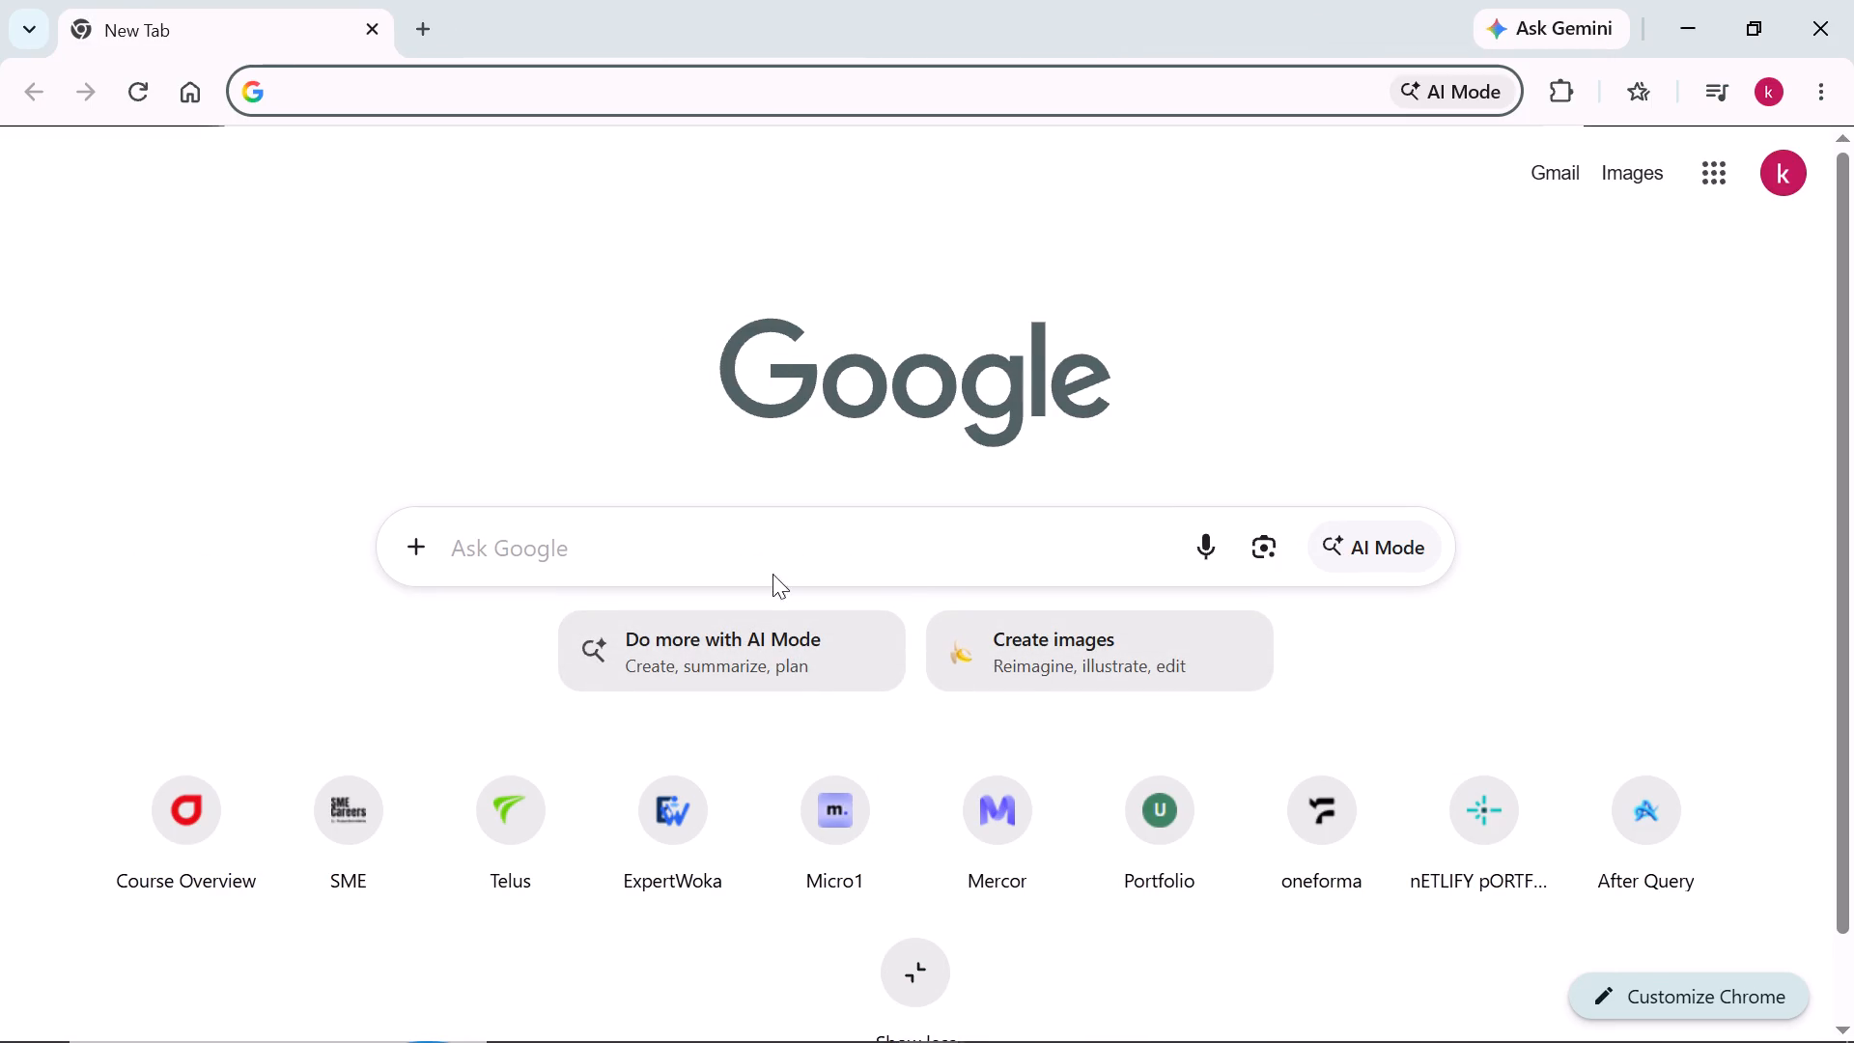
Open the Micro1 site from the new tab page's shortcuts.
{"action": "left_click", "coordinate": [829, 827]}
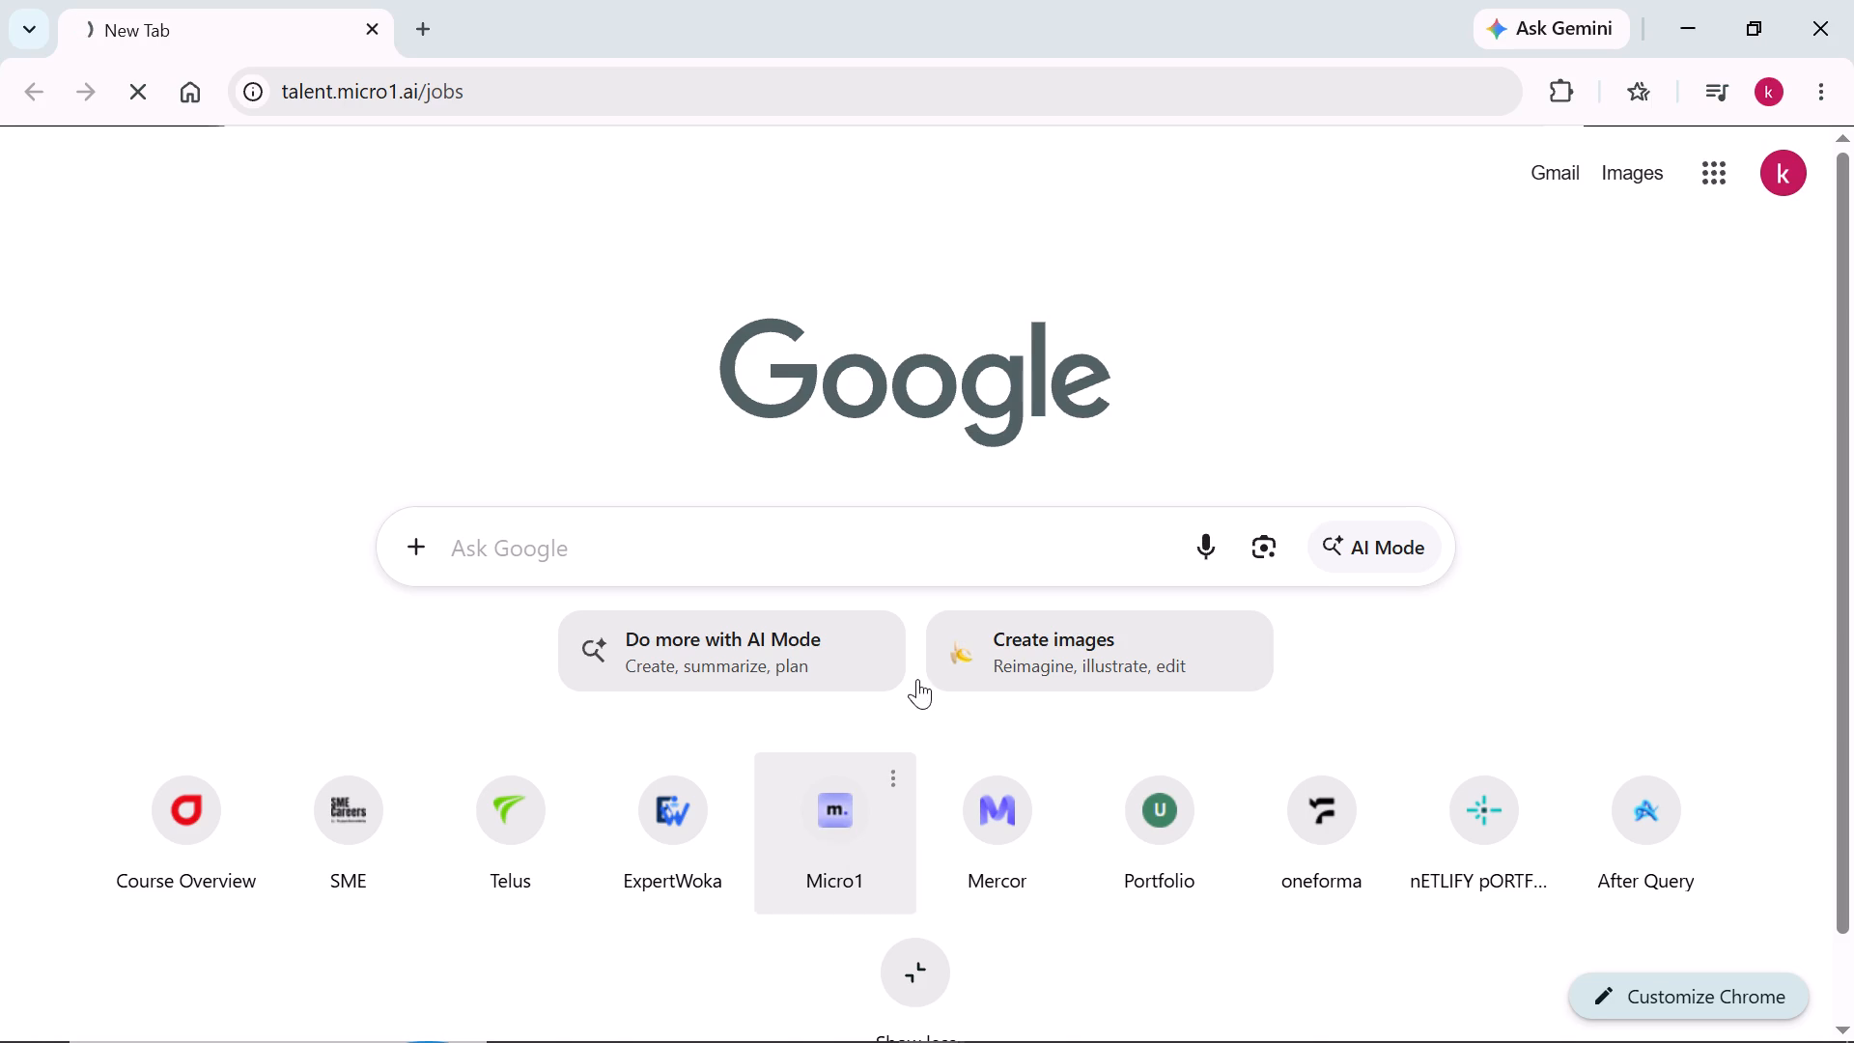